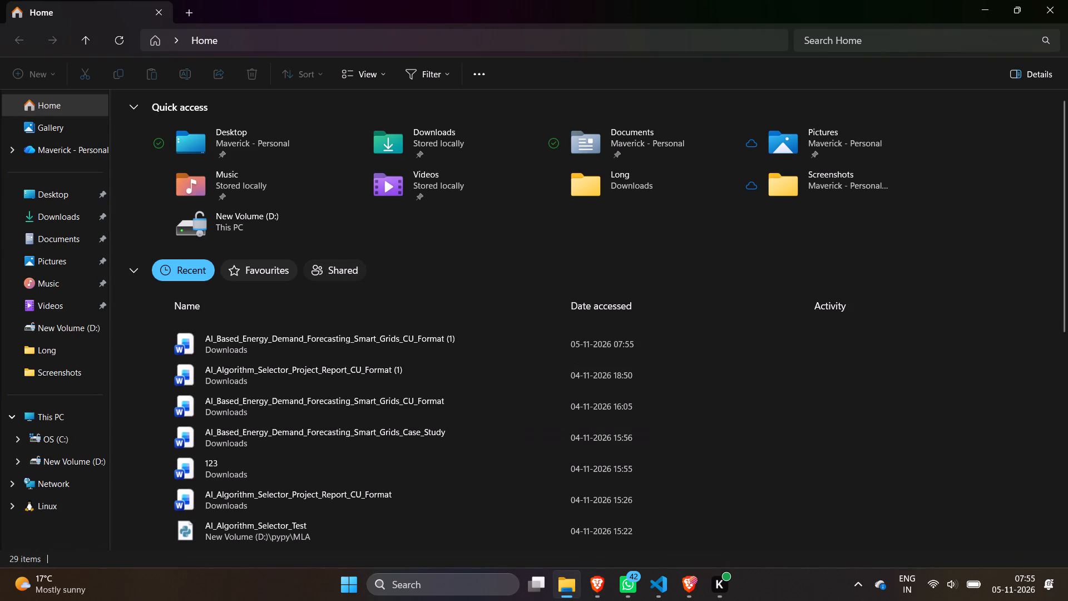
pyautogui.click(59, 215)
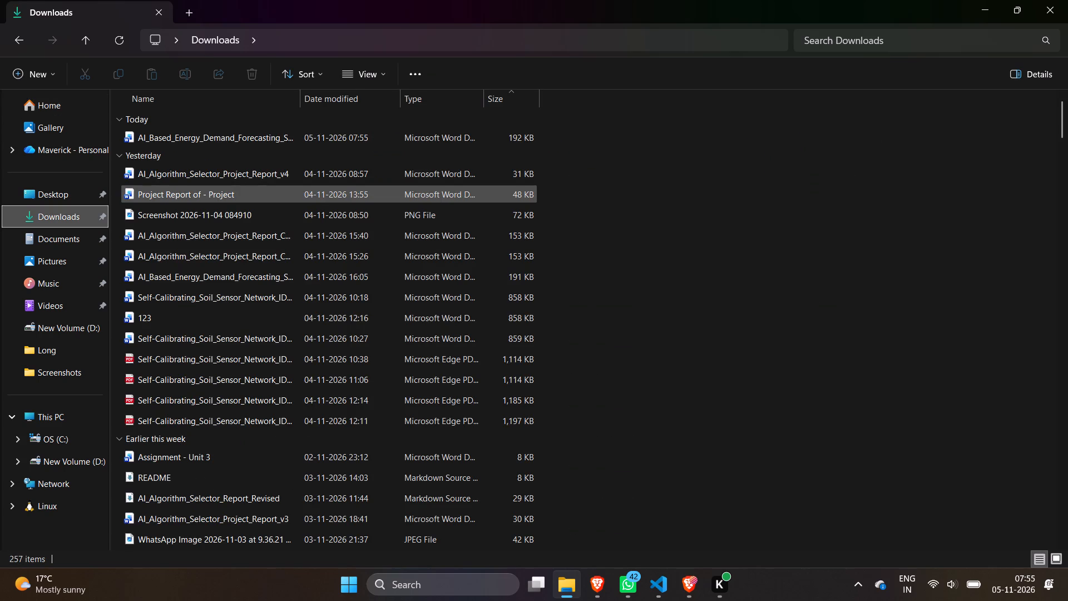
pyautogui.doubleClick(208, 194)
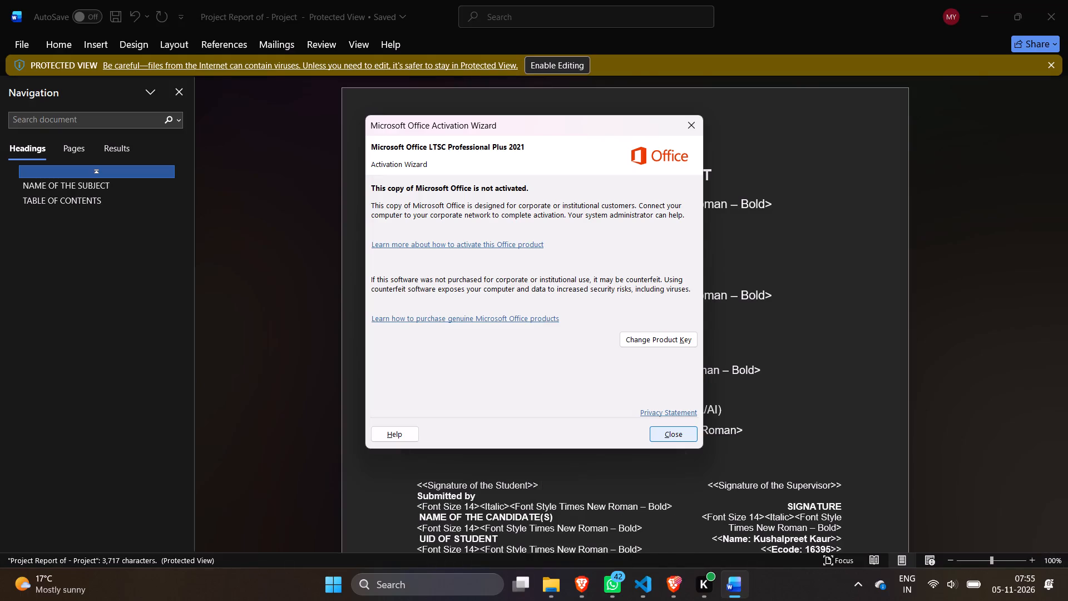
pyautogui.click(683, 435)
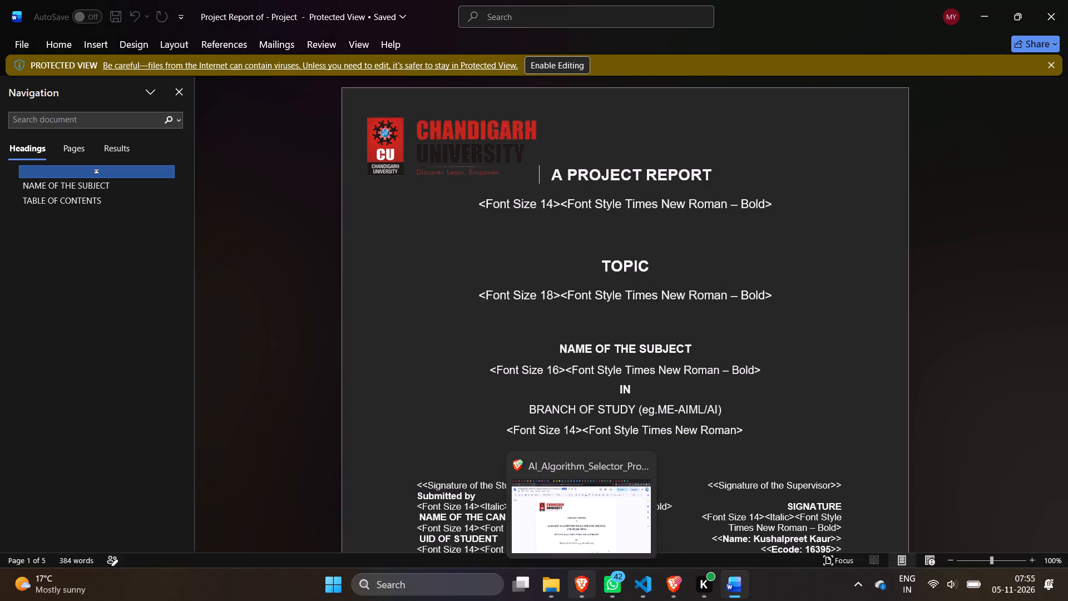
# Back in the Google Docs algorithm selector report, replace the branch of study placeholder on the title page with ME-AI.
pyautogui.click(596, 540)
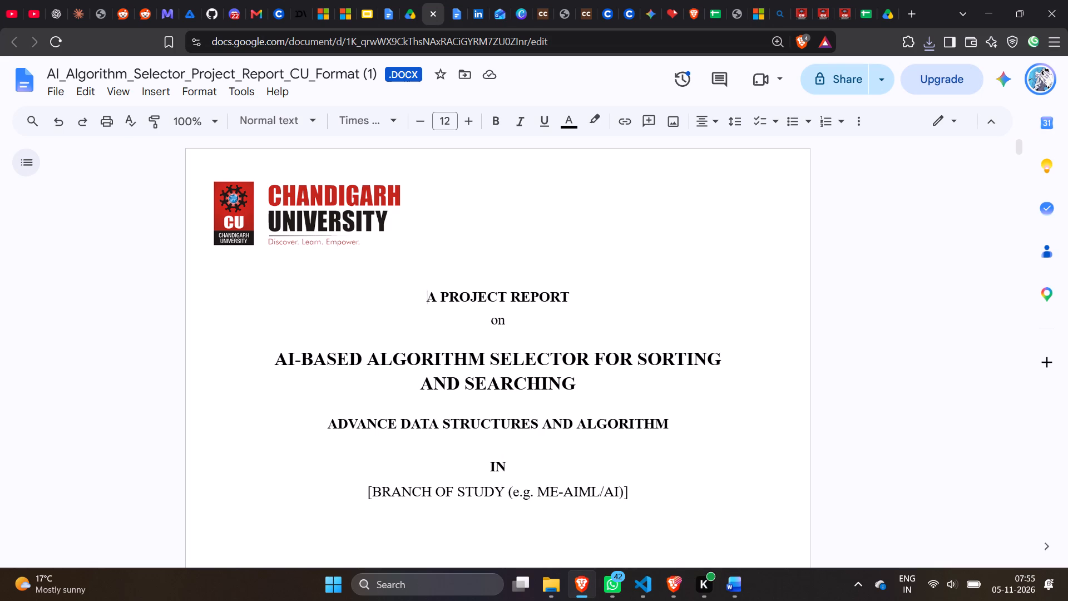
pyautogui.moveTo(632, 490); pyautogui.dragTo(349, 499)
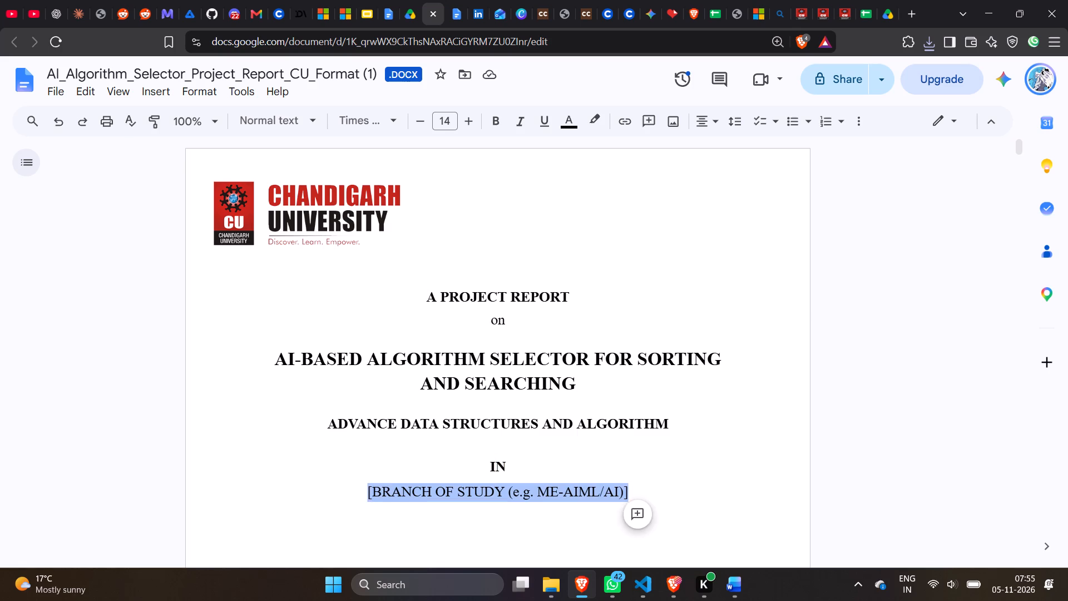
pyautogui.press('BackSpace')
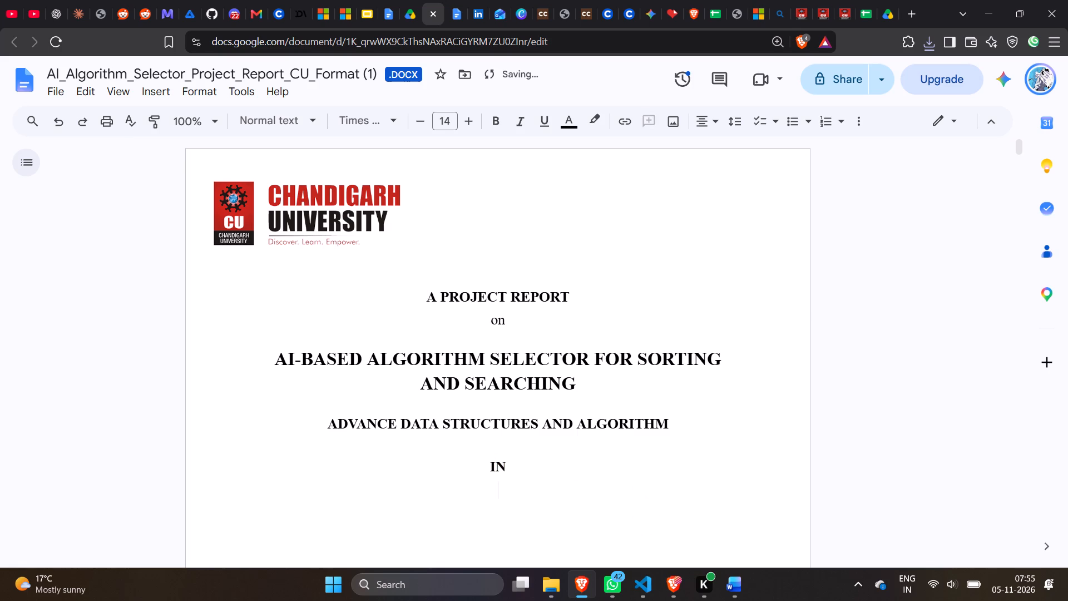
pyautogui.write('Me')
pyautogui.press('BackSpace')
pyautogui.hotkey('shift', 'e')
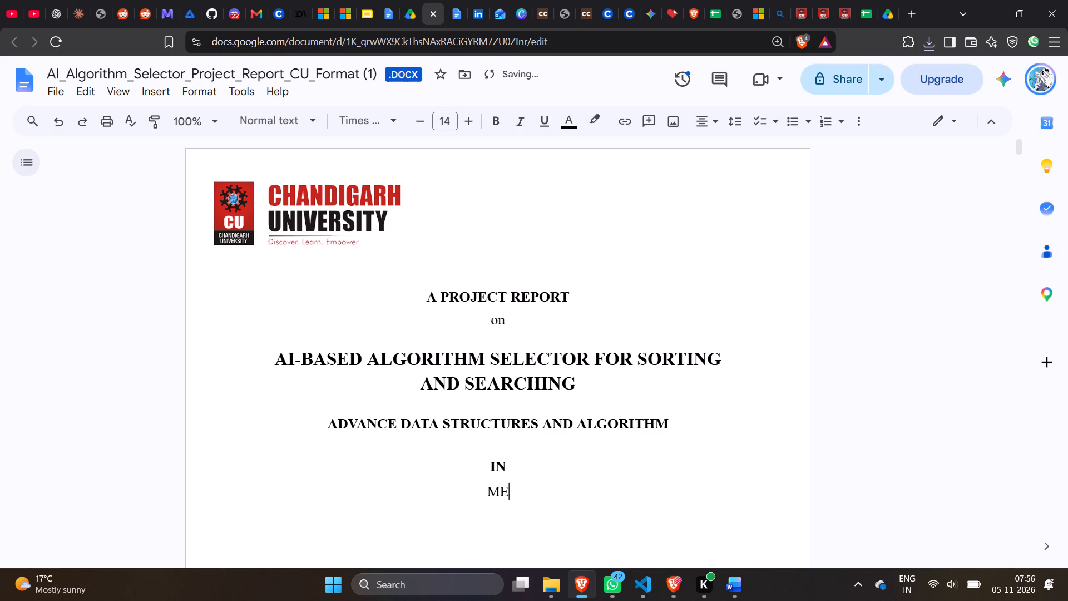
pyautogui.hotkey('shift', '_')
pyautogui.press('BackSpace')
pyautogui.press('-')
pyautogui.write('AI')
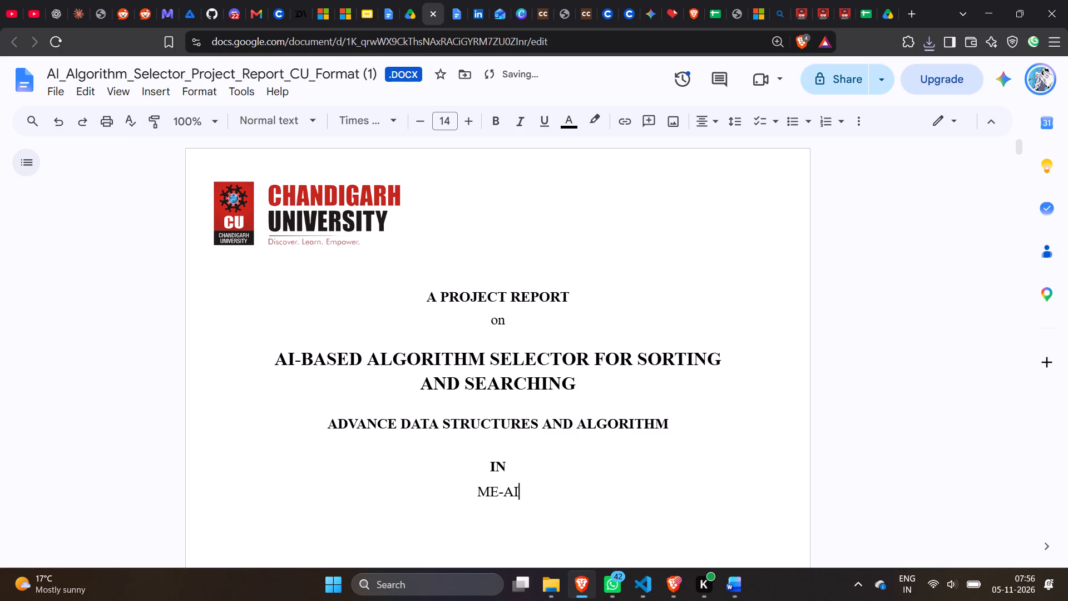
# Make the ME-AI line on the title page bold.
pyautogui.moveTo(547, 487); pyautogui.dragTo(459, 490)
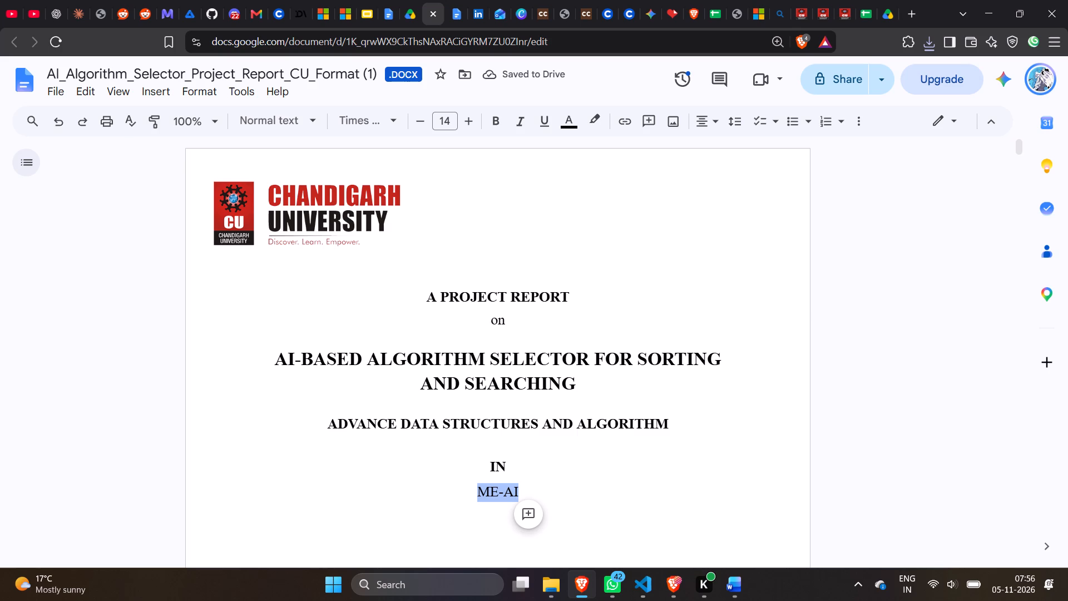
pyautogui.hotkey('ctrl', 'b')
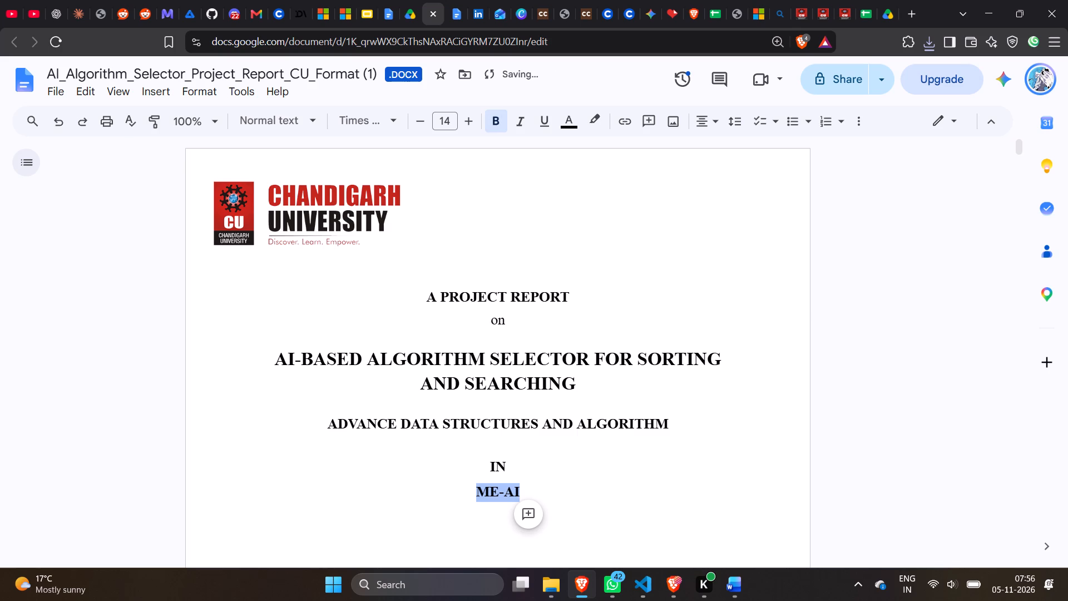
pyautogui.click(624, 486)
# Review the report's front matter from the title page through the declaration, abstract, table of contents and lists of figures, tables and standards.
pyautogui.scroll(-2, 624, 486)
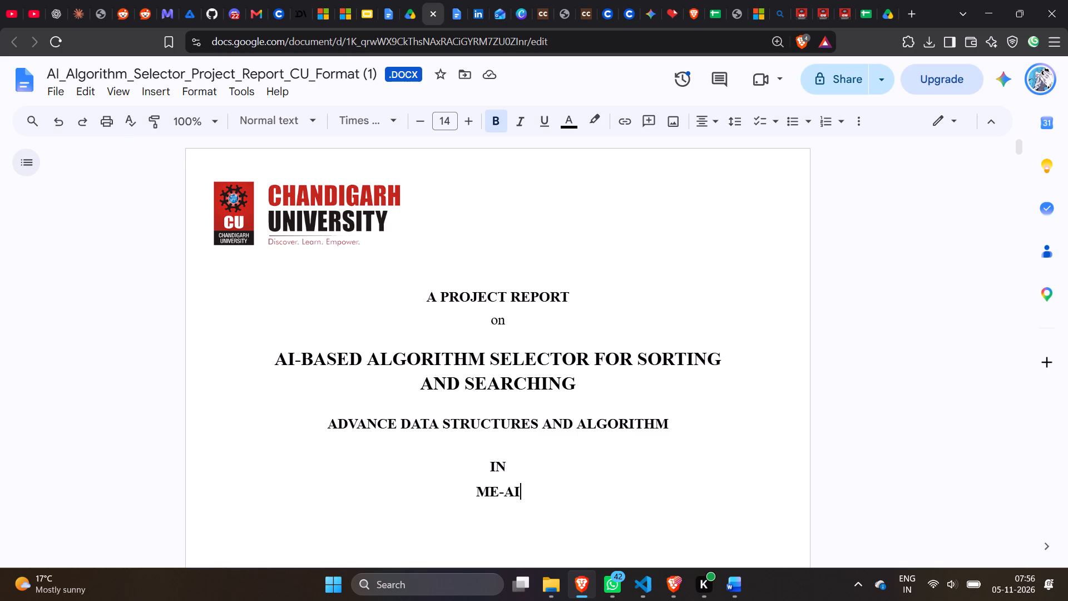
pyautogui.scroll(-2, 484, 442)
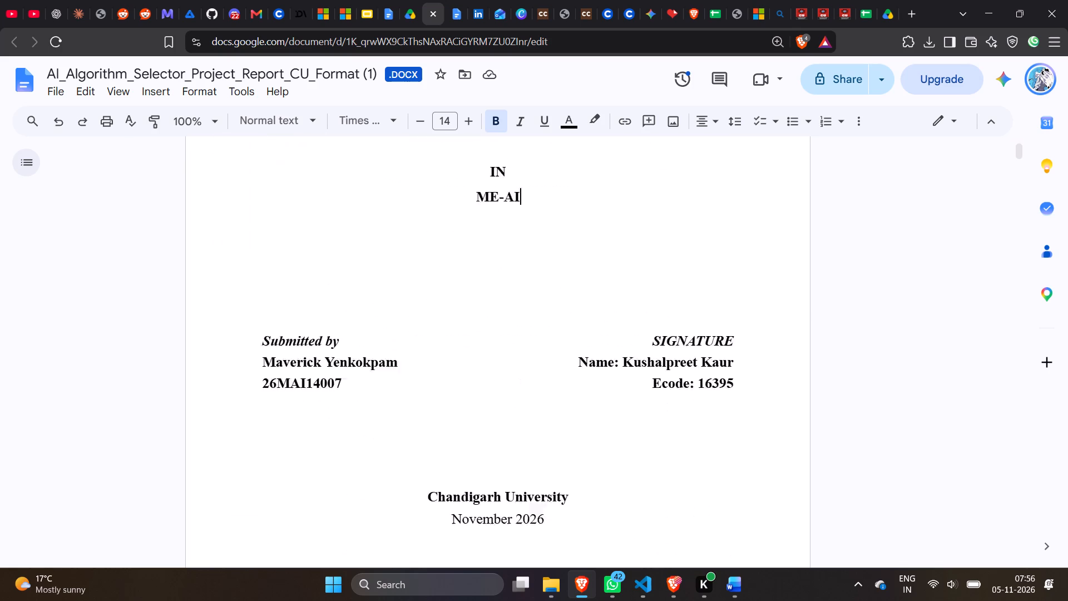
pyautogui.scroll(-1, 484, 442)
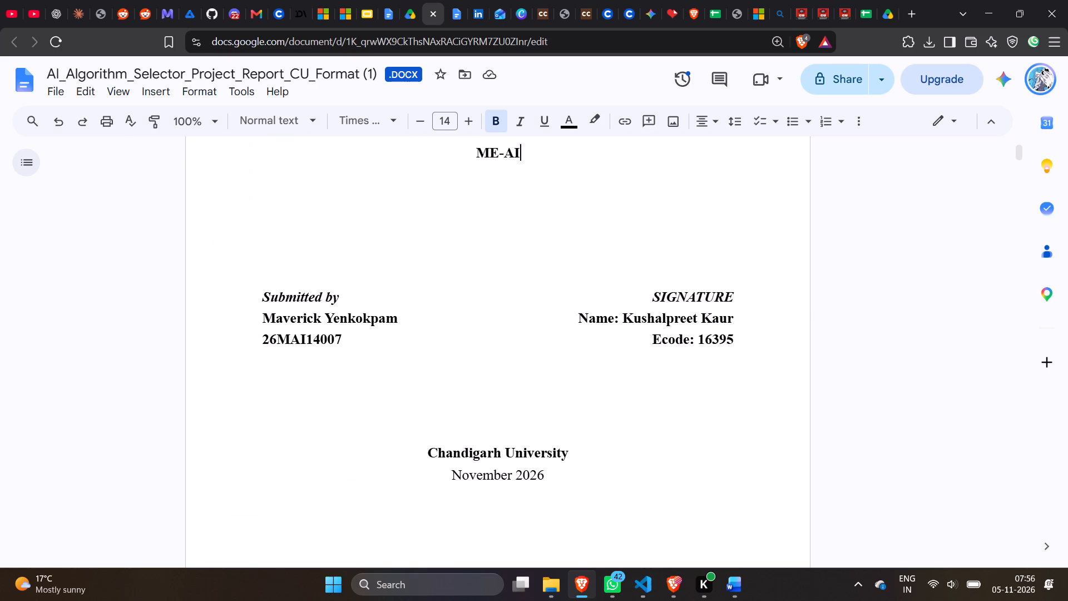
pyautogui.scroll(-4, 484, 442)
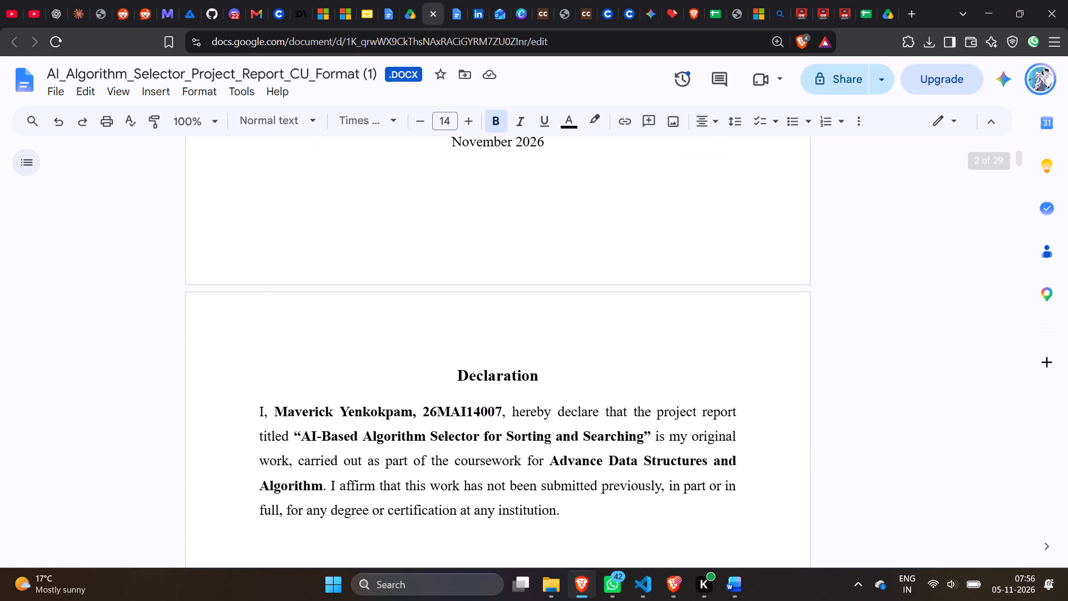
pyautogui.scroll(-3, 484, 442)
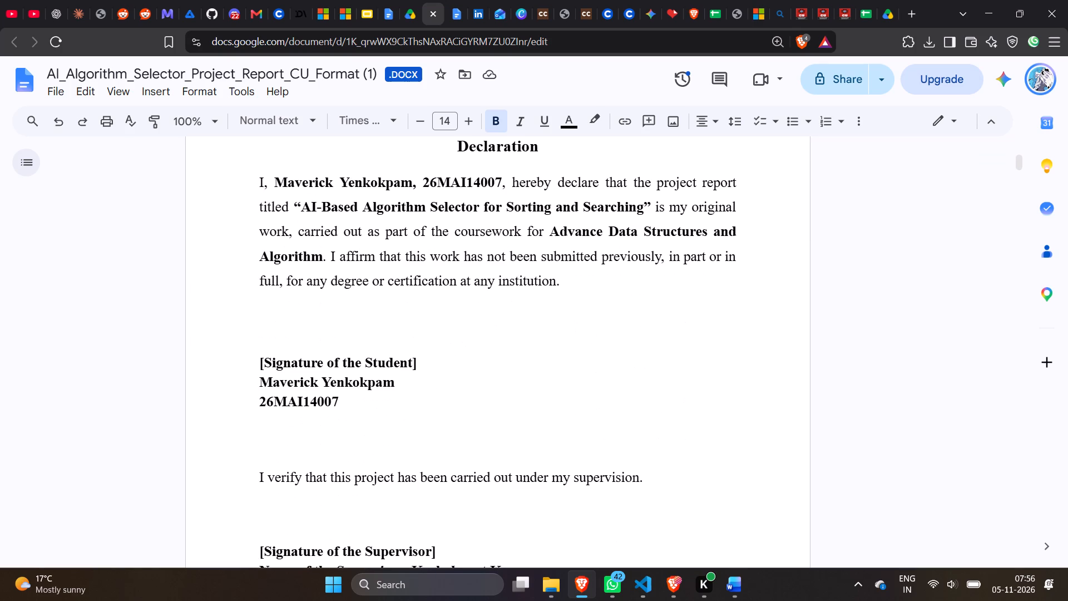
pyautogui.scroll(-1, 484, 442)
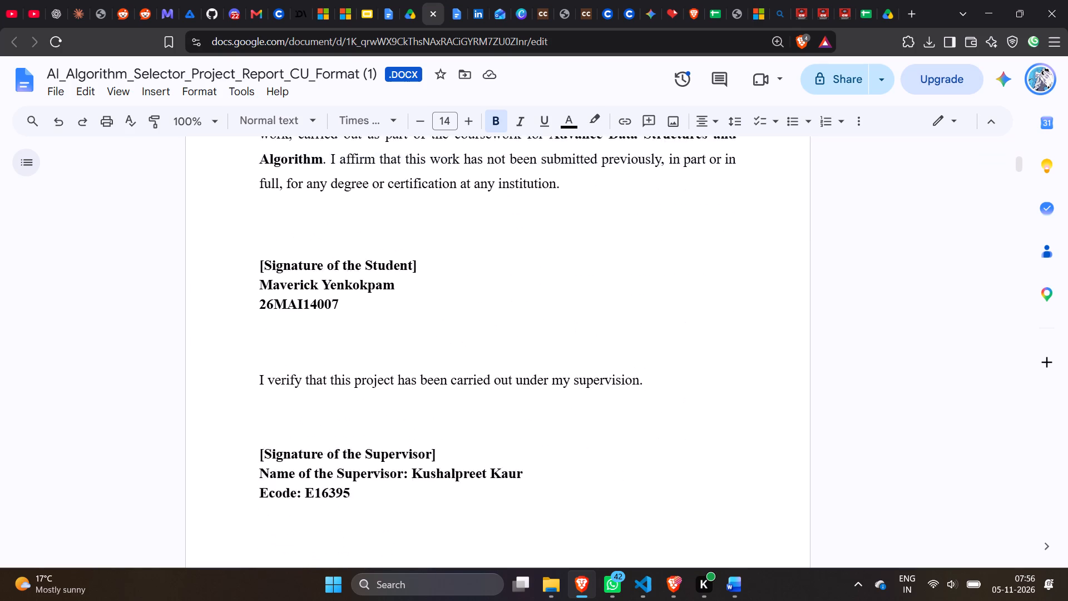
pyautogui.scroll(-5, 484, 442)
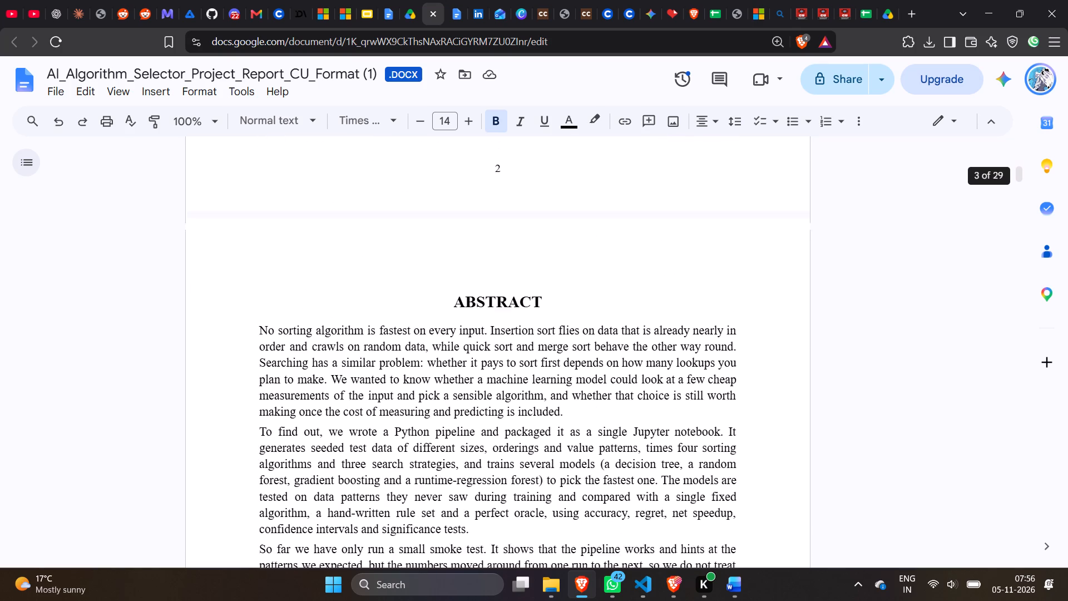
pyautogui.scroll(-4, 484, 442)
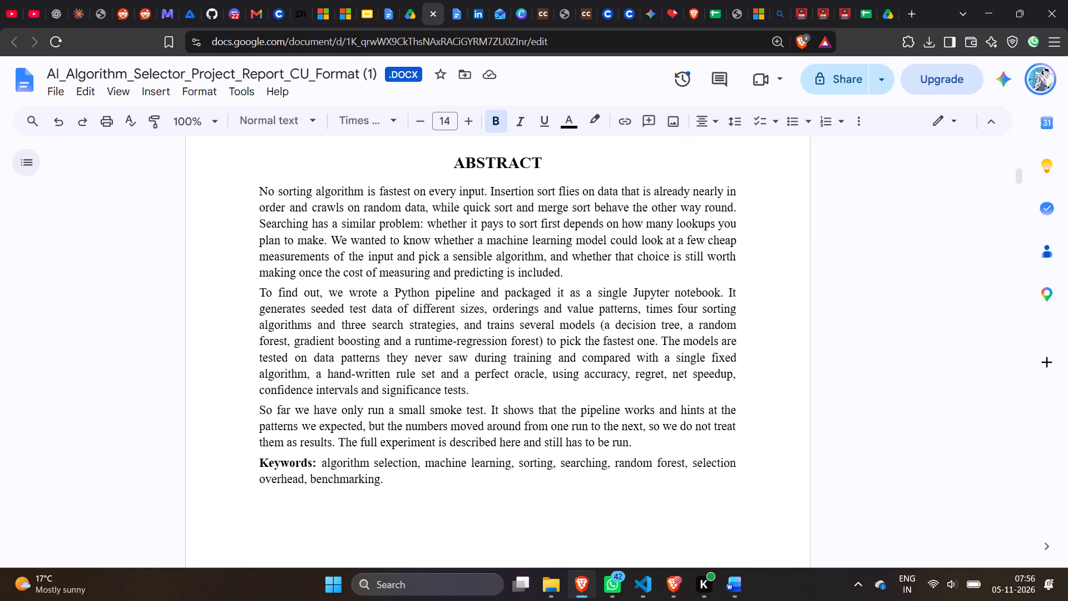
pyautogui.scroll(-7, 484, 442)
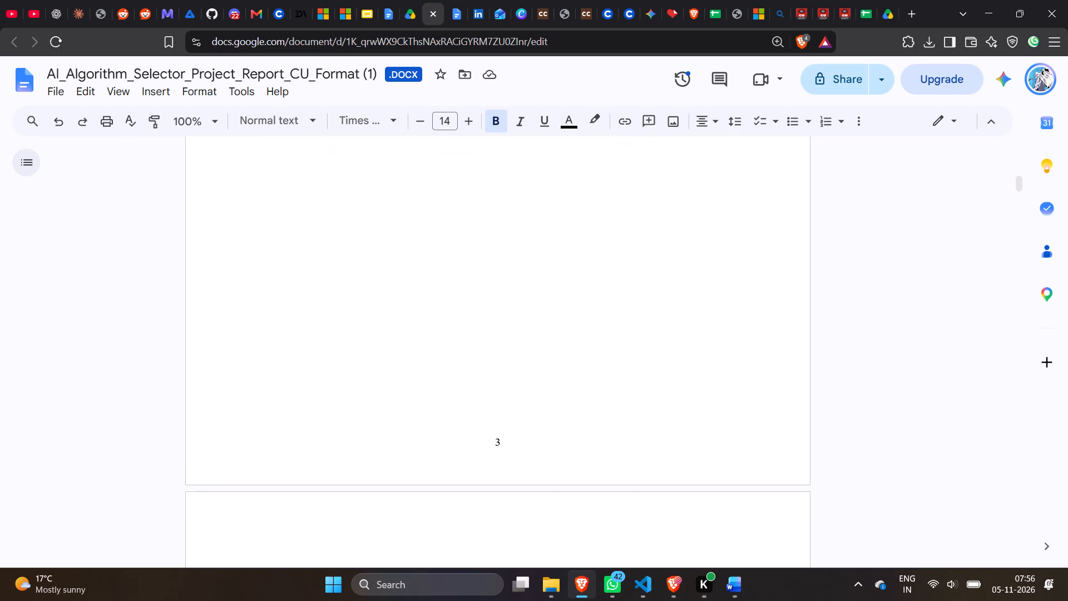
pyautogui.scroll(-7, 484, 442)
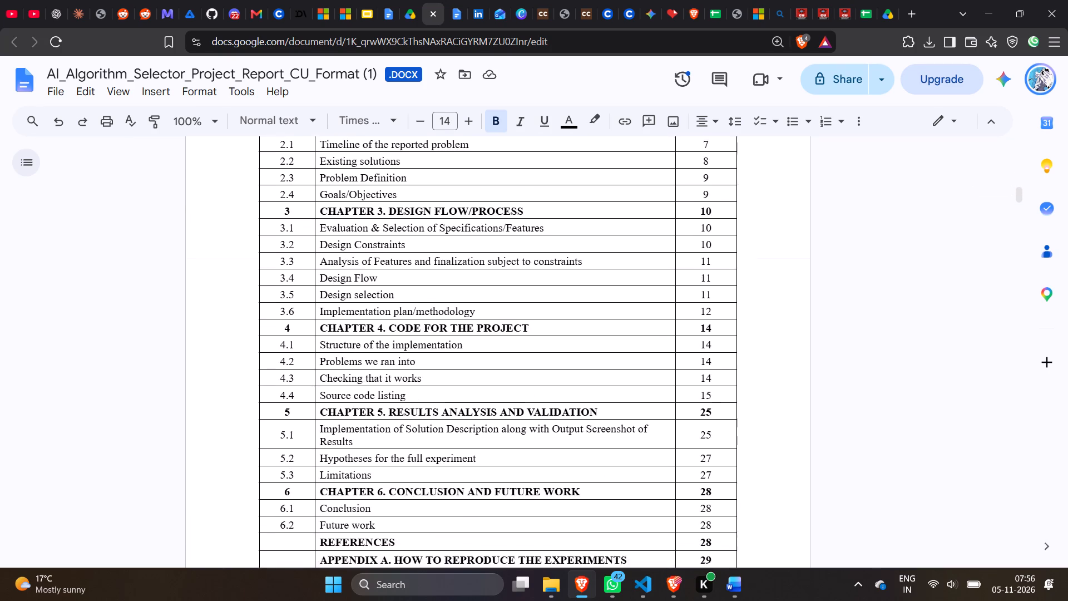
pyautogui.scroll(-2, 484, 442)
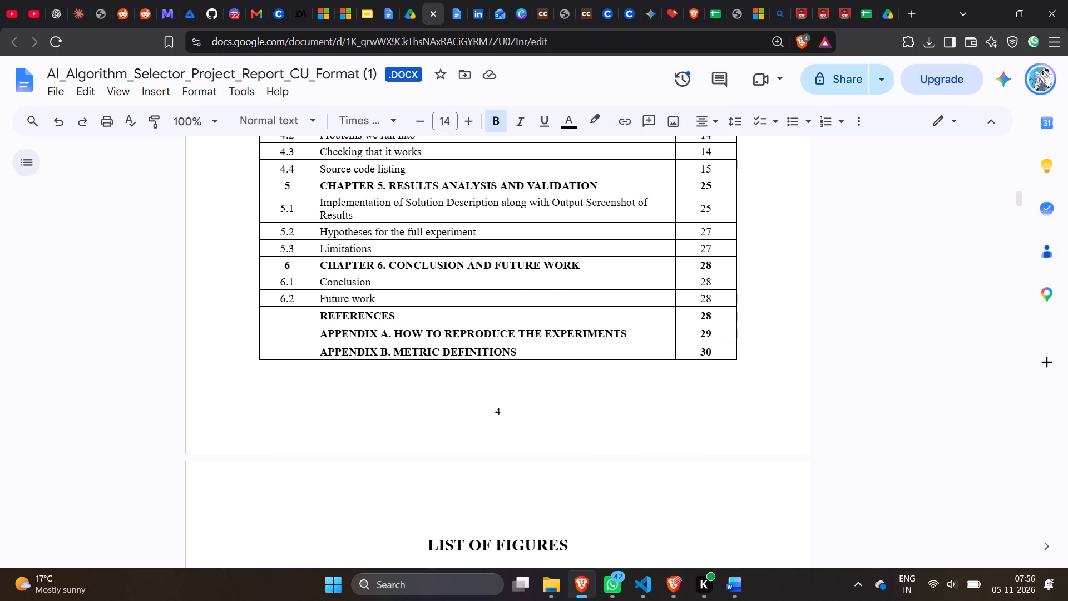
pyautogui.scroll(-3, 484, 442)
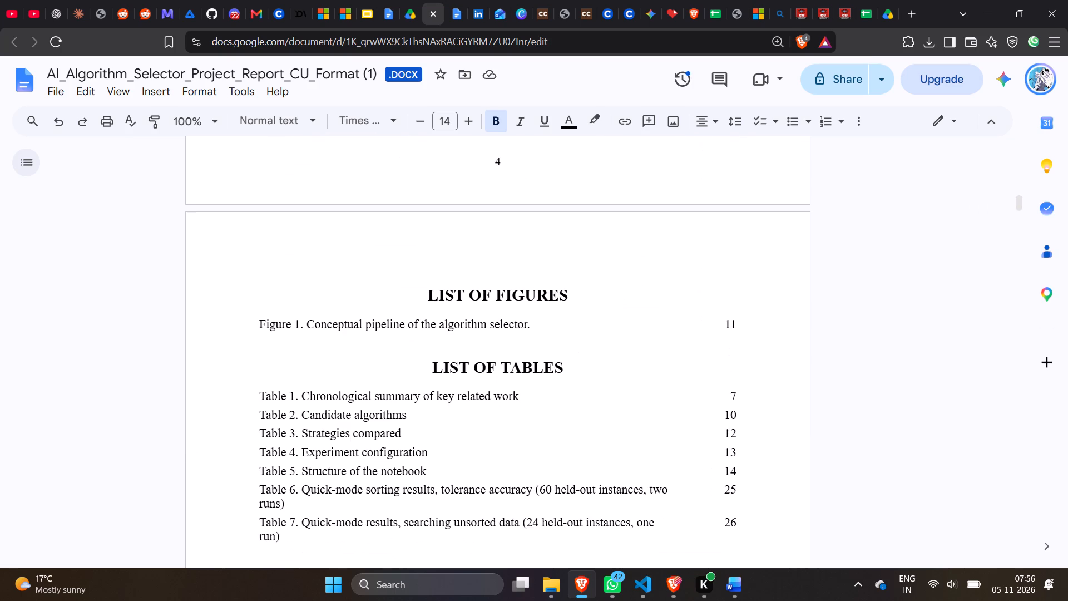
pyautogui.scroll(-1, 484, 442)
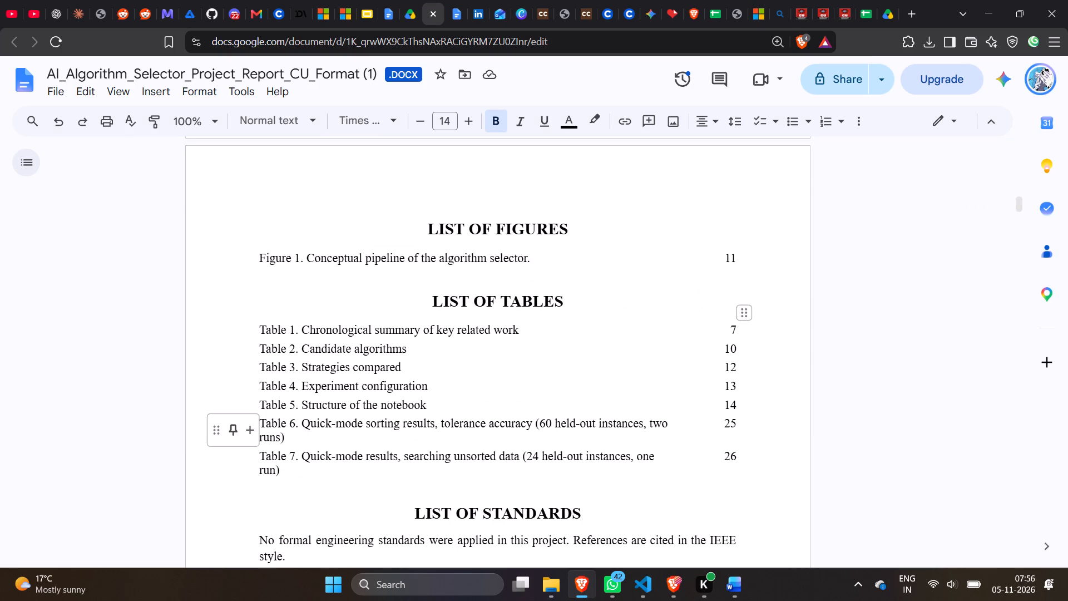
pyautogui.scroll(-1, 484, 442)
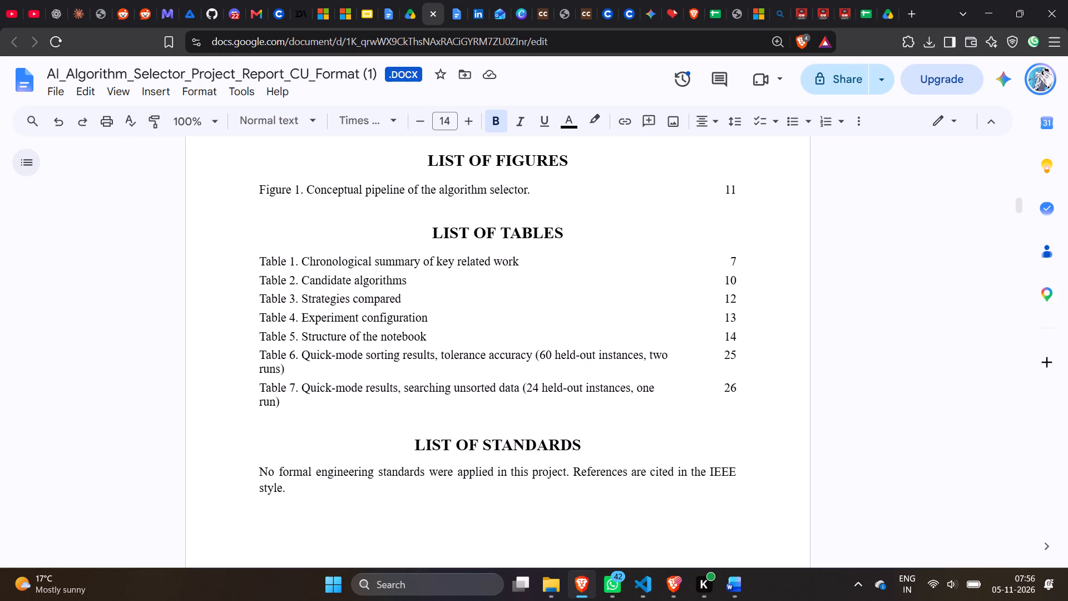
# Delete the LIST OF STANDARDS heading and its paragraph below the list of tables.
pyautogui.scroll(-2, 484, 442)
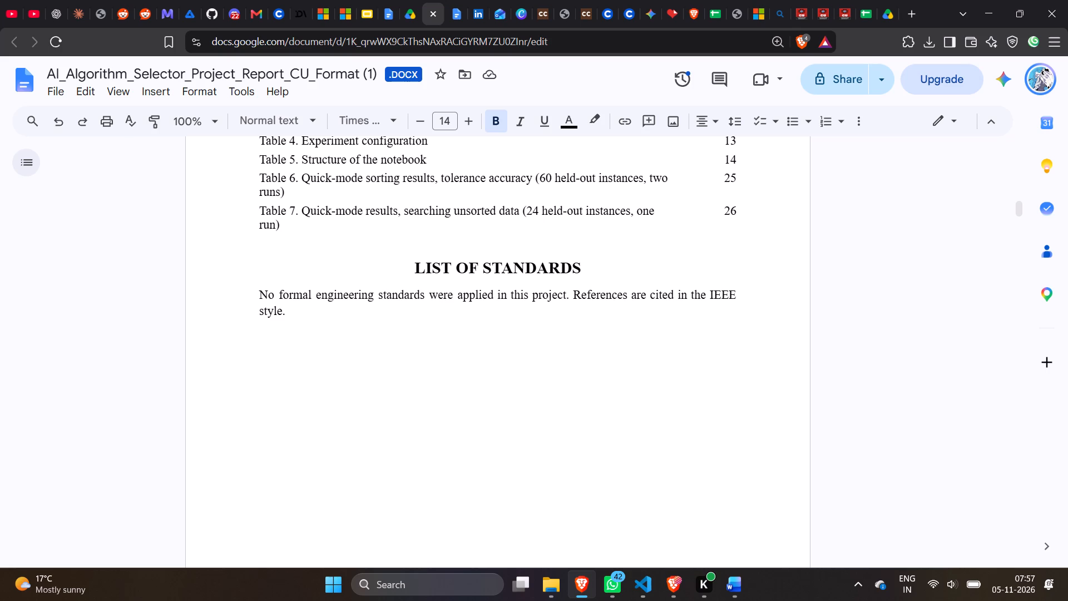
pyautogui.moveTo(301, 317); pyautogui.dragTo(301, 313)
pyautogui.moveTo(301, 313); pyautogui.dragTo(293, 258)
pyautogui.press('BackSpace')
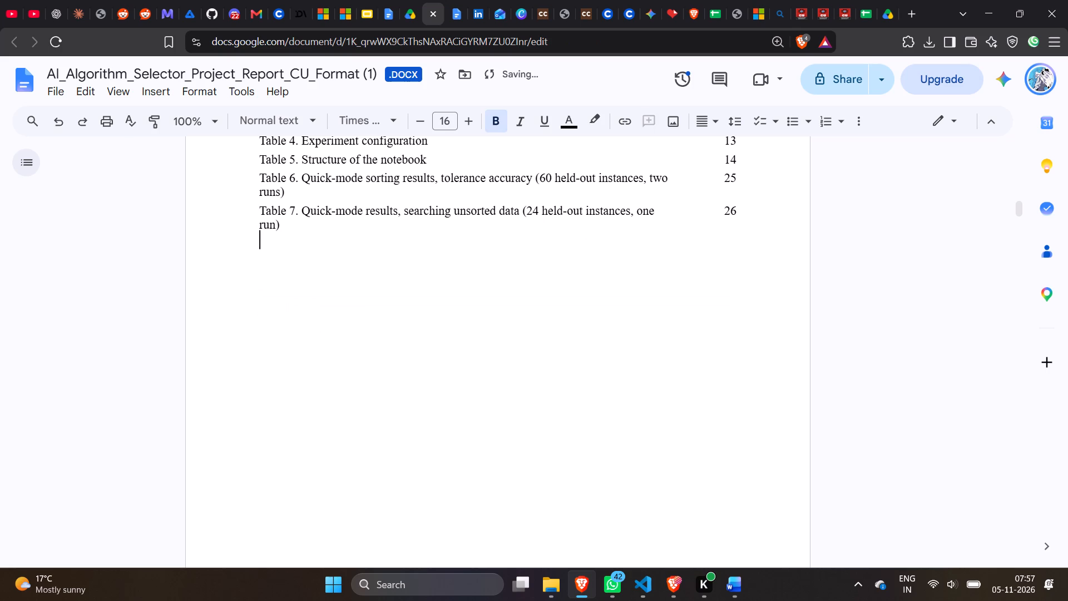
# Review the following chapters of the report up to the pipeline diagram in section 3.4, Design Flow.
pyautogui.scroll(5, 358, 316)
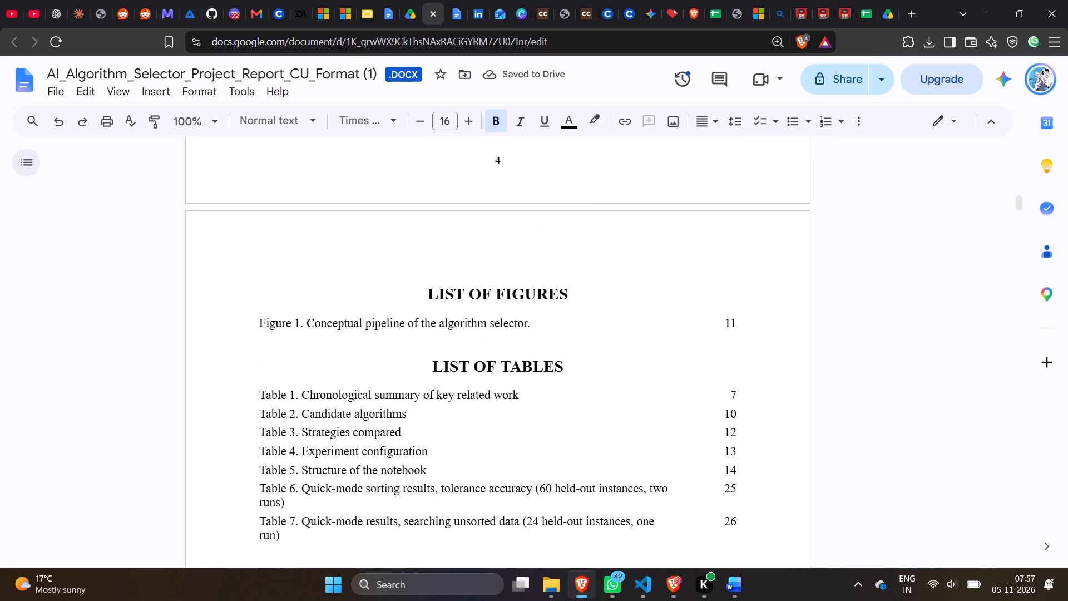
pyautogui.scroll(-8, 402, 363)
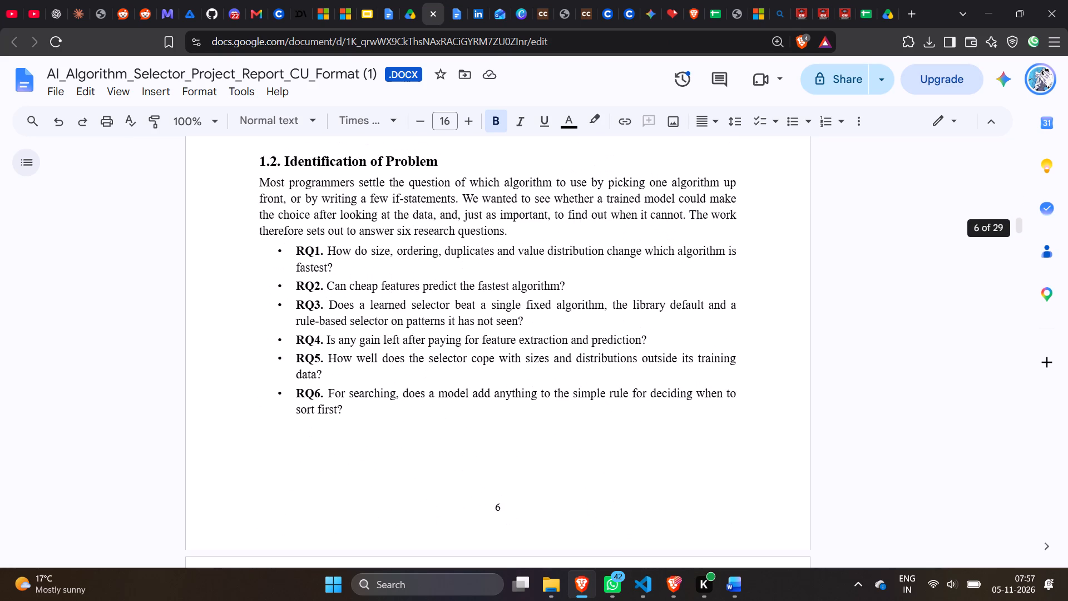
pyautogui.scroll(-11, 402, 363)
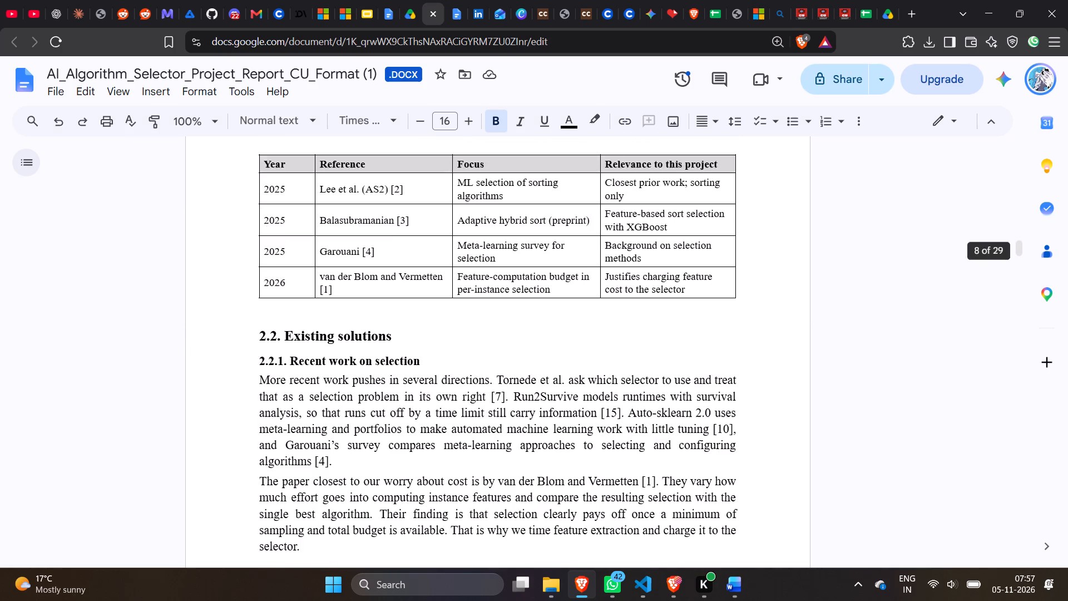
pyautogui.scroll(-8, 402, 363)
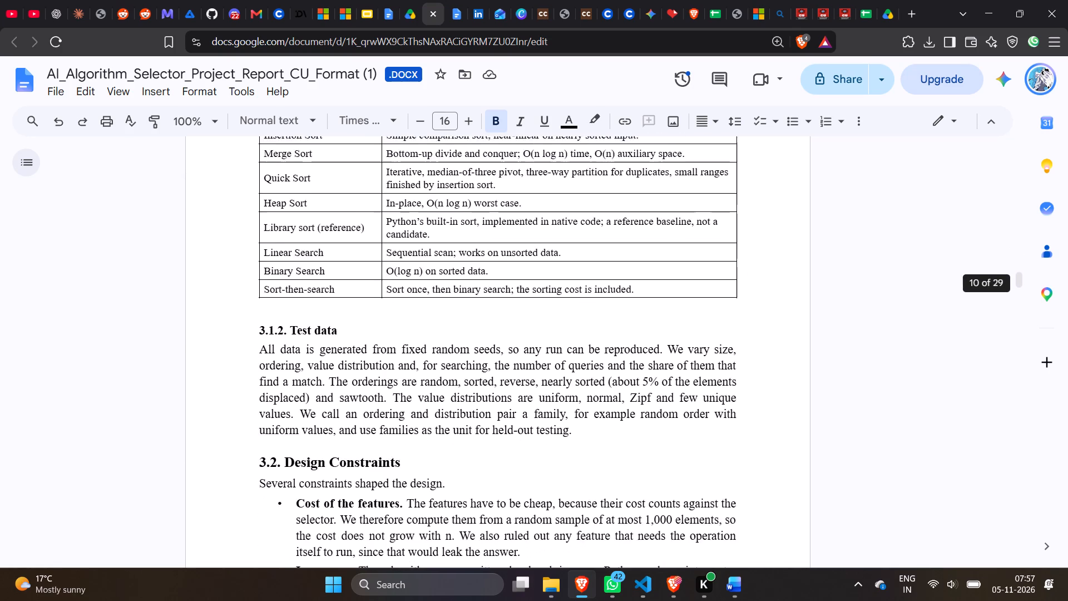
pyautogui.scroll(-2, 402, 363)
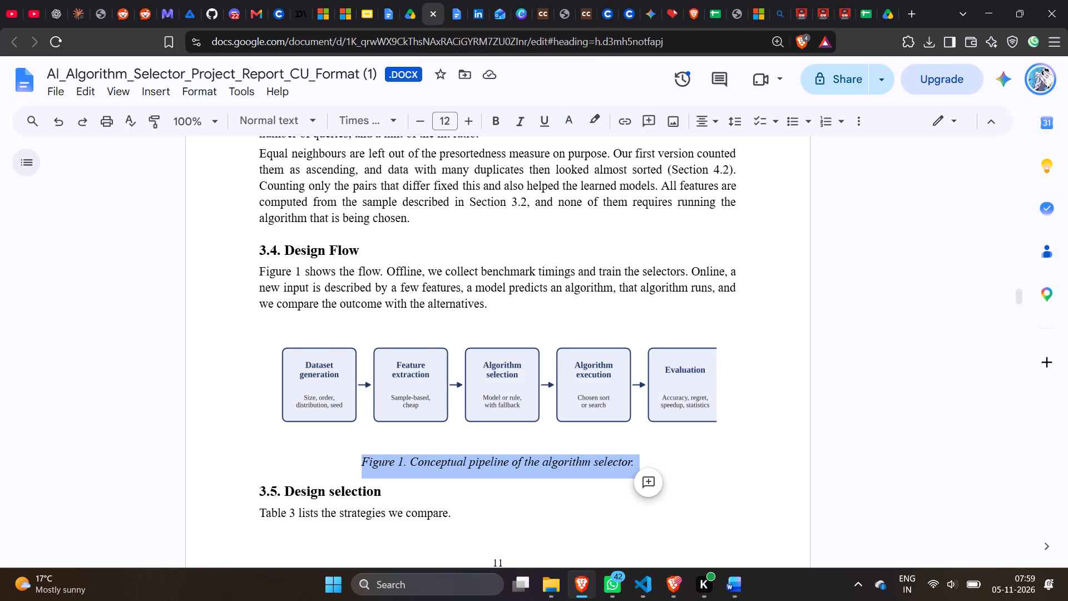
pyautogui.scroll(-3, 368, 329)
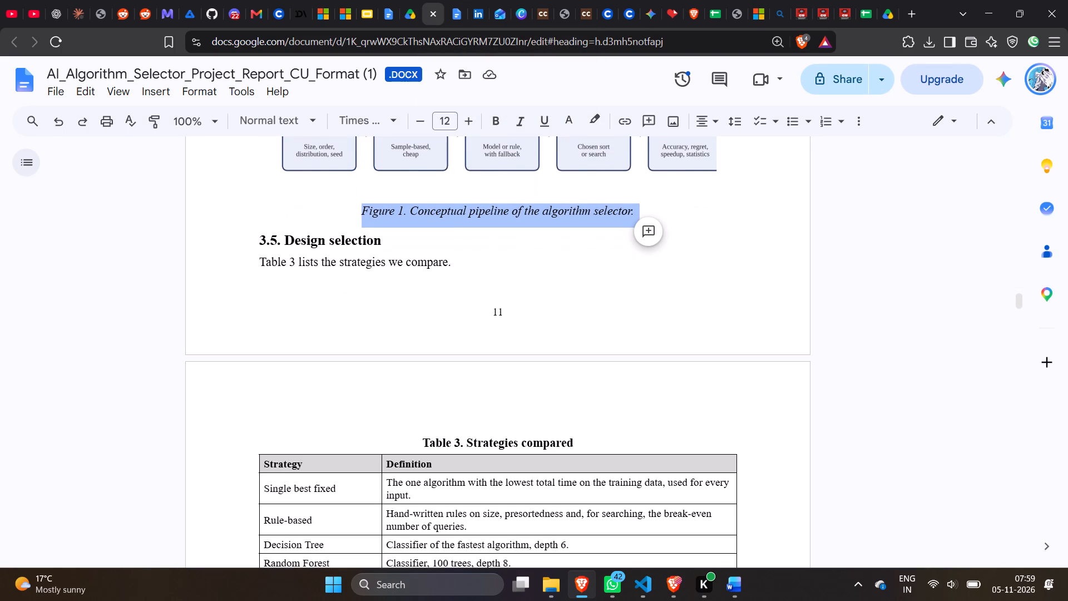
pyautogui.scroll(-3, 368, 329)
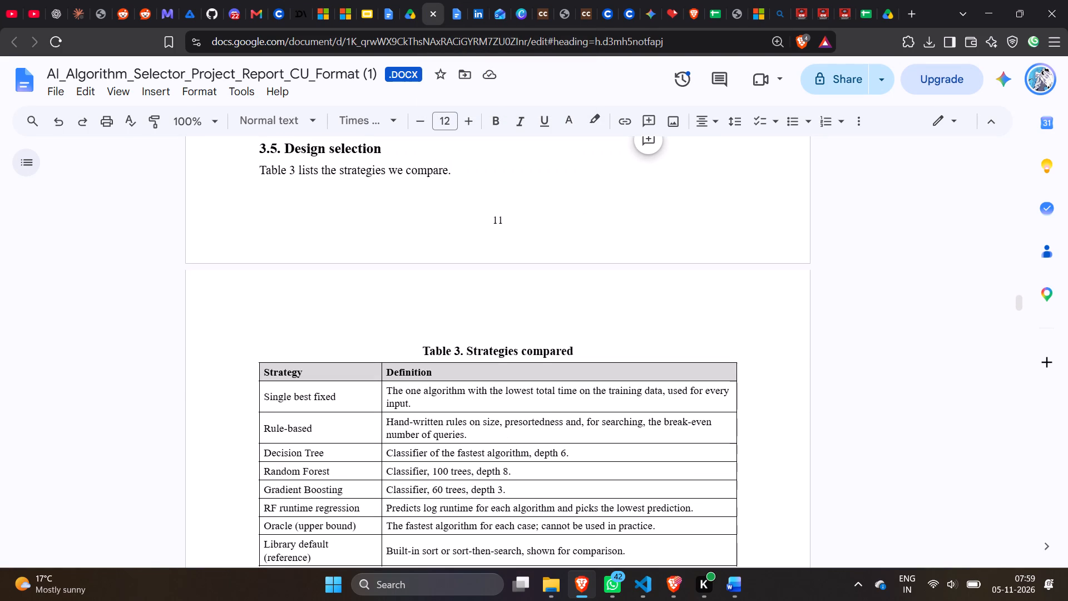
pyautogui.scroll(-1, 368, 329)
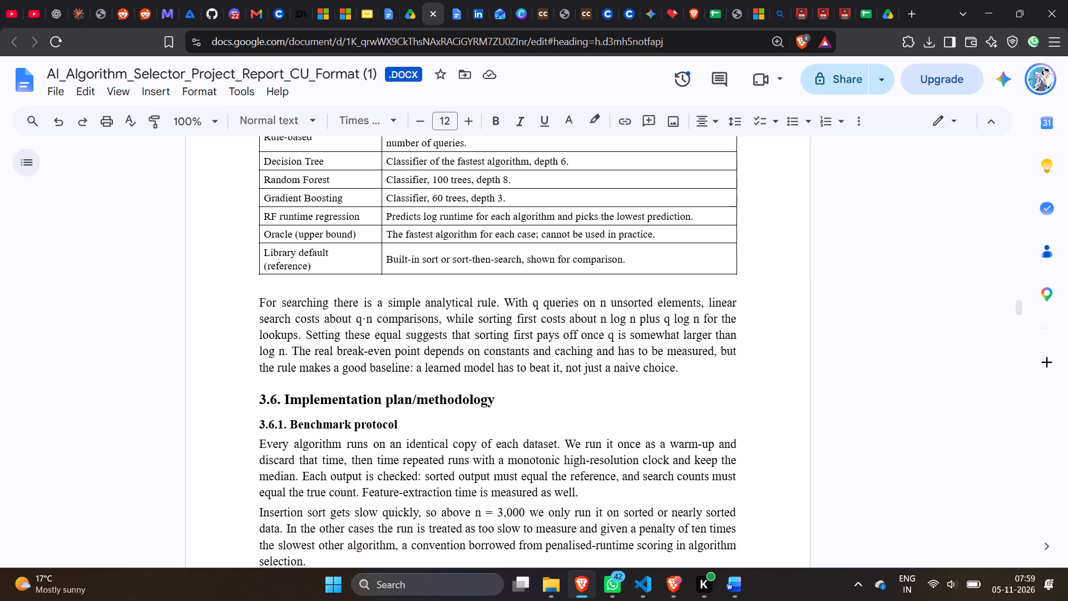
pyautogui.scroll(-1, 368, 329)
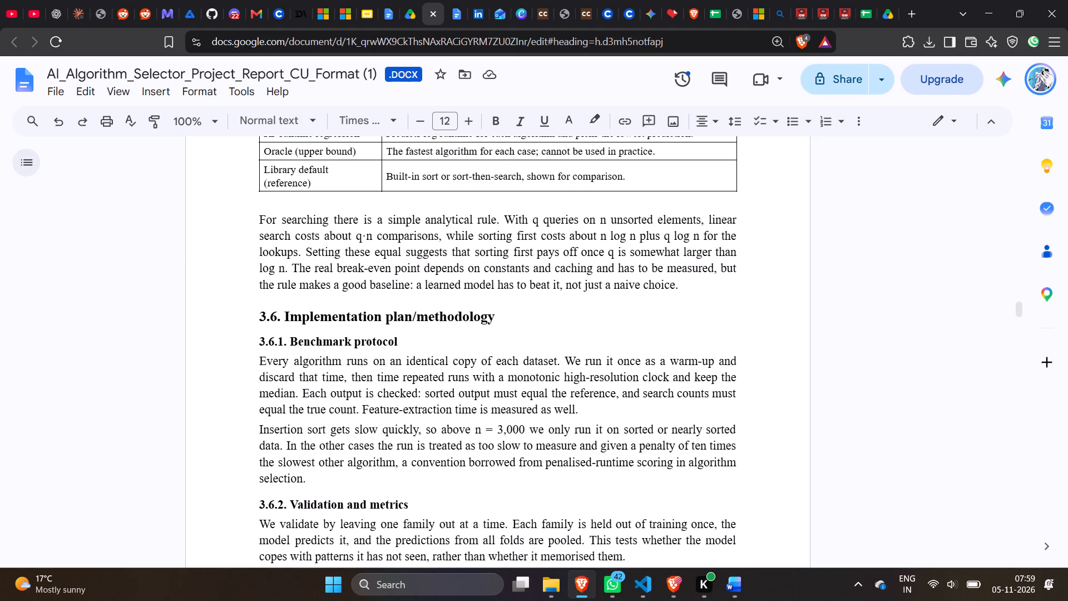
pyautogui.scroll(-1, 368, 329)
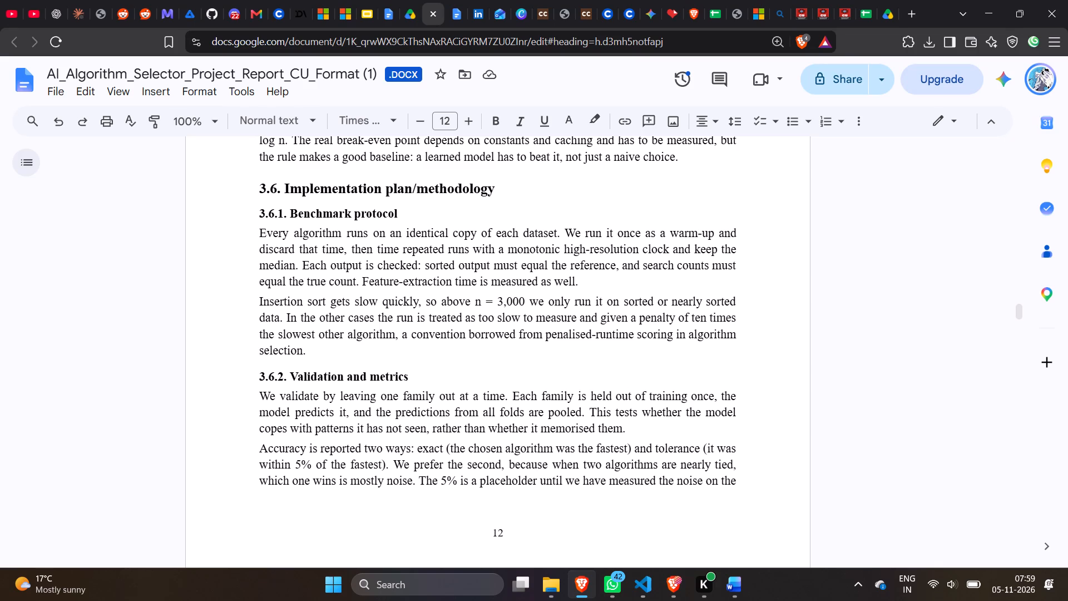
pyautogui.scroll(-1, 368, 329)
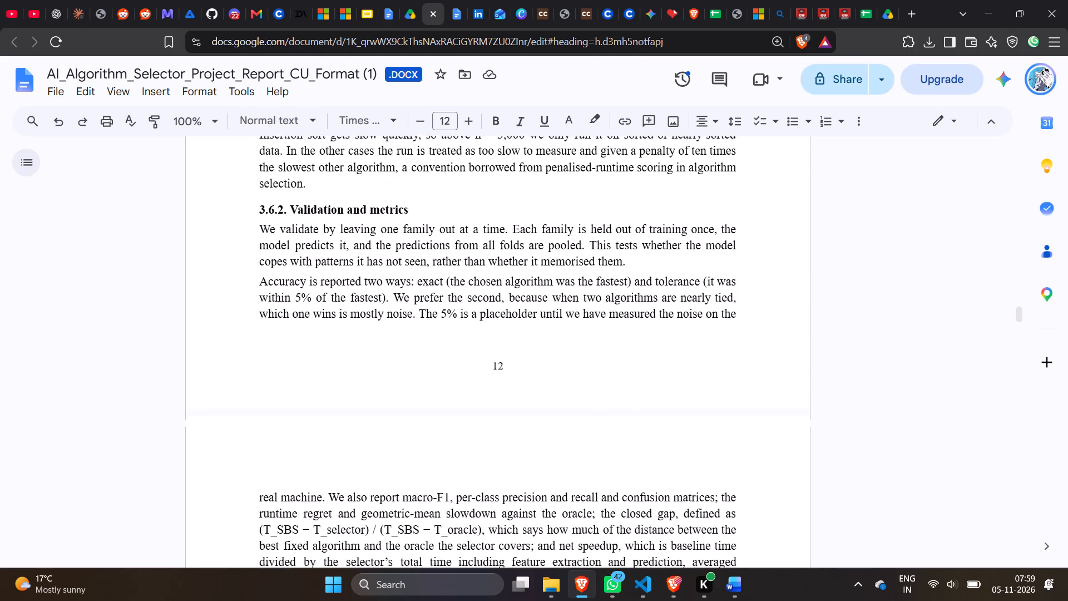
pyautogui.scroll(-2, 368, 329)
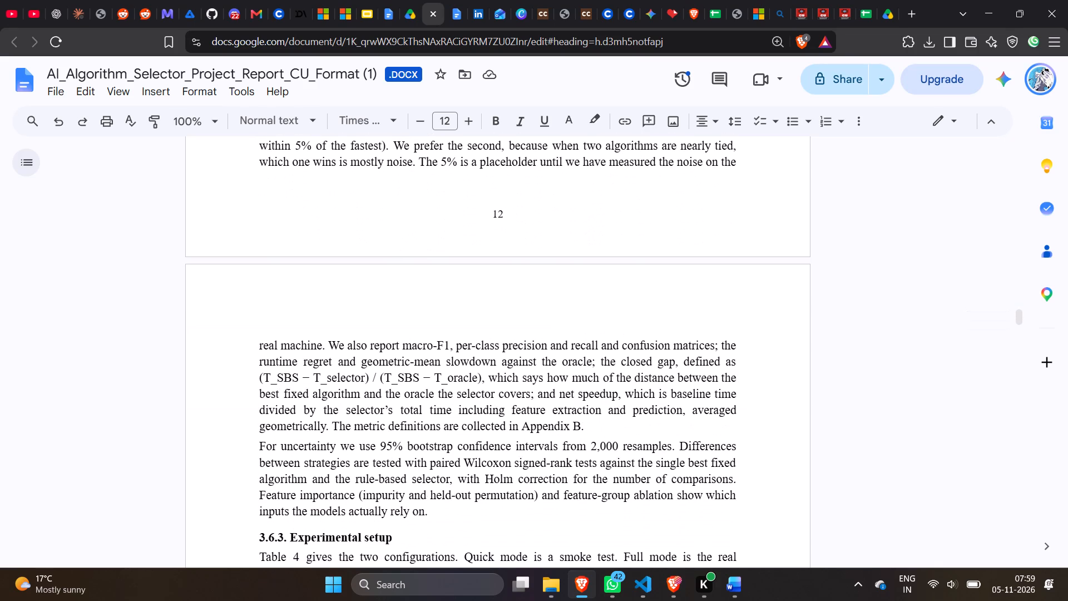
pyautogui.scroll(-4, 368, 329)
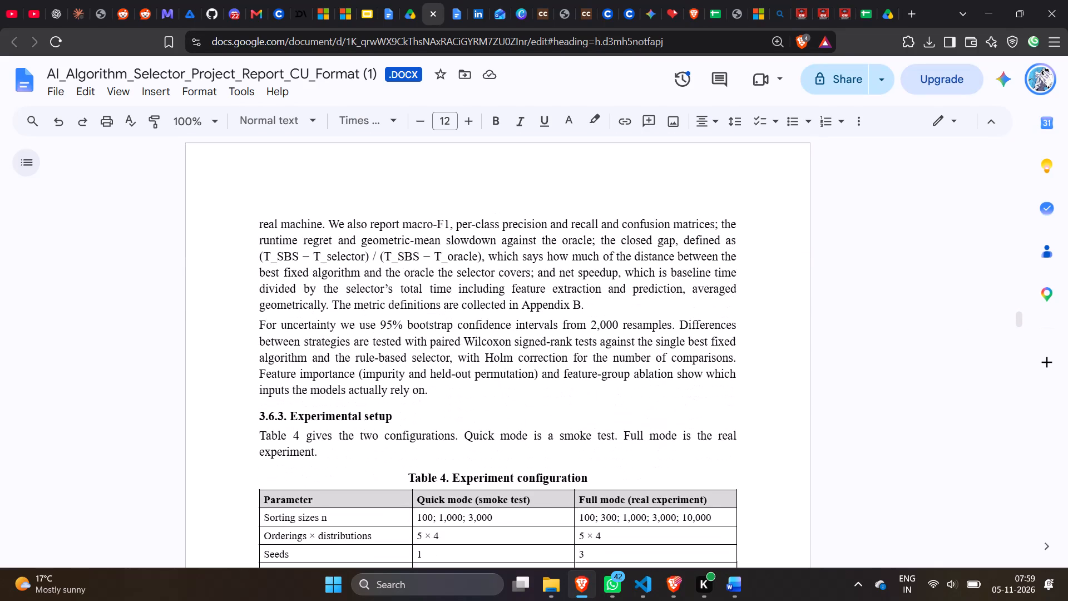
pyautogui.scroll(-2, 368, 329)
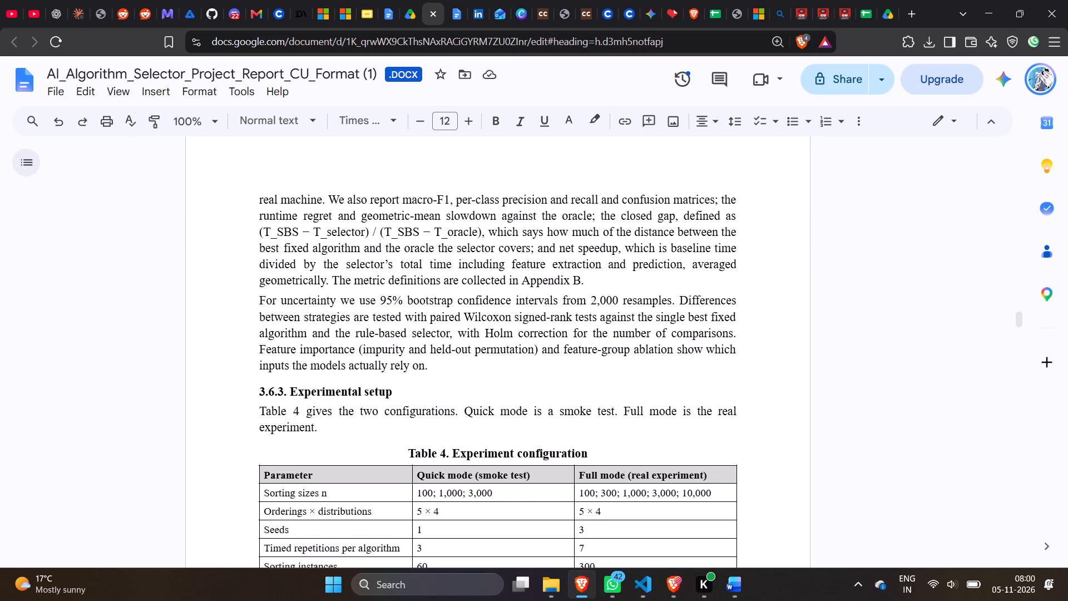
pyautogui.scroll(-5, 368, 329)
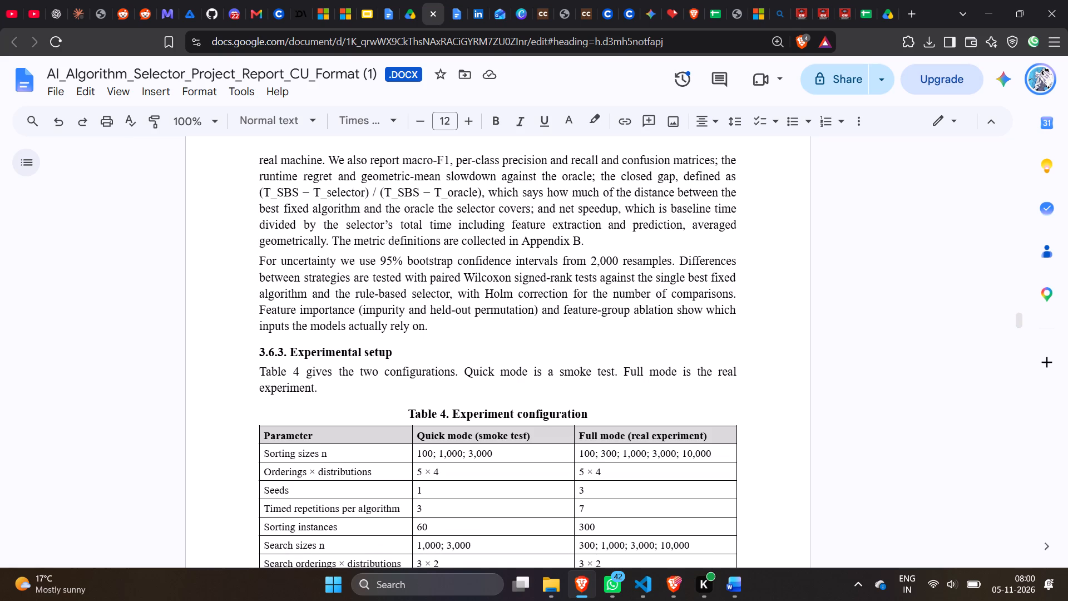
pyautogui.scroll(-2, 368, 329)
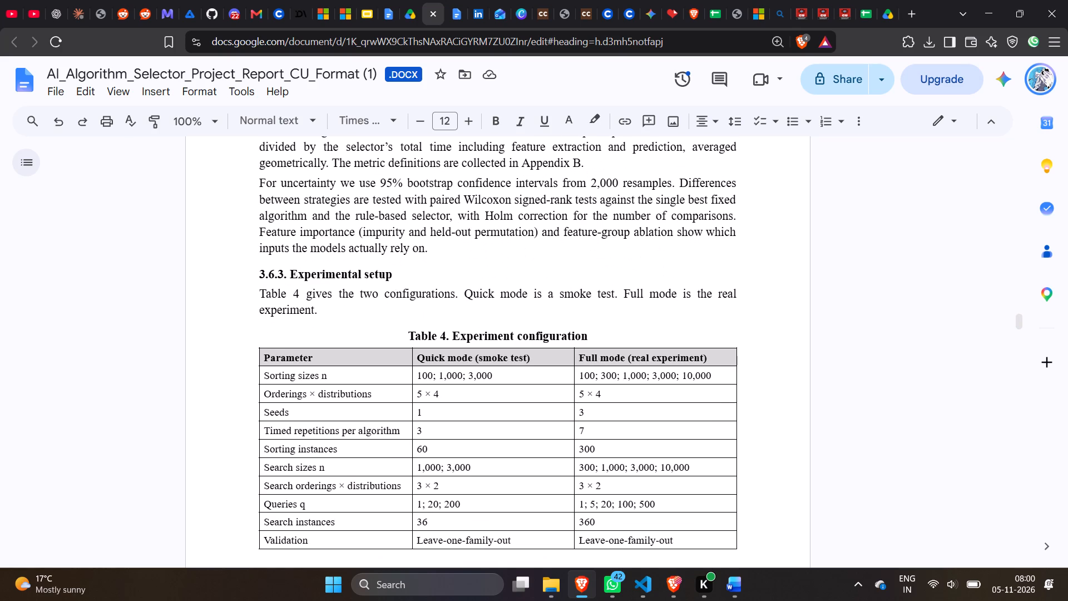
pyautogui.scroll(-1, 368, 329)
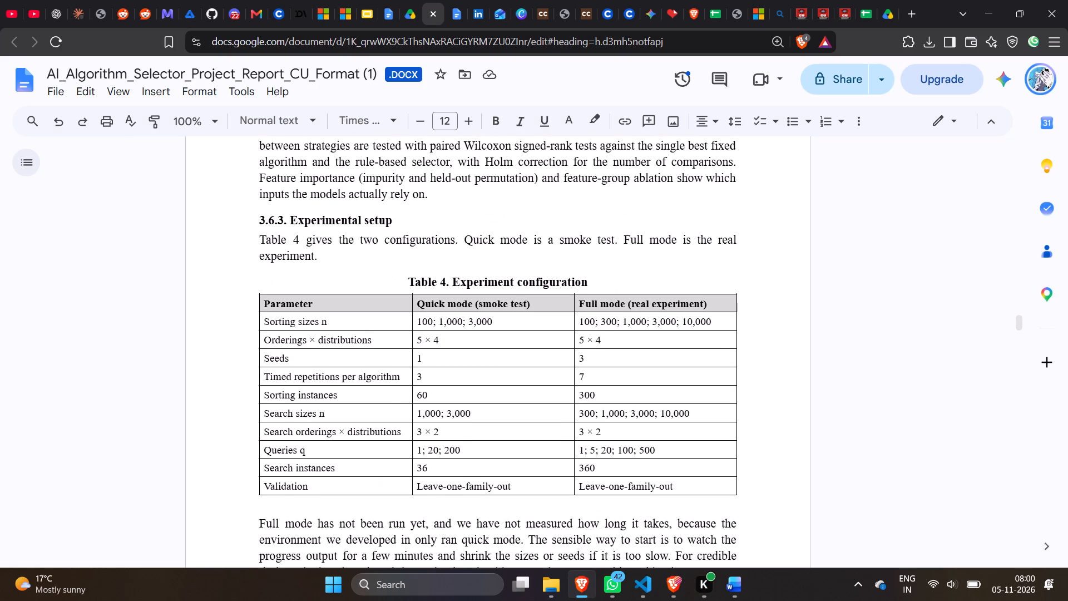
pyautogui.scroll(-1, 368, 329)
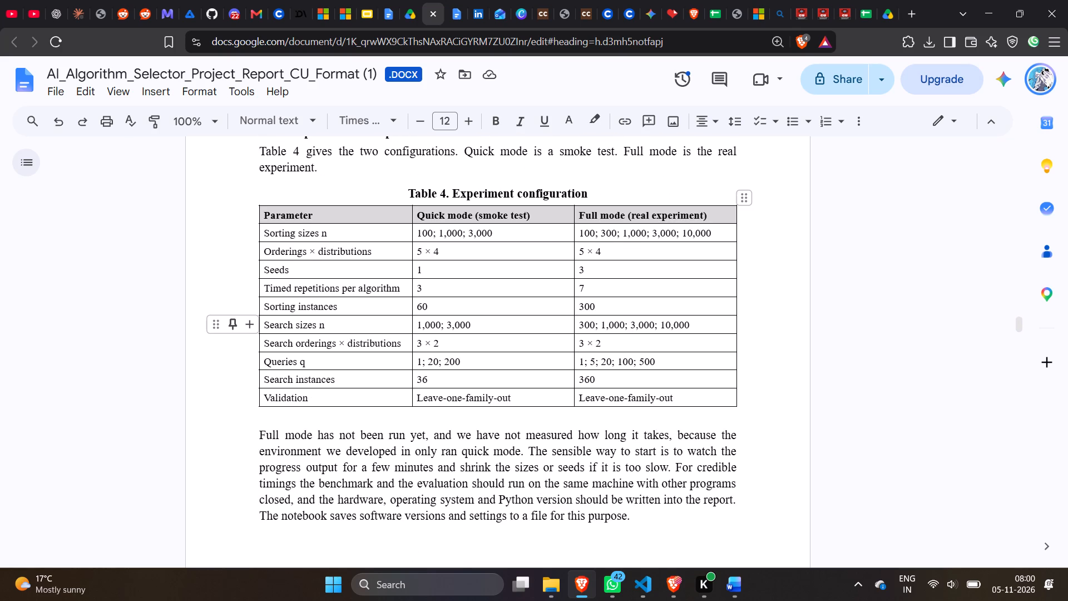
# Review Chapter 4 from 4.1 Structure of the implementation through the source code listing in 4.4.2 Algorithms and unit tests.
pyautogui.scroll(-3, 368, 329)
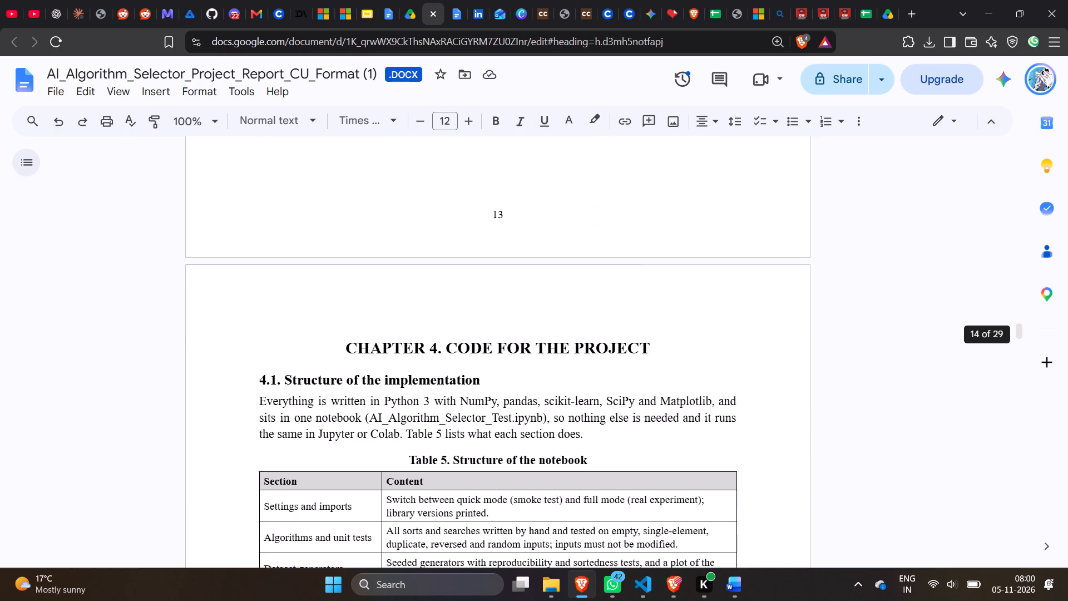
pyautogui.scroll(-3, 368, 329)
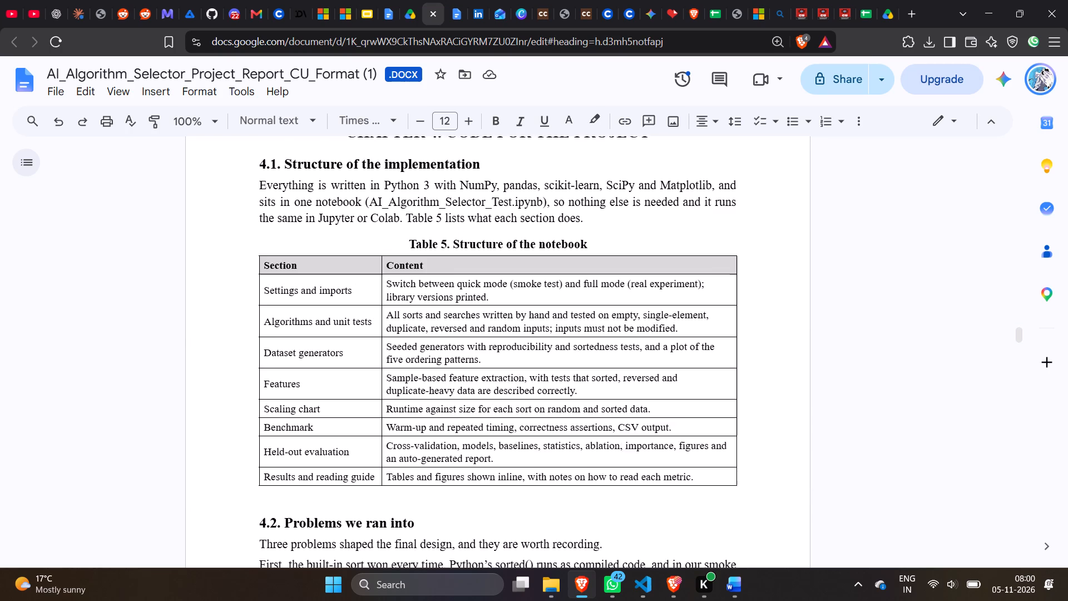
pyautogui.scroll(-2, 368, 329)
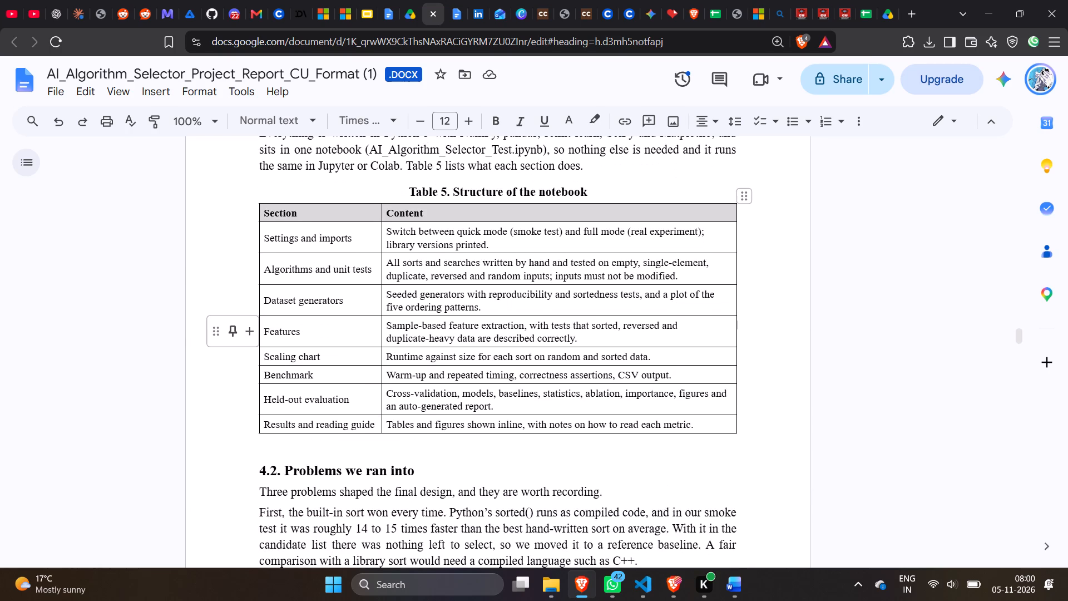
pyautogui.scroll(-2, 368, 329)
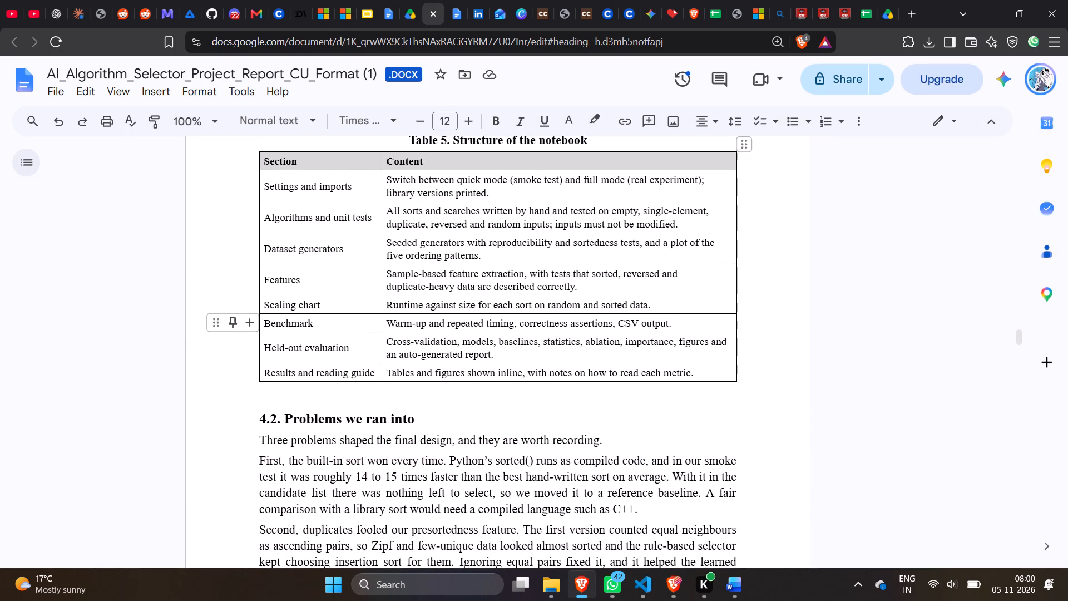
pyautogui.scroll(-3, 368, 329)
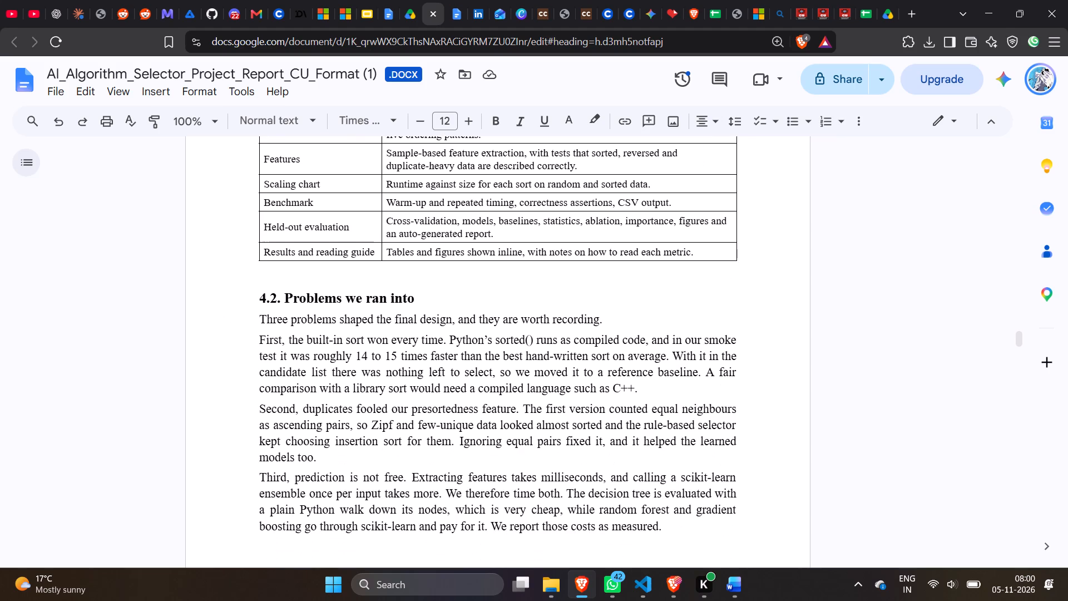
pyautogui.scroll(-1, 368, 329)
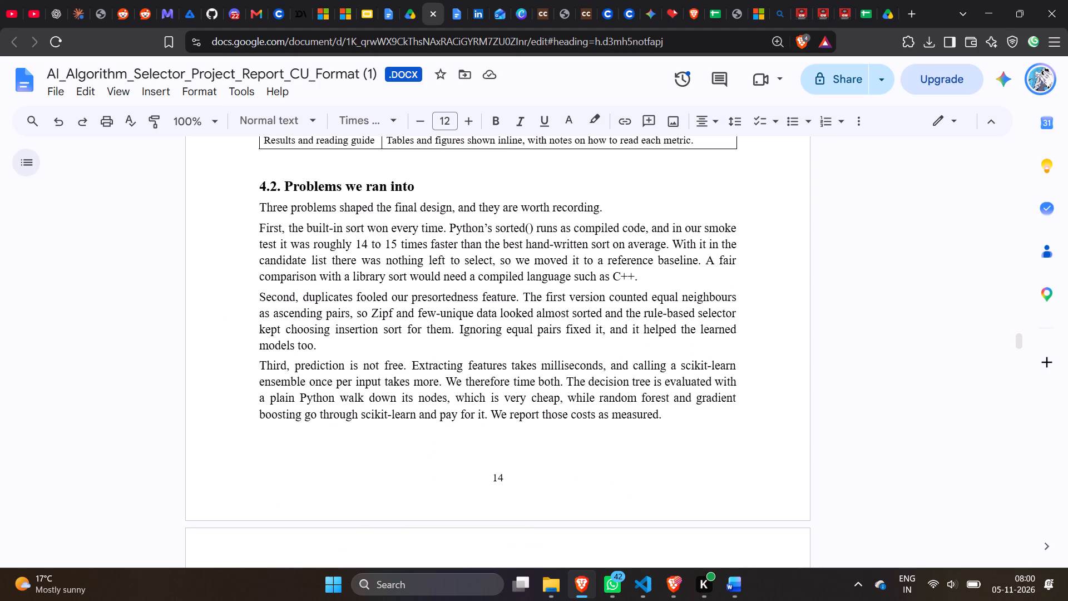
pyautogui.scroll(-1, 368, 329)
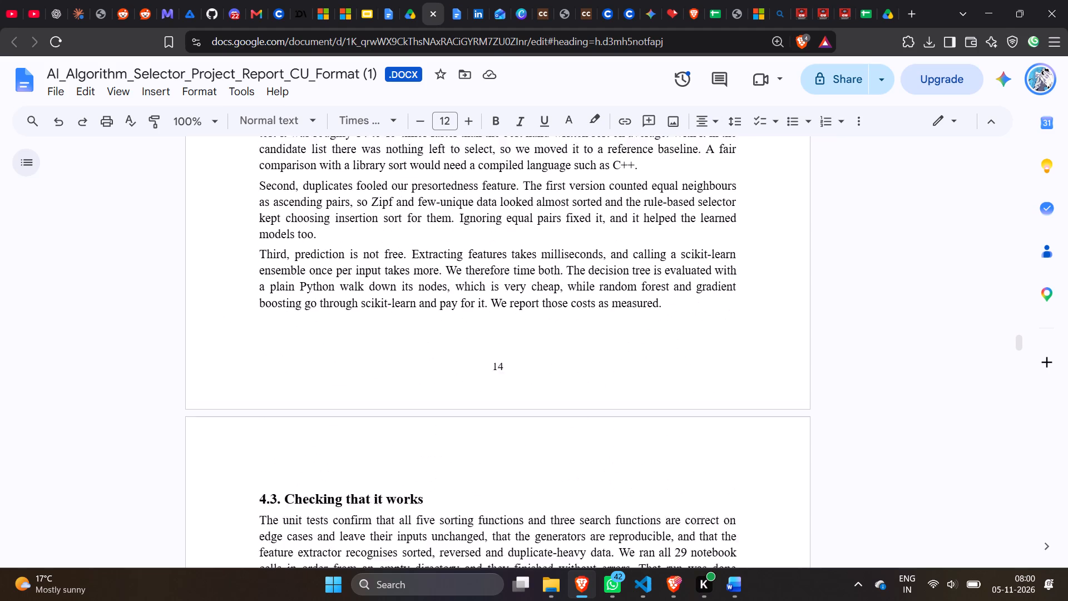
pyautogui.scroll(-4, 368, 329)
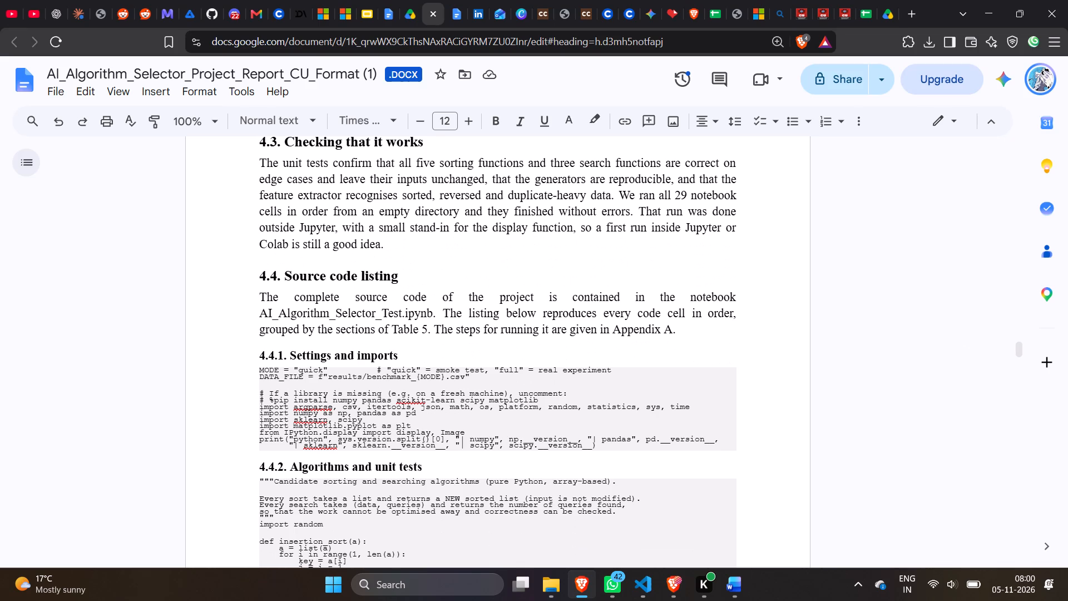
pyautogui.scroll(-2, 368, 329)
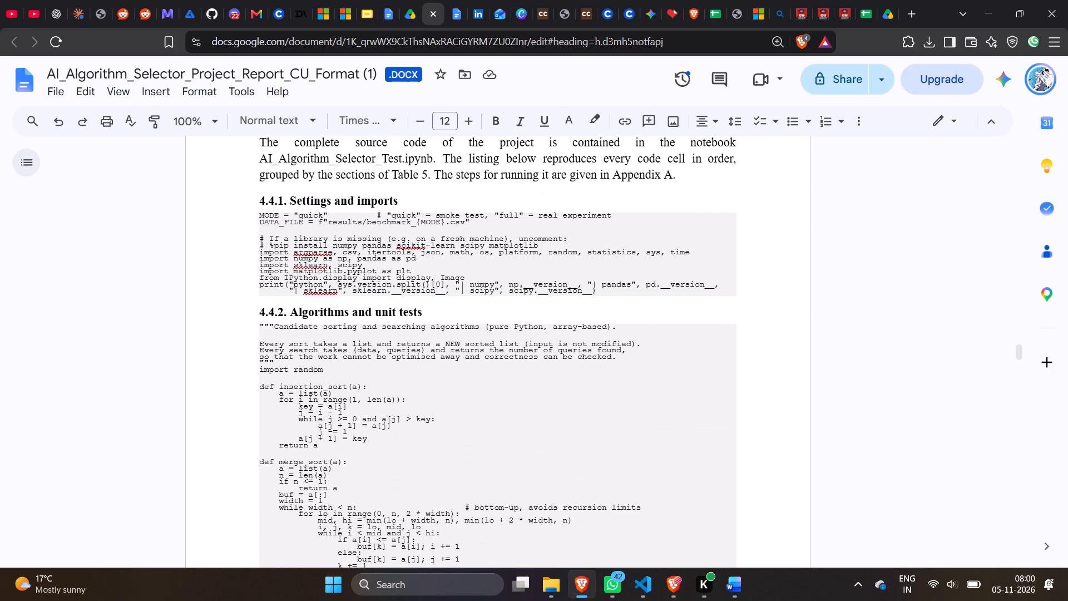
pyautogui.scroll(-2, 368, 329)
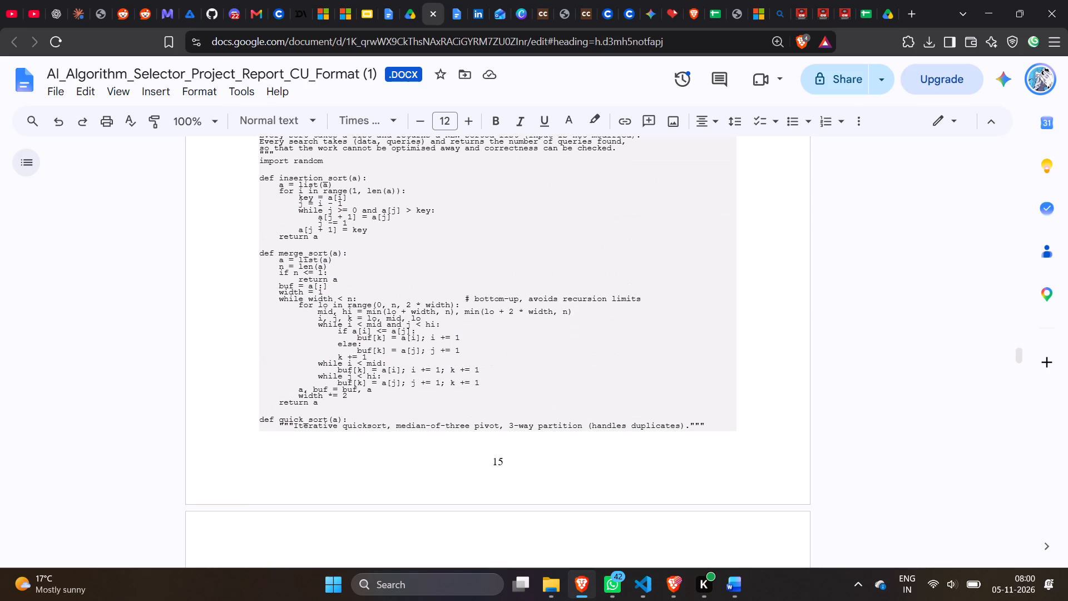
pyautogui.scroll(-1, 368, 329)
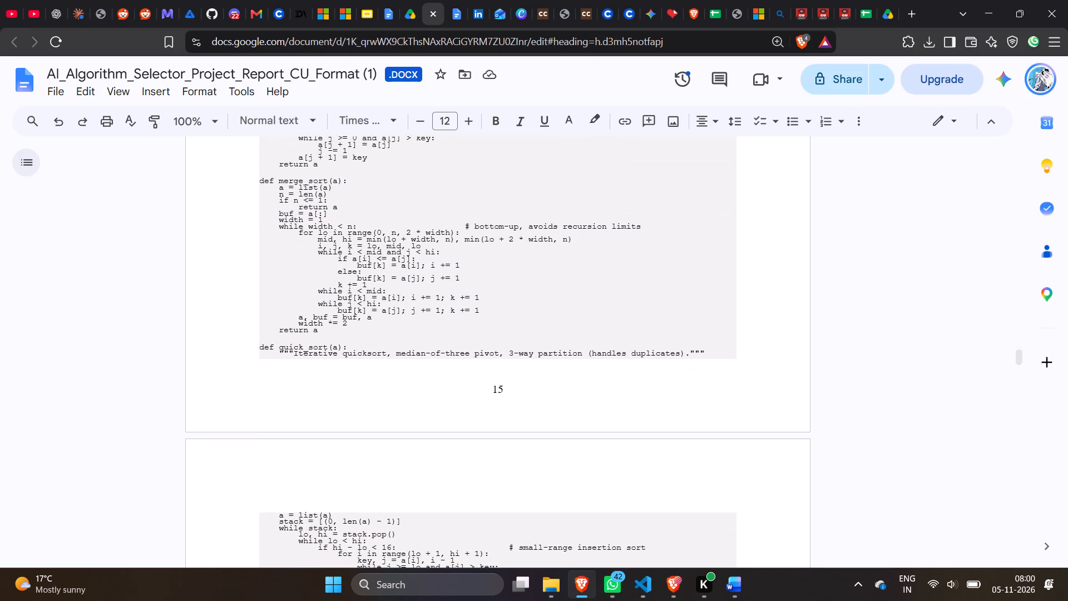
pyautogui.click(406, 354)
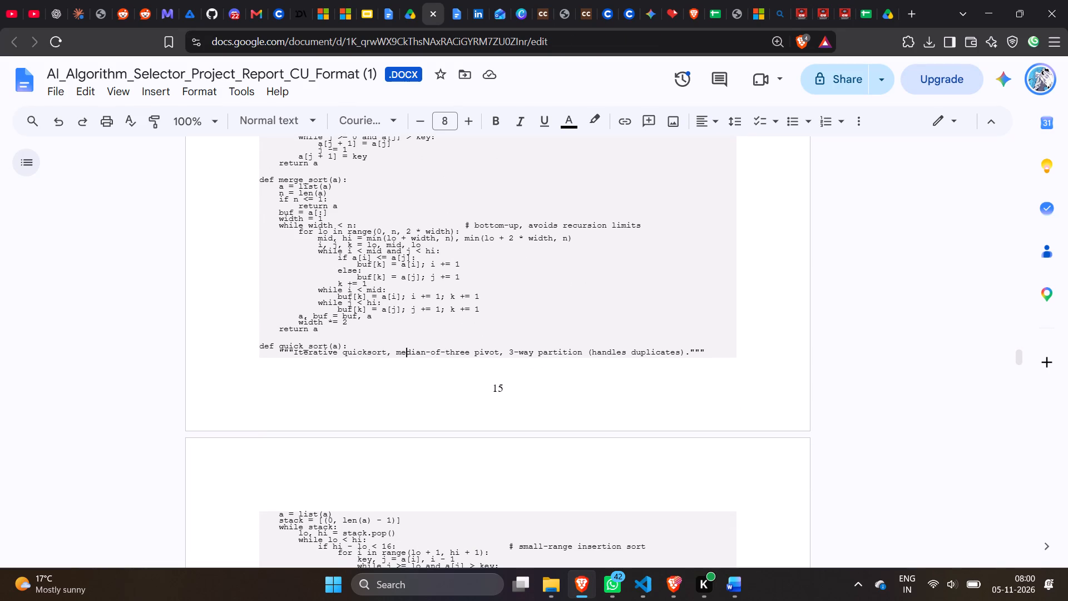
# Set the font size of the whole code listing under 4.4.1 Settings and imports to 9, leaving the heading out.
pyautogui.scroll(3, 406, 354)
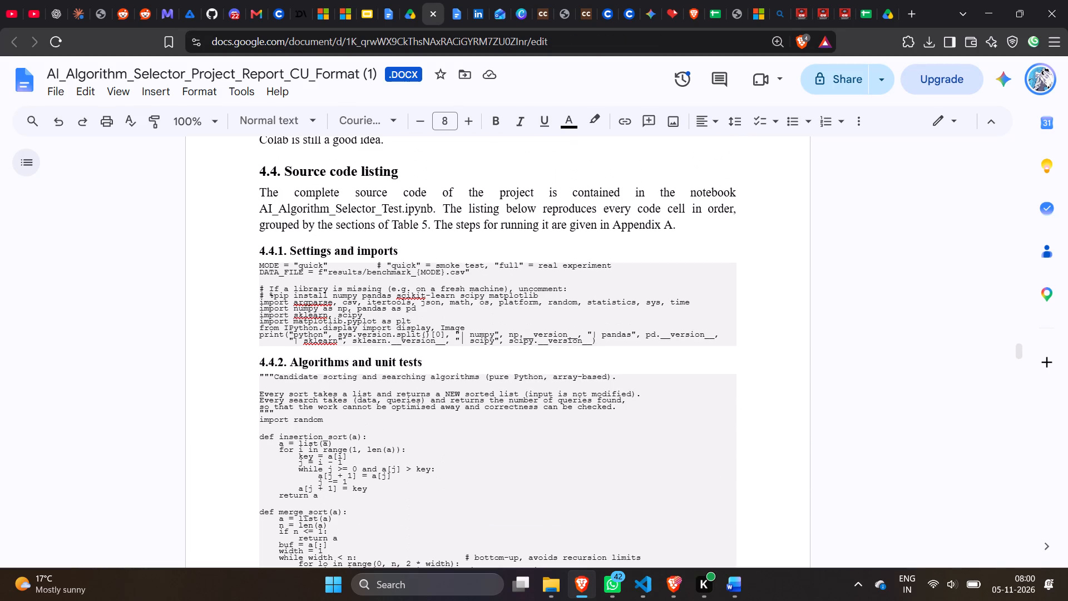
pyautogui.moveTo(257, 264); pyautogui.dragTo(258, 264)
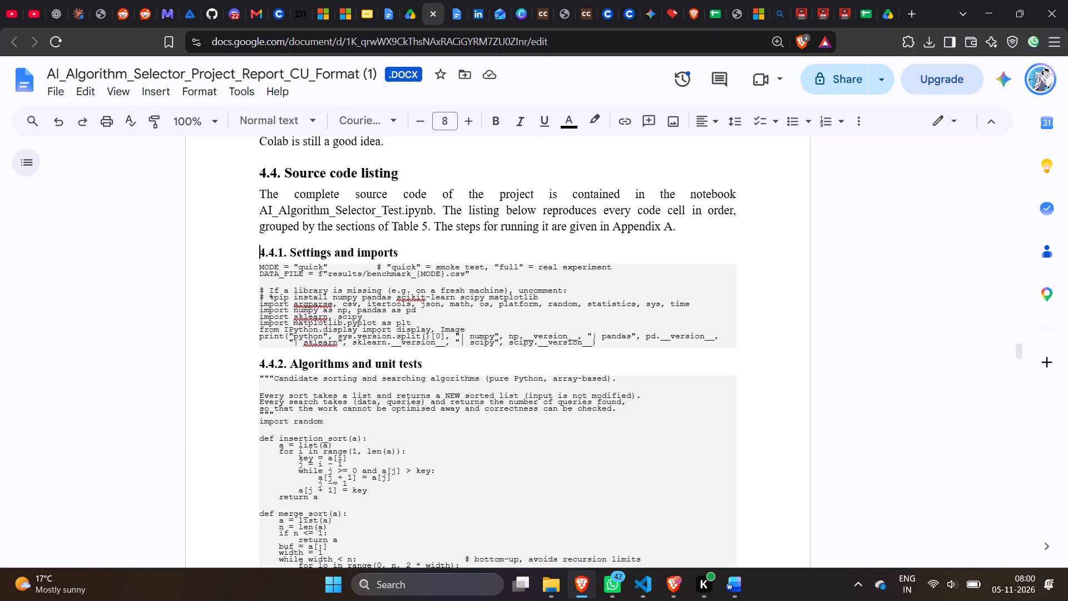
pyautogui.moveTo(258, 264); pyautogui.dragTo(418, 295)
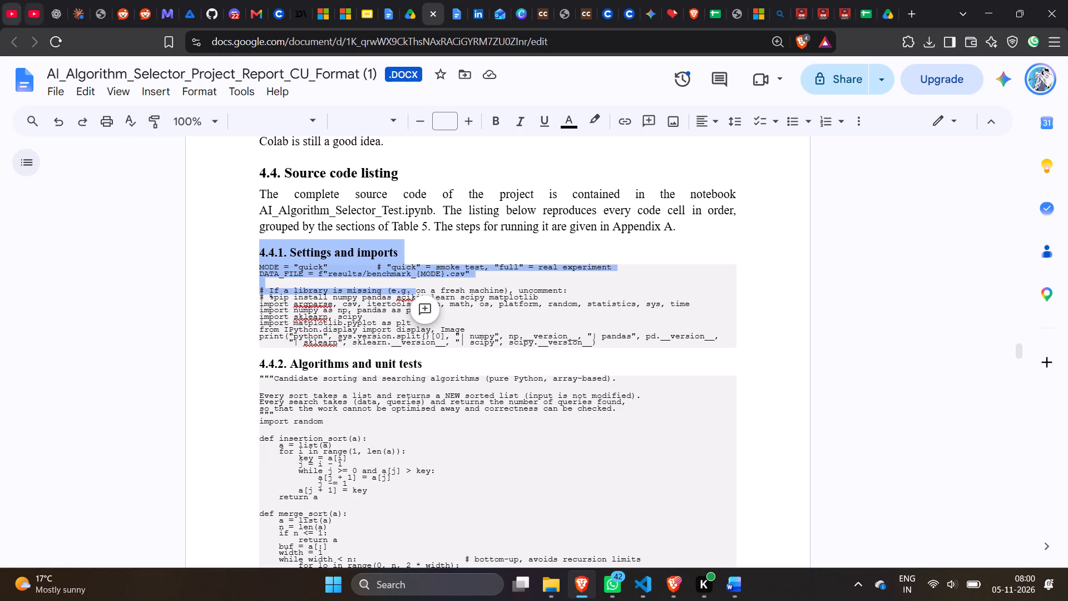
pyautogui.click(333, 288)
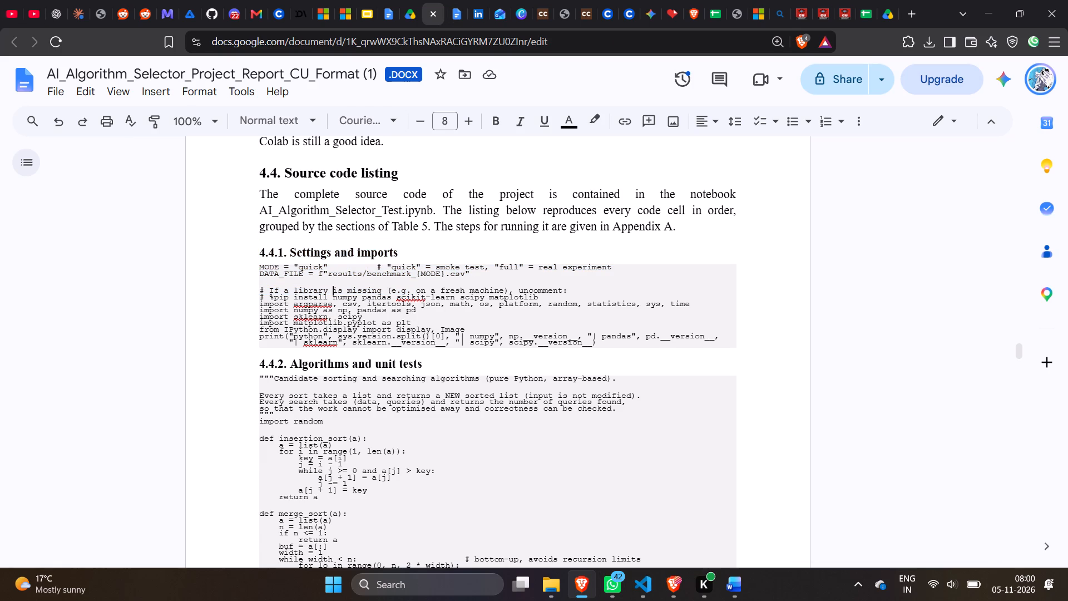
pyautogui.moveTo(258, 270); pyautogui.dragTo(653, 342)
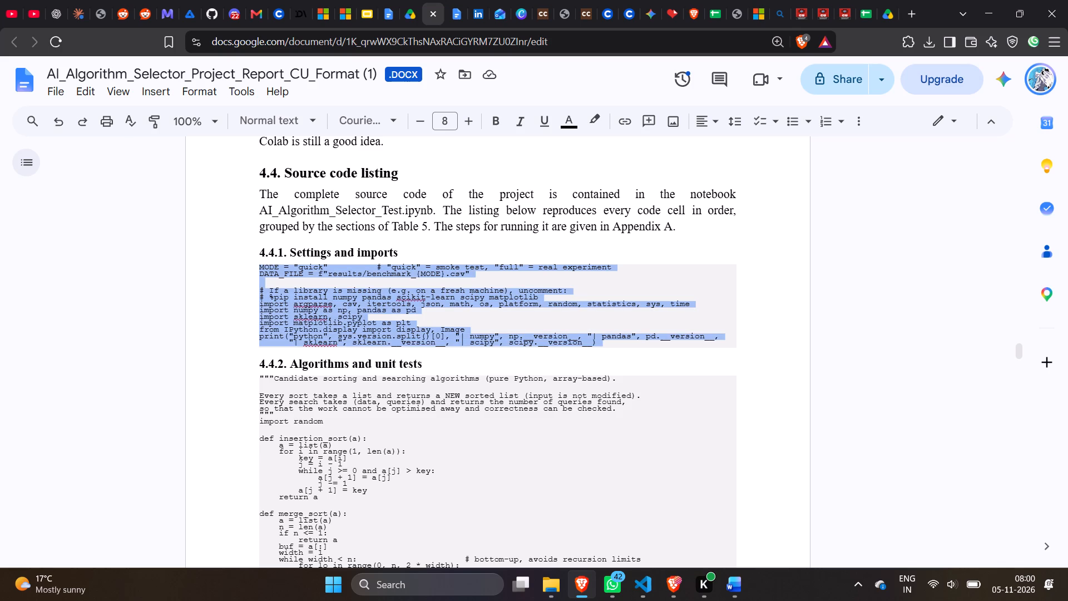
pyautogui.moveTo(653, 342); pyautogui.dragTo(654, 344)
pyautogui.click(472, 129)
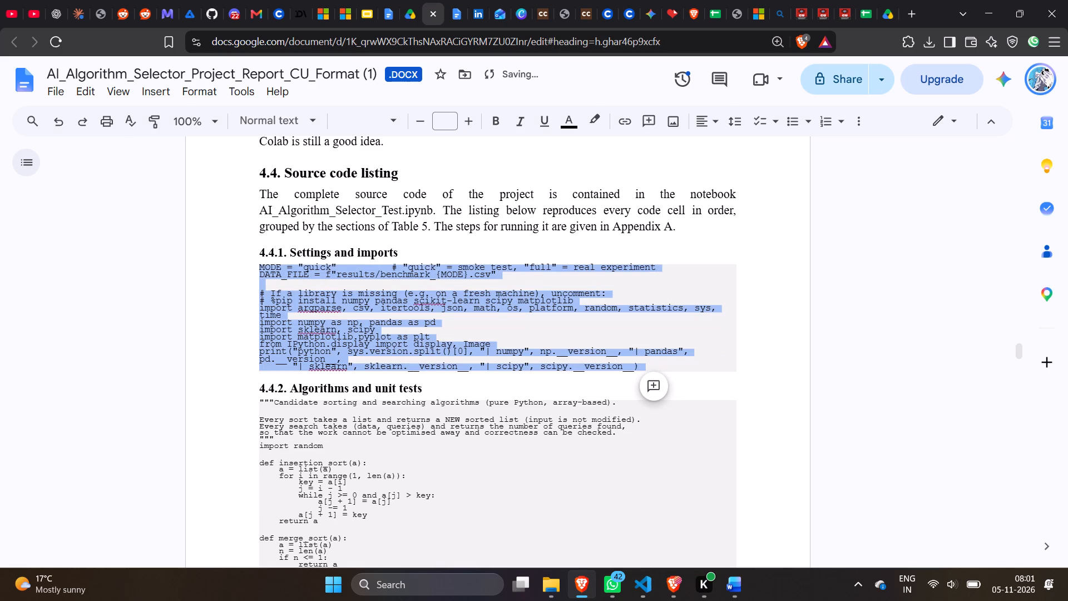
pyautogui.click(319, 403)
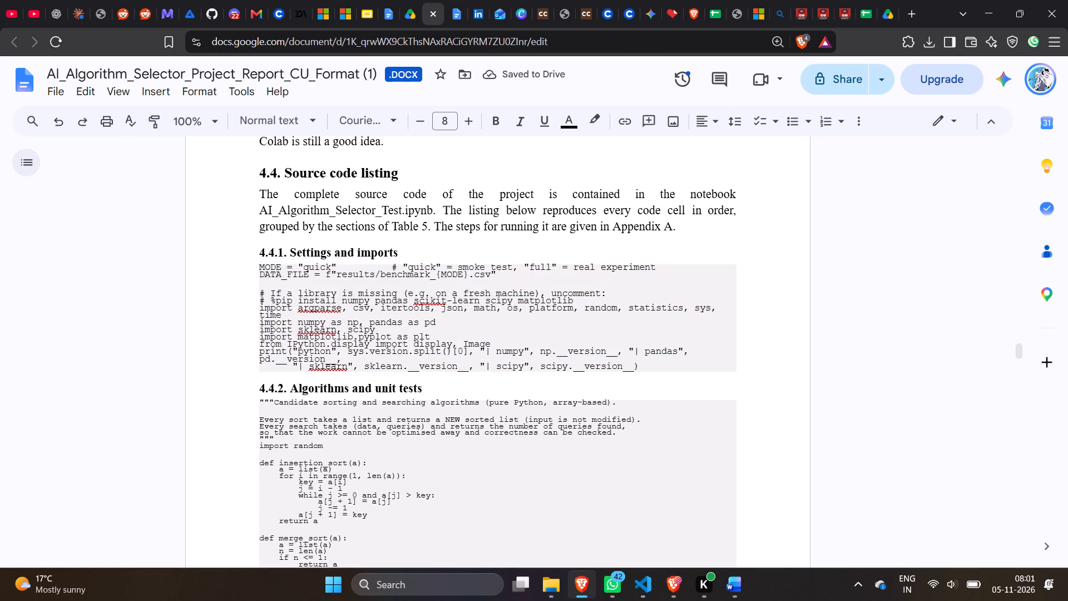
pyautogui.moveTo(259, 271); pyautogui.dragTo(641, 370)
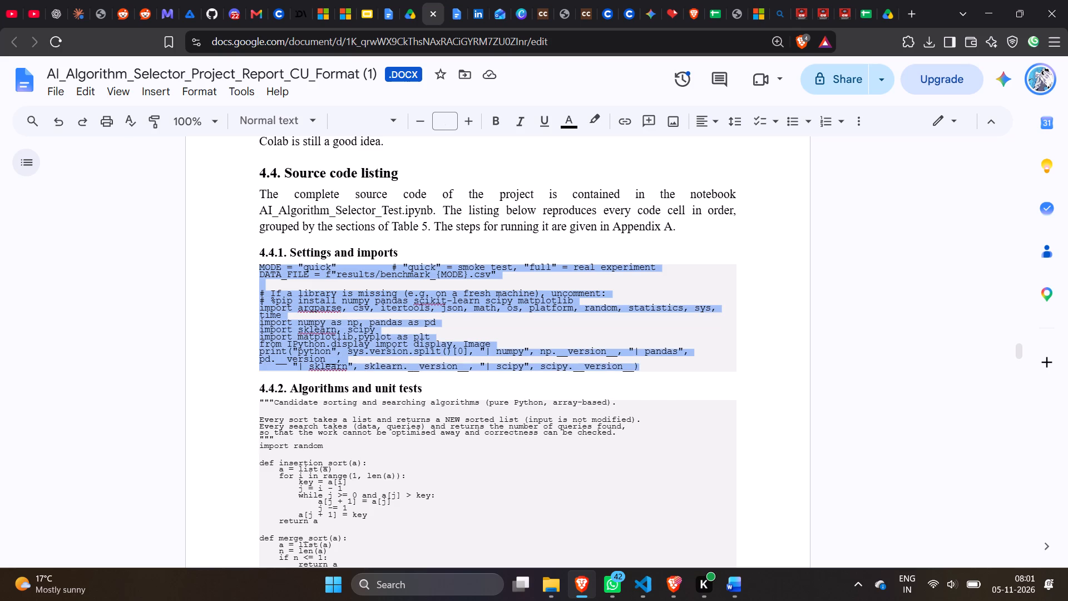
pyautogui.click(446, 124)
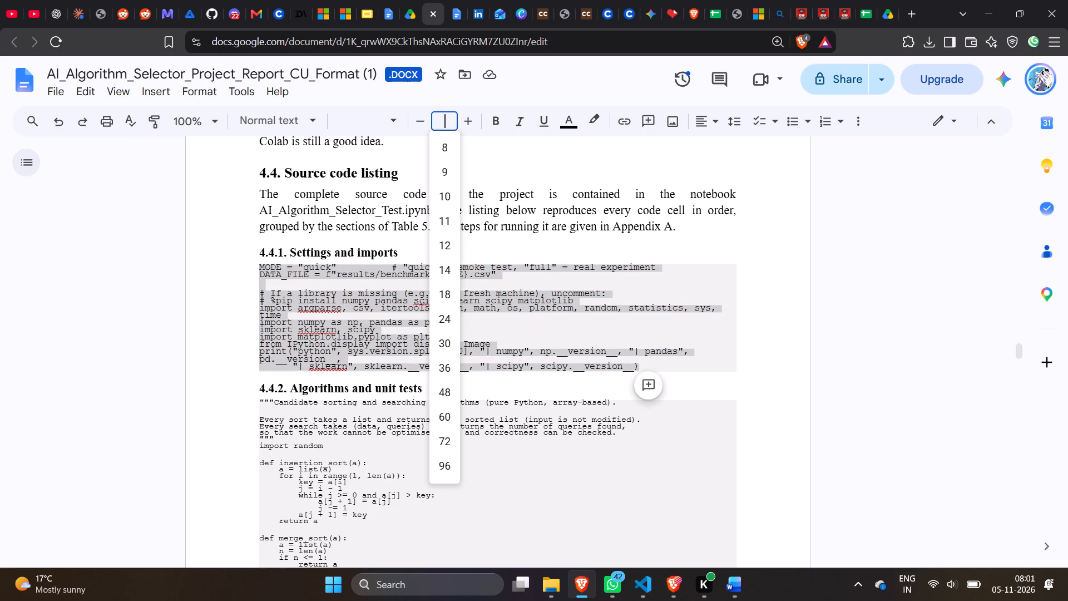
pyautogui.press('9')
pyautogui.press('Return')
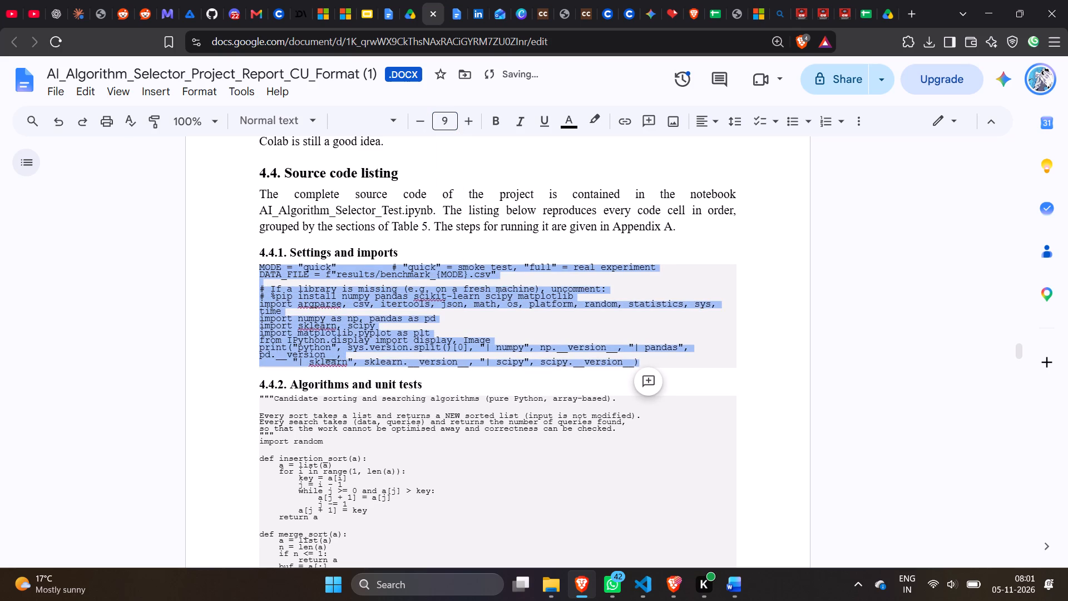
pyautogui.click(443, 322)
# Set the font size of the whole code listing under 4.4.2 Algorithms and unit tests, through the _check_sorters(); _check_searchers() line, to 9.
pyautogui.moveTo(253, 401); pyautogui.dragTo(306, 438)
pyautogui.scroll(-2, 305, 439)
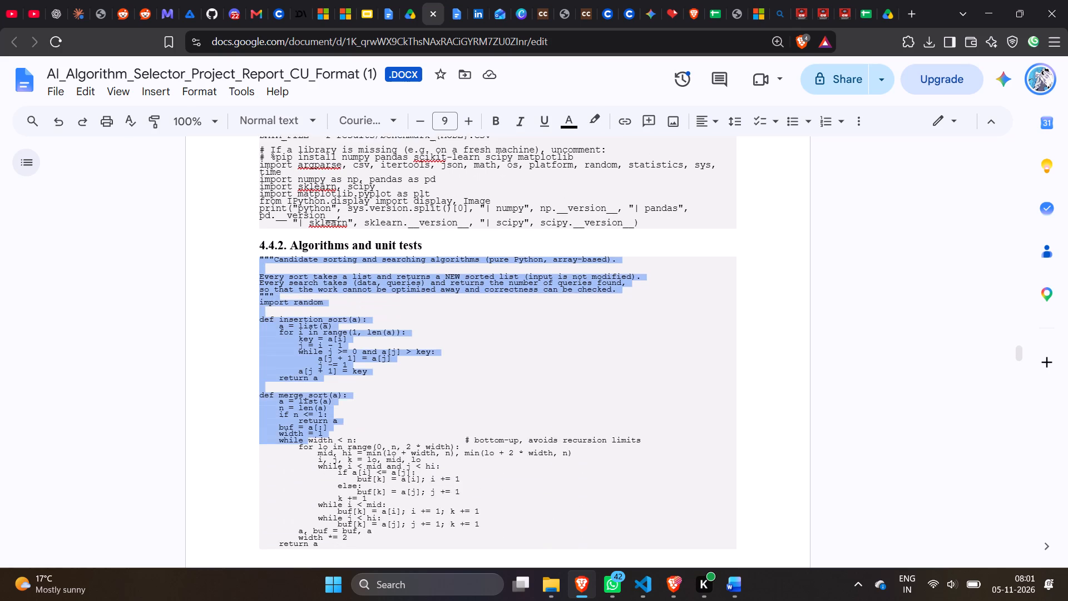
pyautogui.moveTo(306, 438); pyautogui.dragTo(335, 478)
pyautogui.scroll(-1, 306, 438)
pyautogui.scroll(-5, 335, 477)
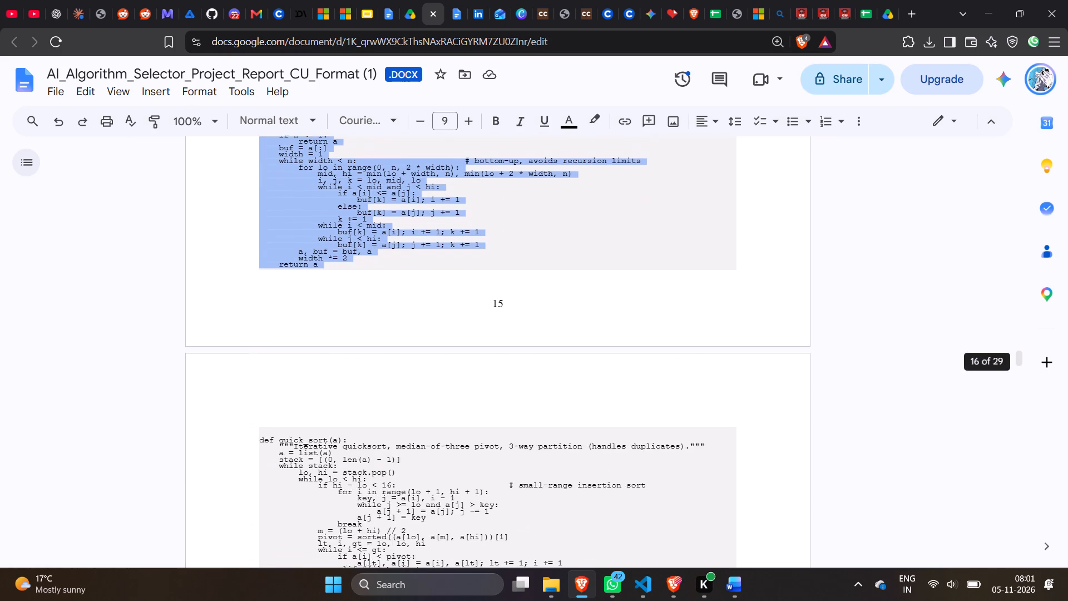
pyautogui.scroll(-2, 335, 478)
pyautogui.moveTo(335, 478); pyautogui.dragTo(342, 481)
pyautogui.scroll(-5, 335, 478)
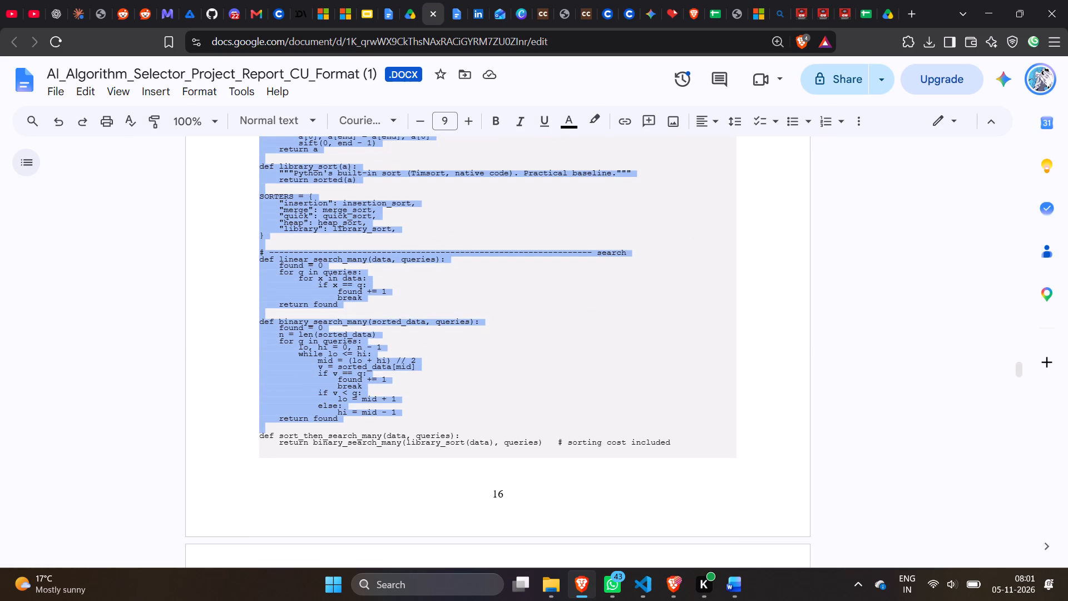
pyautogui.moveTo(342, 481); pyautogui.dragTo(346, 495)
pyautogui.moveTo(346, 495); pyautogui.dragTo(291, 464)
pyautogui.scroll(-6, 293, 461)
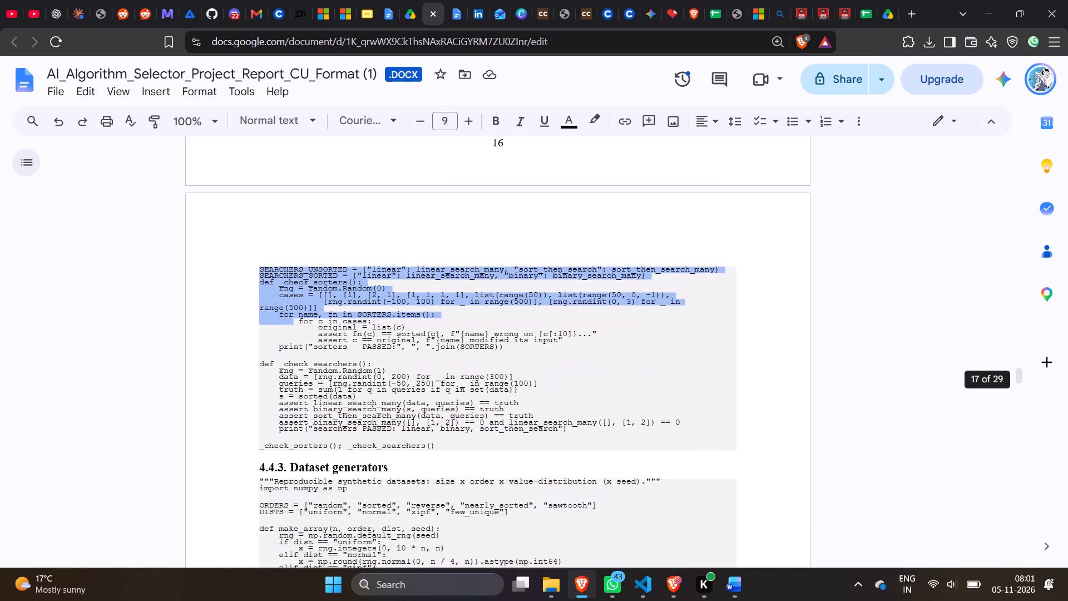
pyautogui.moveTo(291, 464); pyautogui.dragTo(449, 308)
pyautogui.scroll(-1, 291, 461)
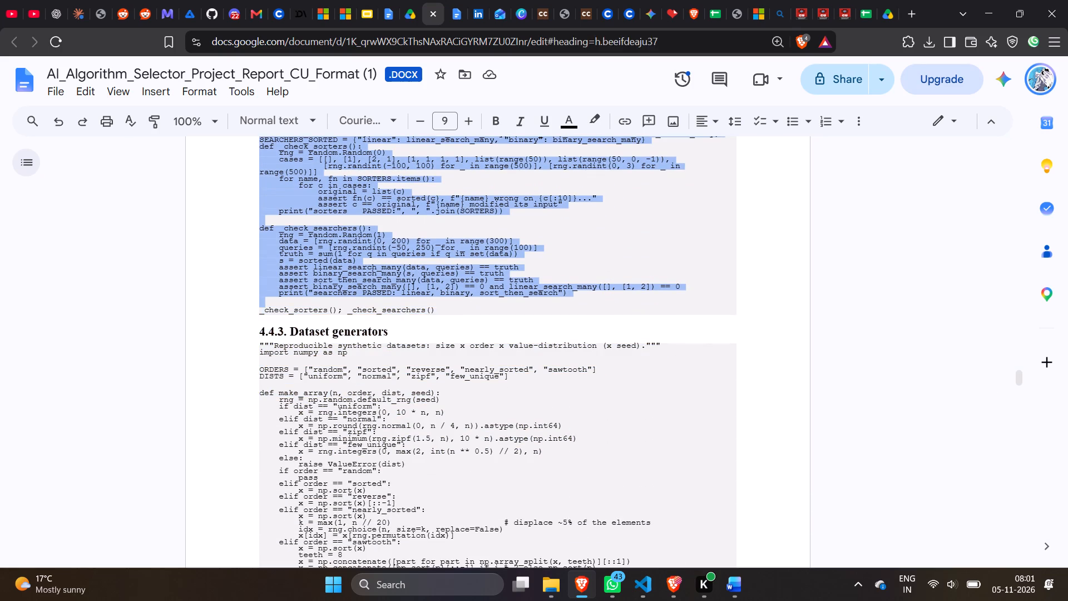
pyautogui.moveTo(449, 308); pyautogui.dragTo(448, 313)
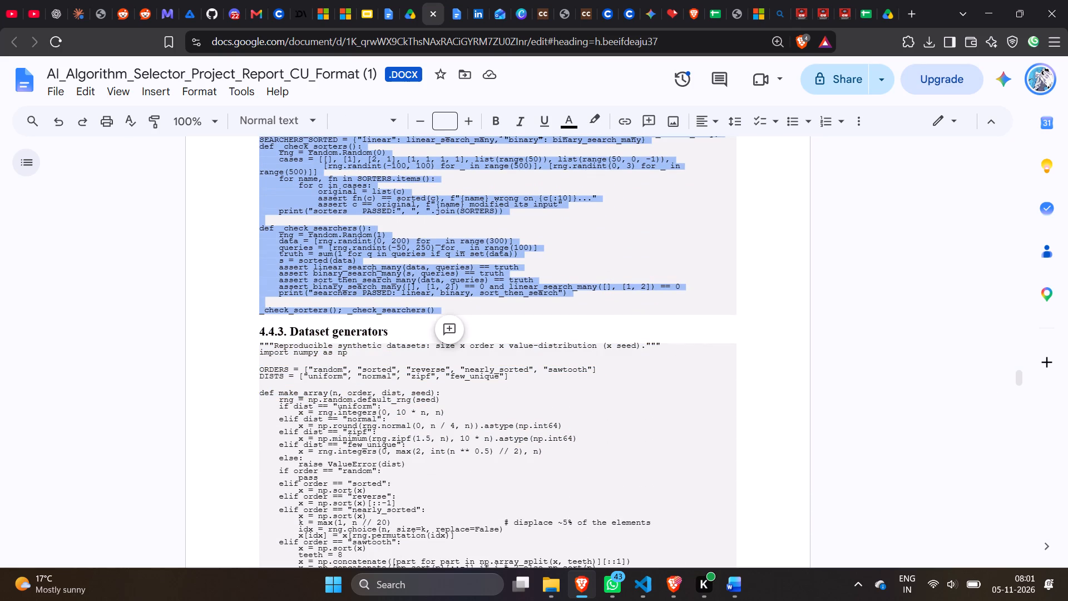
pyautogui.click(451, 118)
pyautogui.press('9')
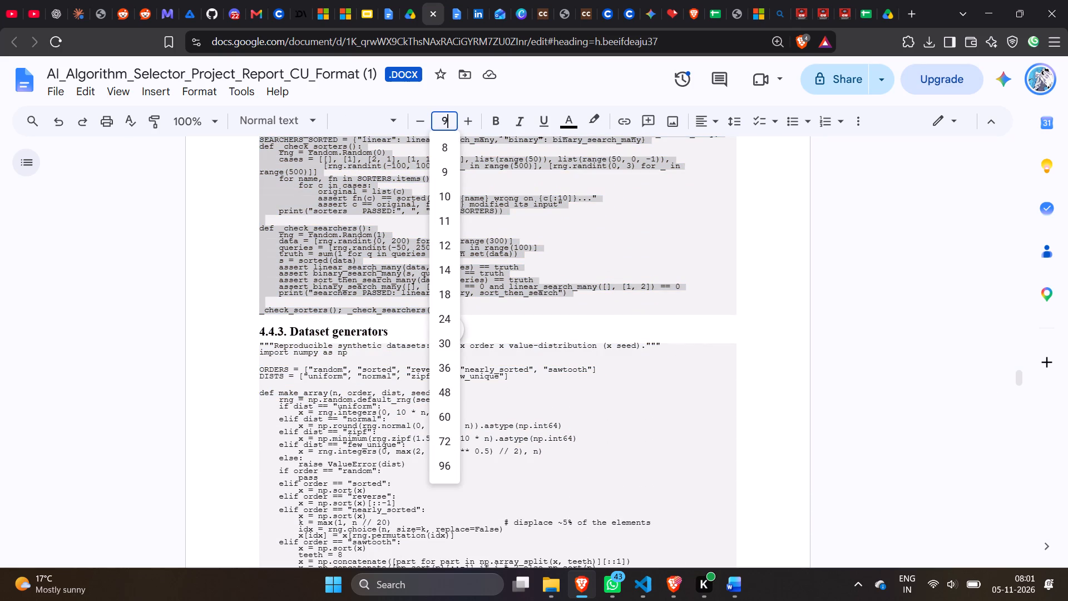
pyautogui.press('Return')
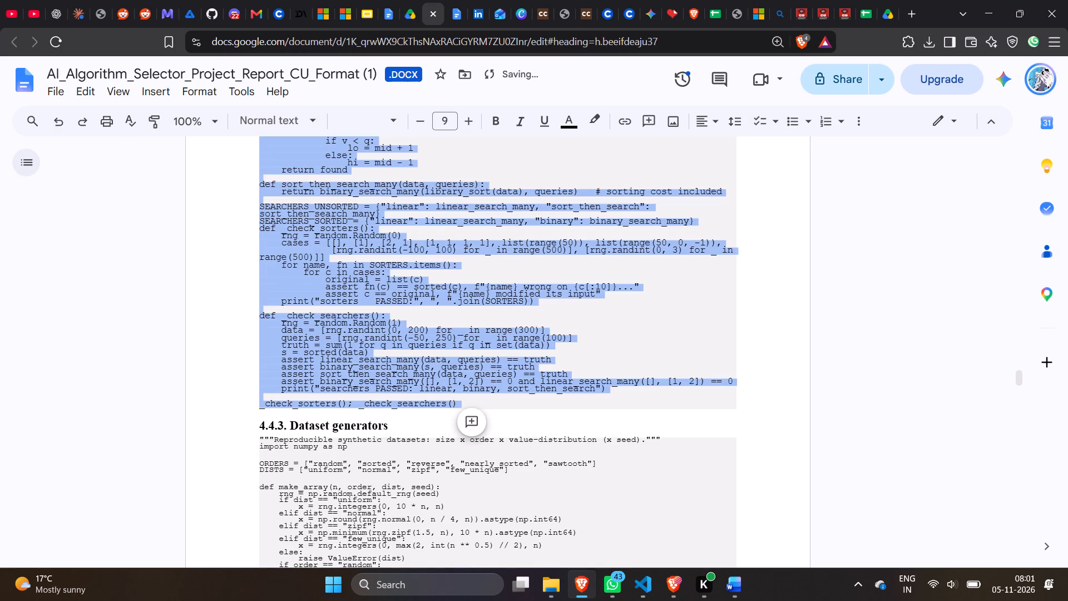
pyautogui.click(553, 414)
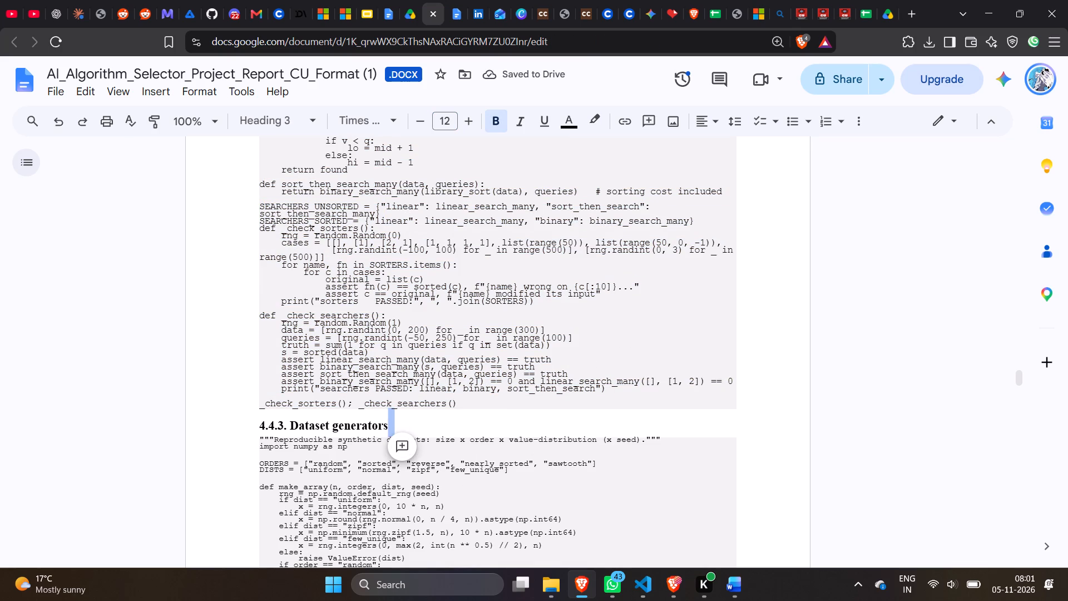
# Set the font size of the whole code listing under 4.4.3 Dataset generators, through the plt.tight_layout(); plt.show() line, to 9.
pyautogui.moveTo(258, 441); pyautogui.dragTo(298, 507)
pyautogui.scroll(-1, 298, 507)
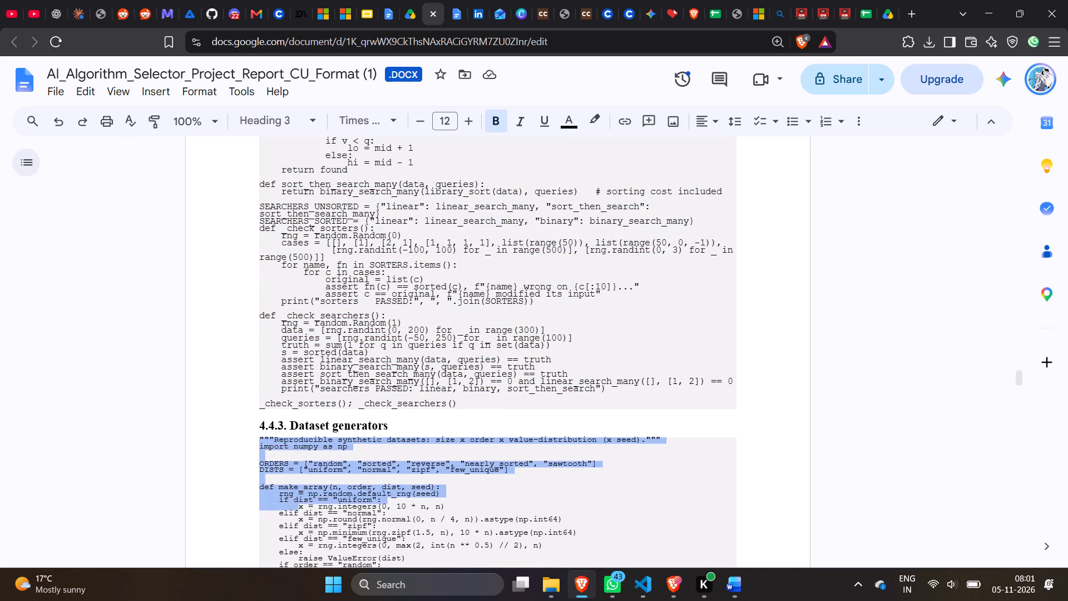
pyautogui.scroll(-3, 298, 507)
pyautogui.moveTo(298, 507); pyautogui.dragTo(469, 392)
pyautogui.scroll(-5, 308, 497)
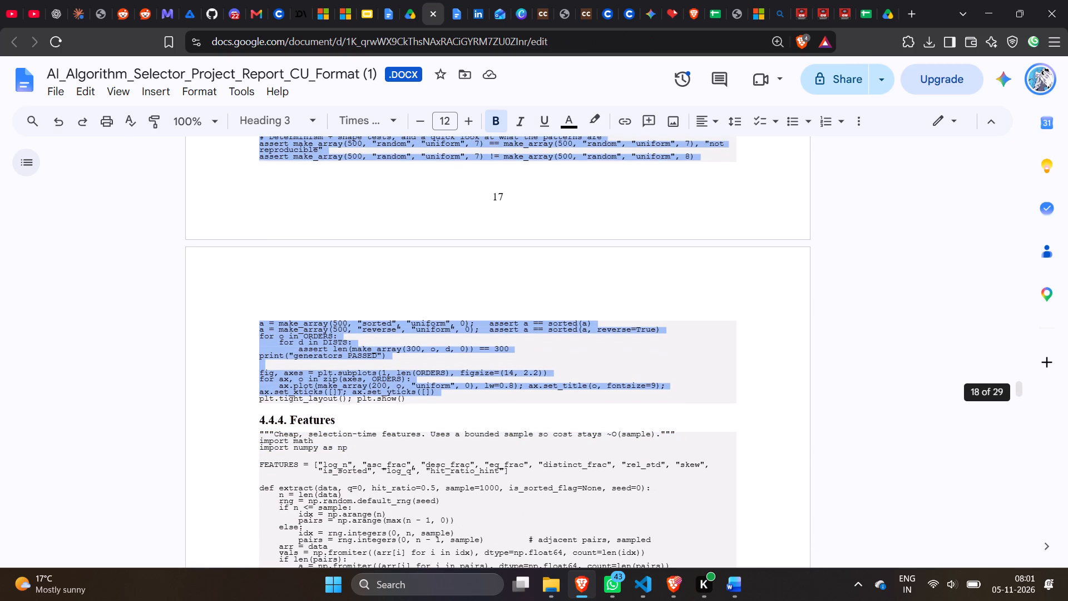
pyautogui.moveTo(469, 392); pyautogui.dragTo(419, 401)
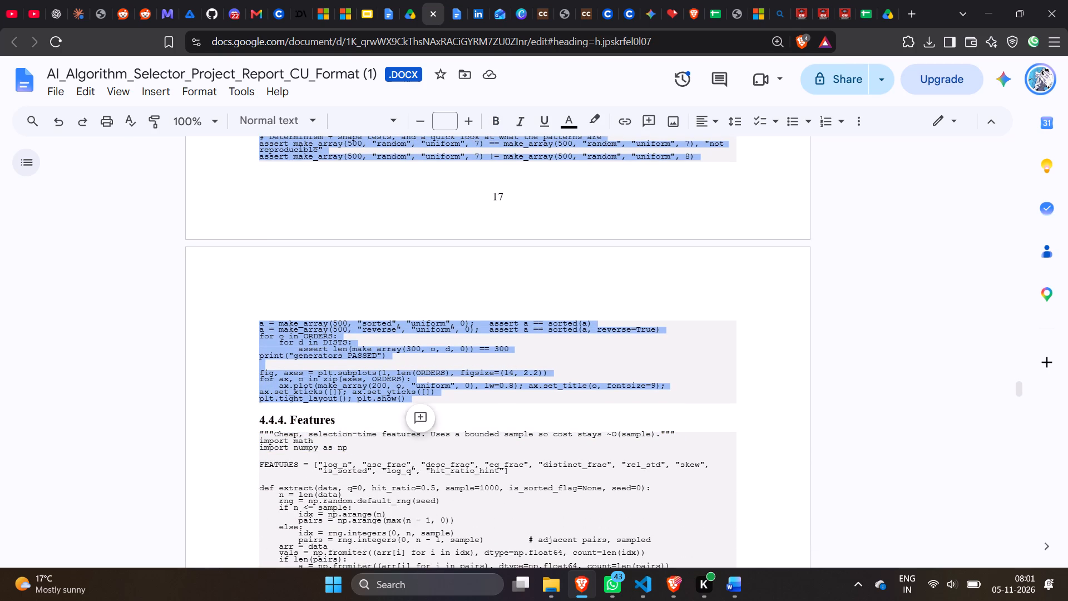
pyautogui.click(437, 120)
pyautogui.press('9')
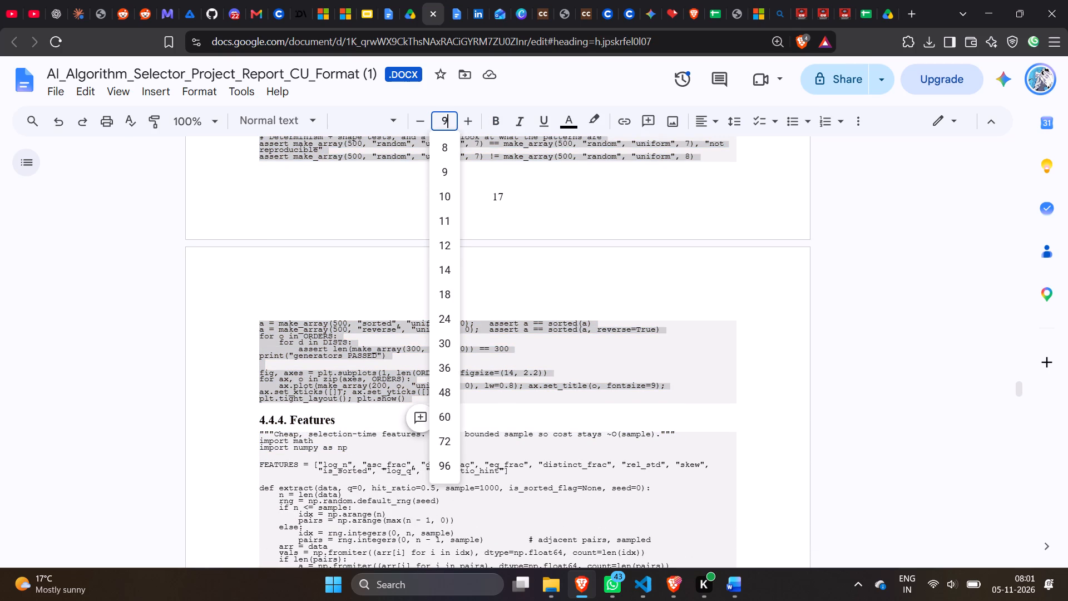
pyautogui.press('Return')
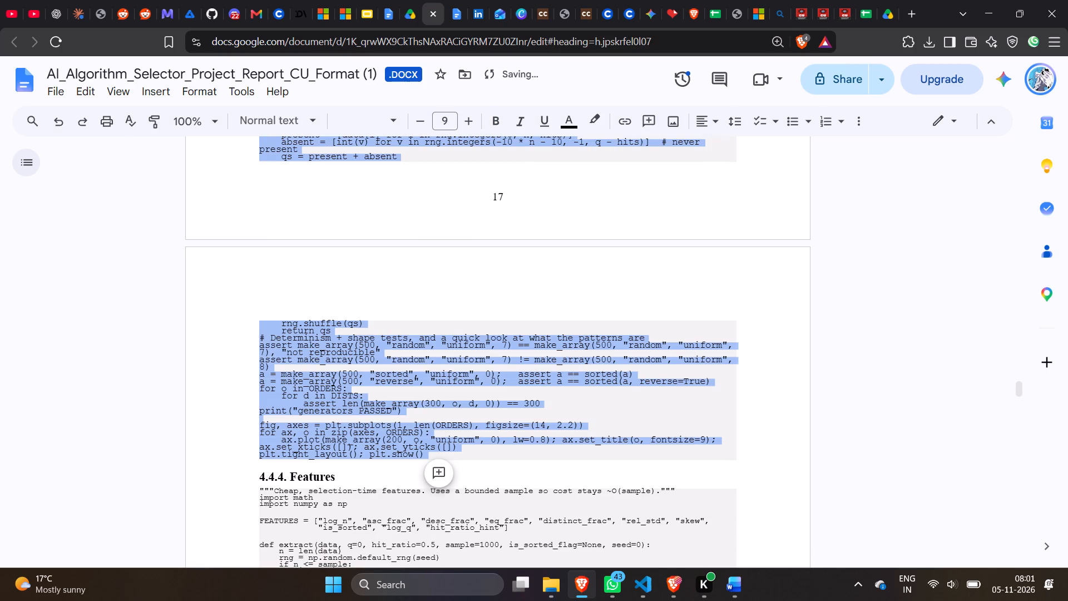
pyautogui.click(478, 288)
# Set the font size of the whole code listing under 4.4.4 Features, through the print("features PASSED") line, to 9.
pyautogui.scroll(-2, 478, 296)
pyautogui.moveTo(256, 350); pyautogui.dragTo(310, 411)
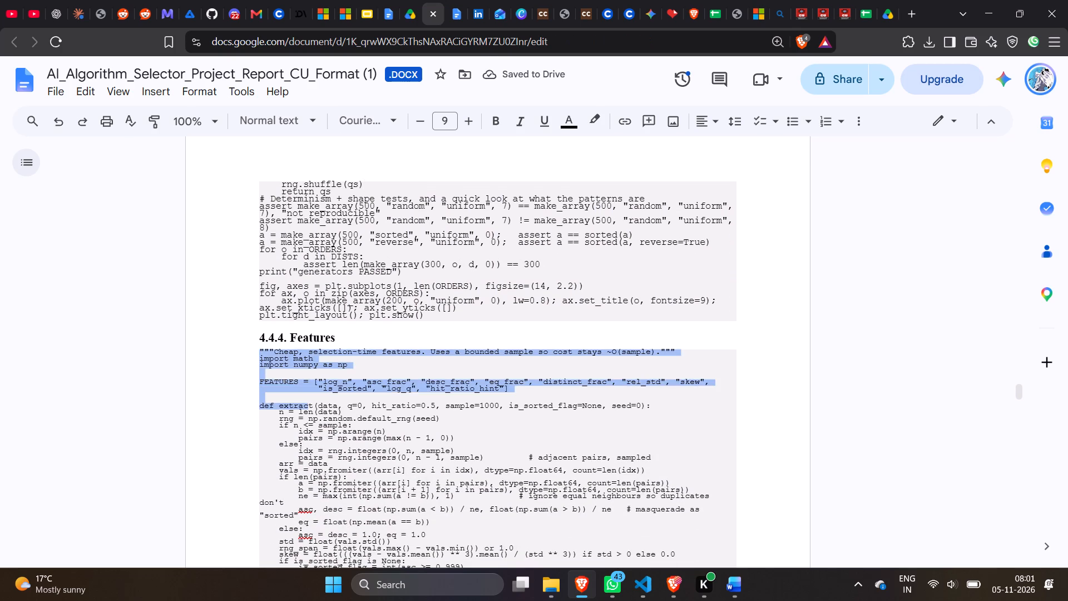
pyautogui.moveTo(310, 411); pyautogui.dragTo(385, 361)
pyautogui.scroll(-5, 311, 411)
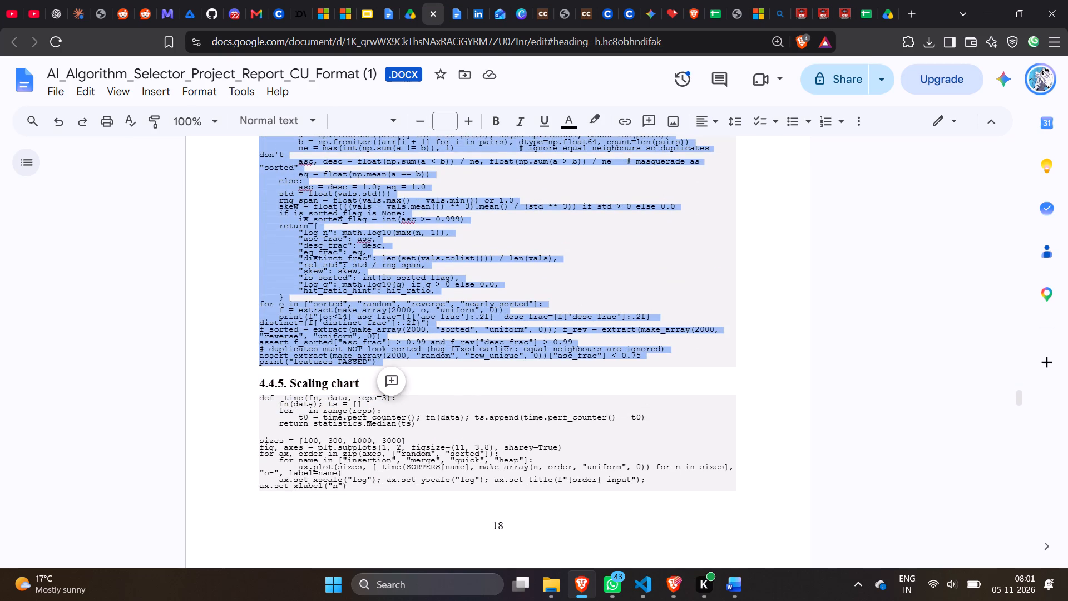
pyautogui.click(443, 121)
pyautogui.press('9')
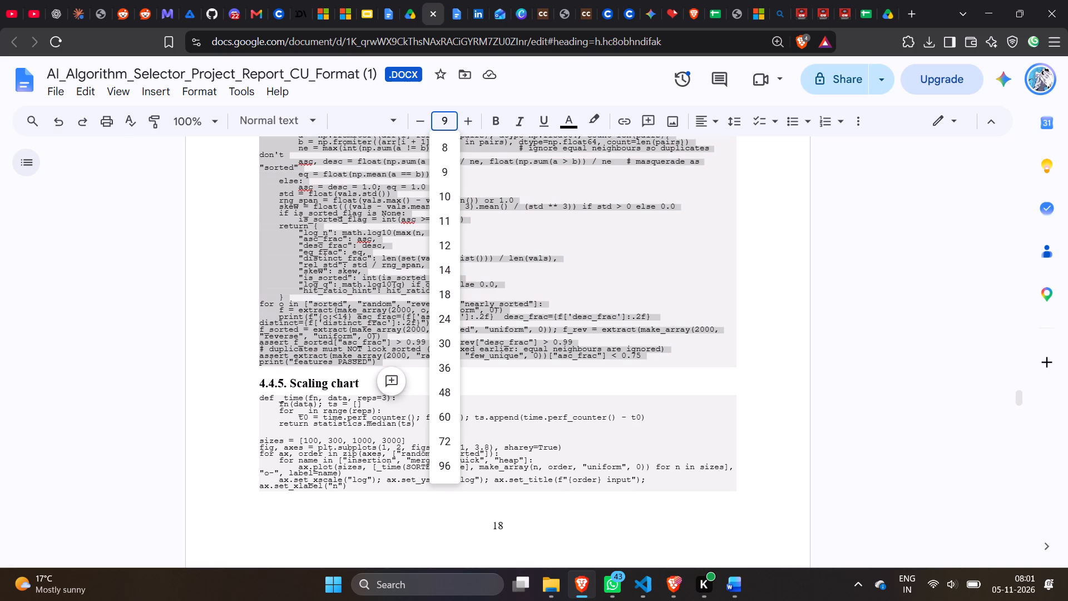
pyautogui.press('Return')
# Set the font size of the whole code listing under 4.4.5 Scaling chart, including its continuation on the following page, to 9.
pyautogui.scroll(-1, 421, 316)
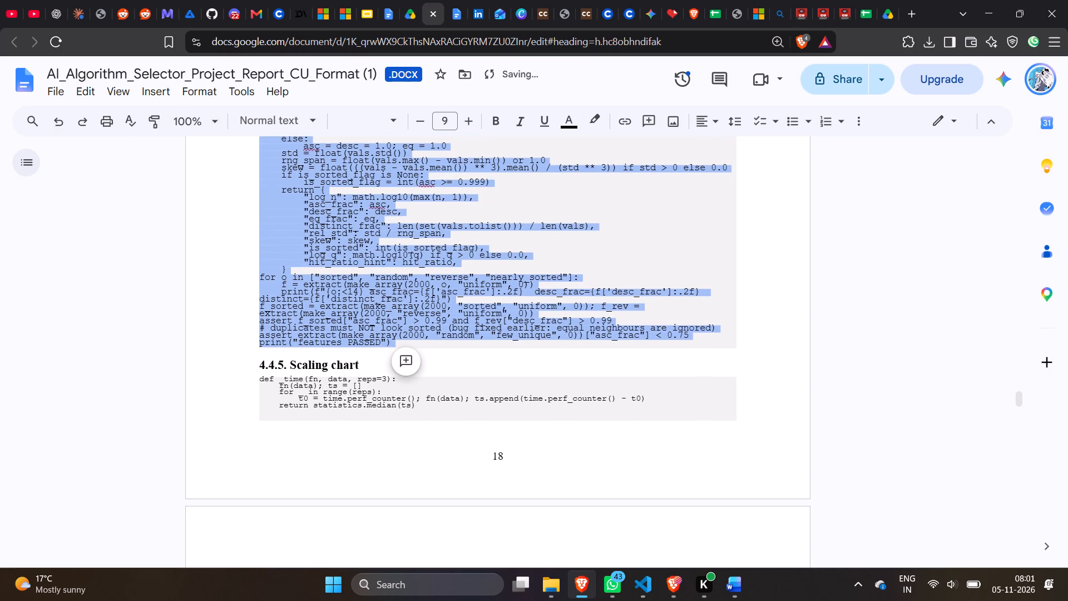
pyautogui.moveTo(259, 382); pyautogui.dragTo(319, 454)
pyautogui.scroll(-2, 324, 439)
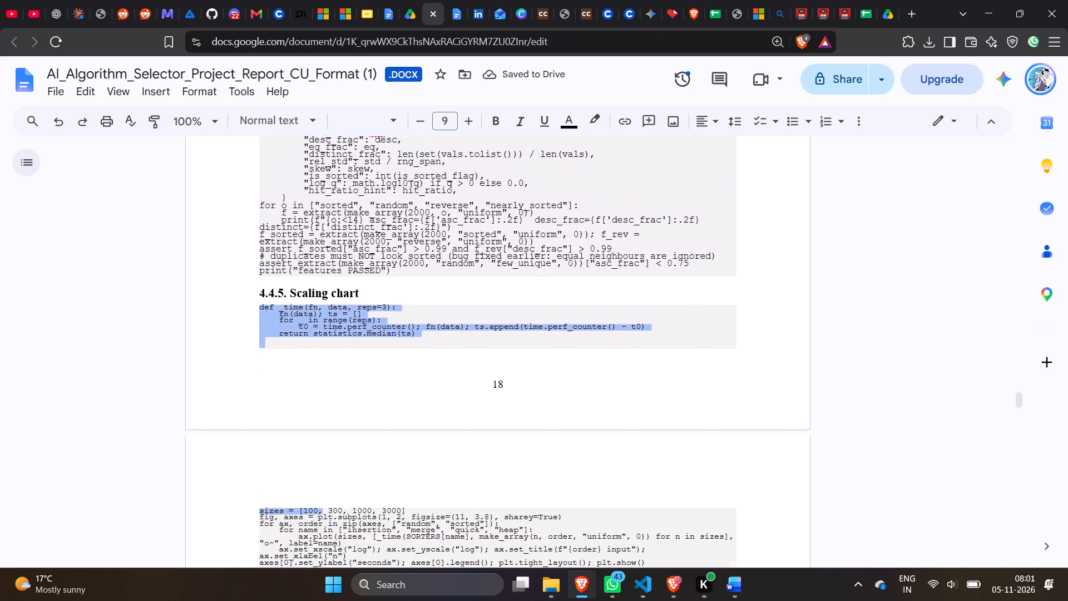
pyautogui.scroll(-2, 319, 454)
pyautogui.moveTo(319, 454); pyautogui.dragTo(620, 354)
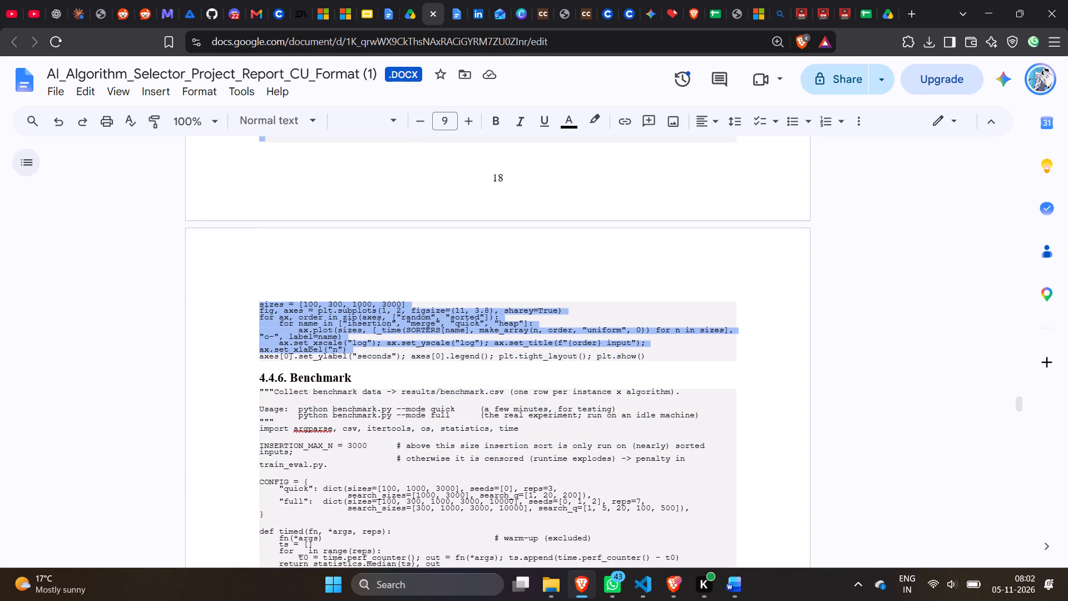
pyautogui.moveTo(620, 354); pyautogui.dragTo(654, 360)
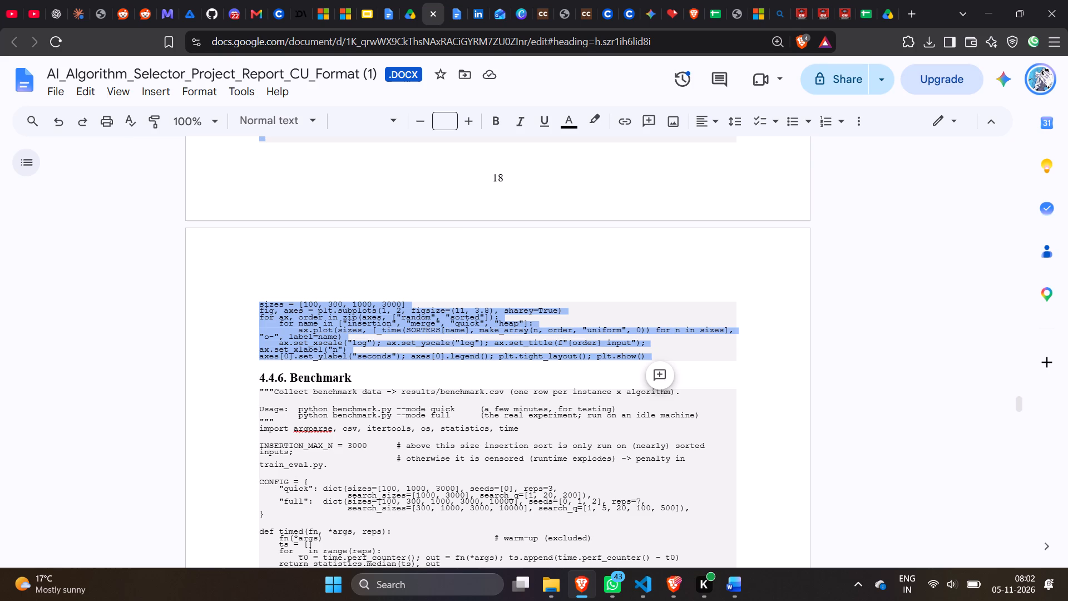
pyautogui.click(443, 124)
pyautogui.press('9')
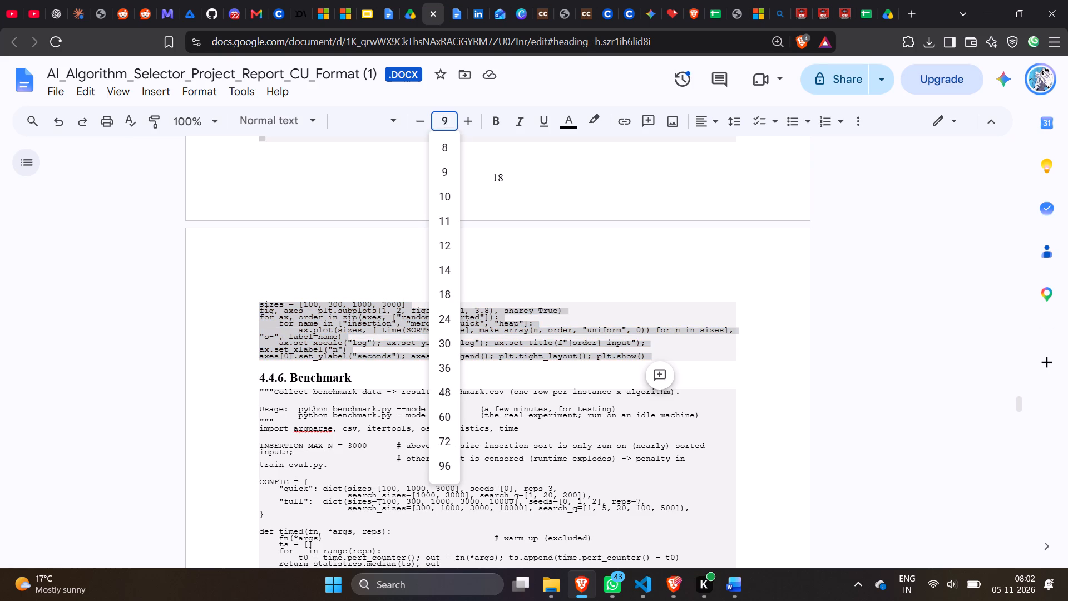
pyautogui.press('Return')
# Set the font size of the whole code listing under 4.4.6 Benchmark, through the final print(bench.groupby(...)) line, to 9.
pyautogui.scroll(-2, 452, 201)
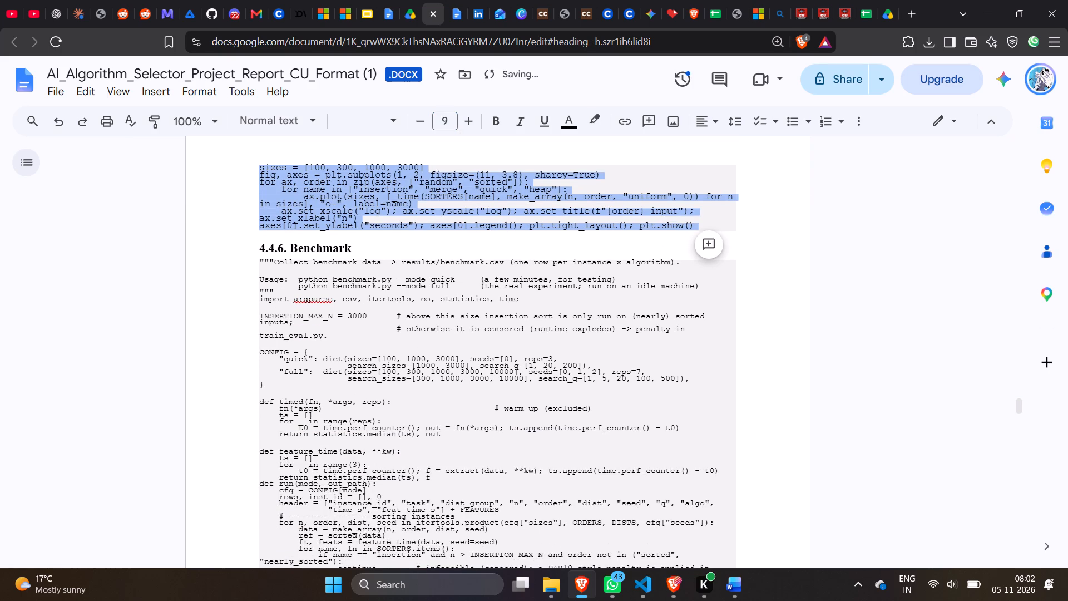
pyautogui.moveTo(256, 260); pyautogui.dragTo(314, 351)
pyautogui.scroll(-6, 312, 346)
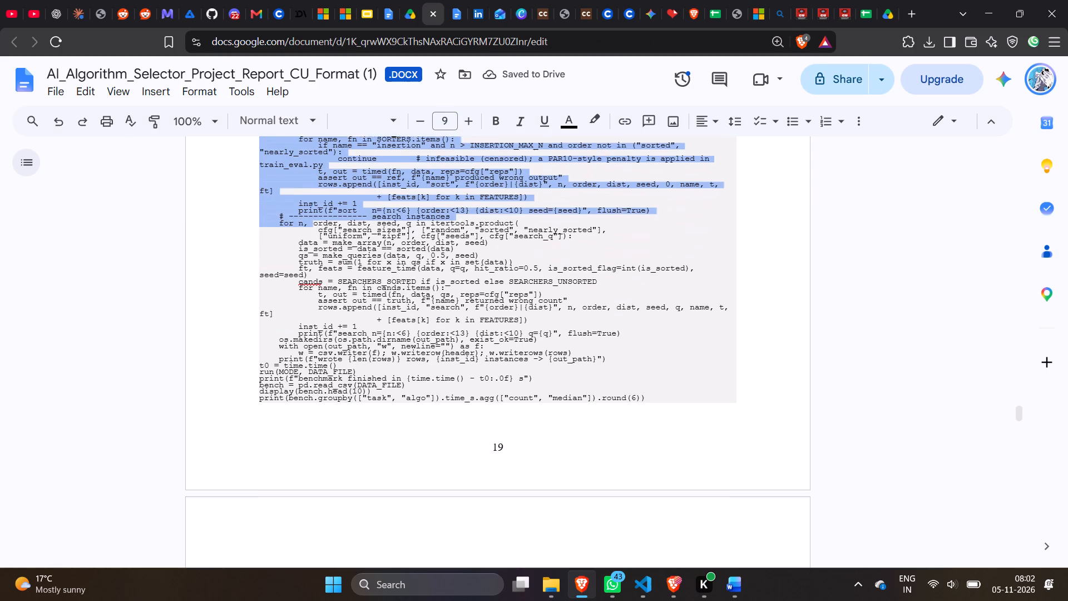
pyautogui.scroll(-1, 314, 351)
pyautogui.moveTo(314, 351); pyautogui.dragTo(646, 367)
pyautogui.scroll(-1, 314, 351)
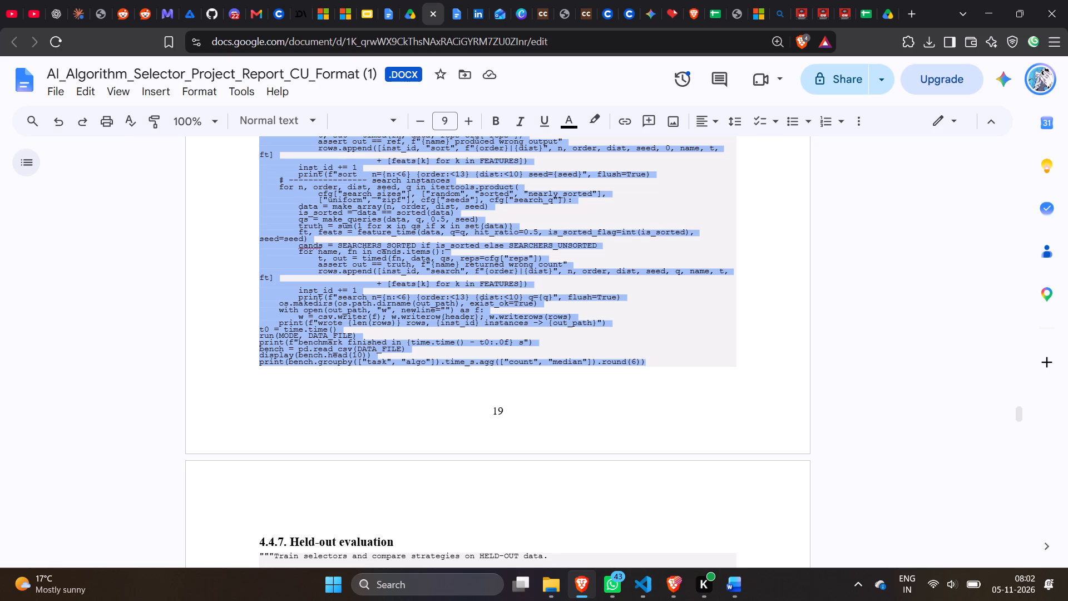
pyautogui.moveTo(646, 367); pyautogui.dragTo(647, 367)
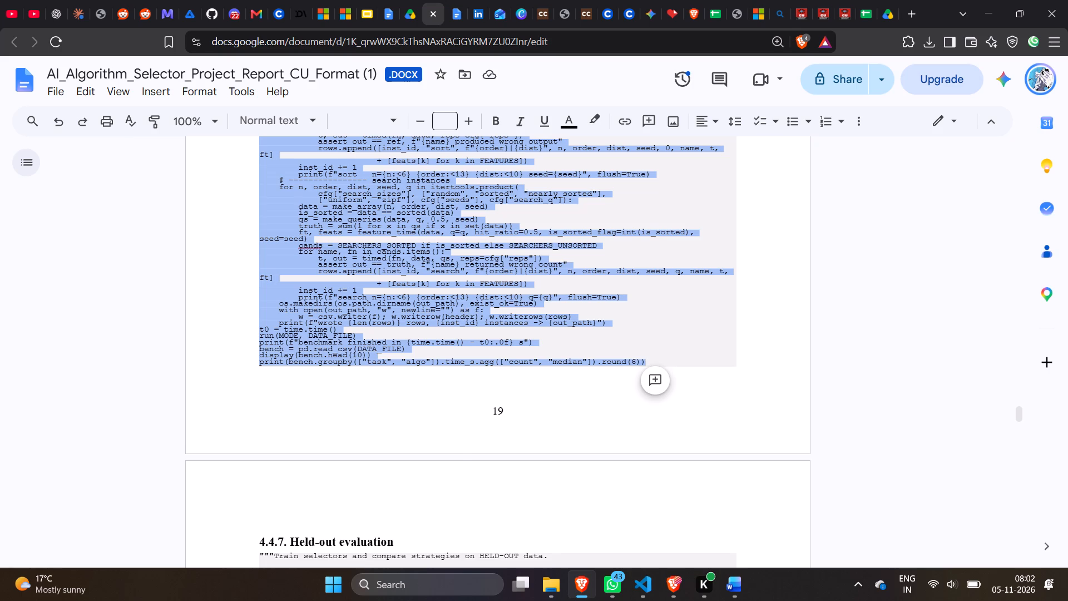
pyautogui.click(442, 116)
pyautogui.press('9')
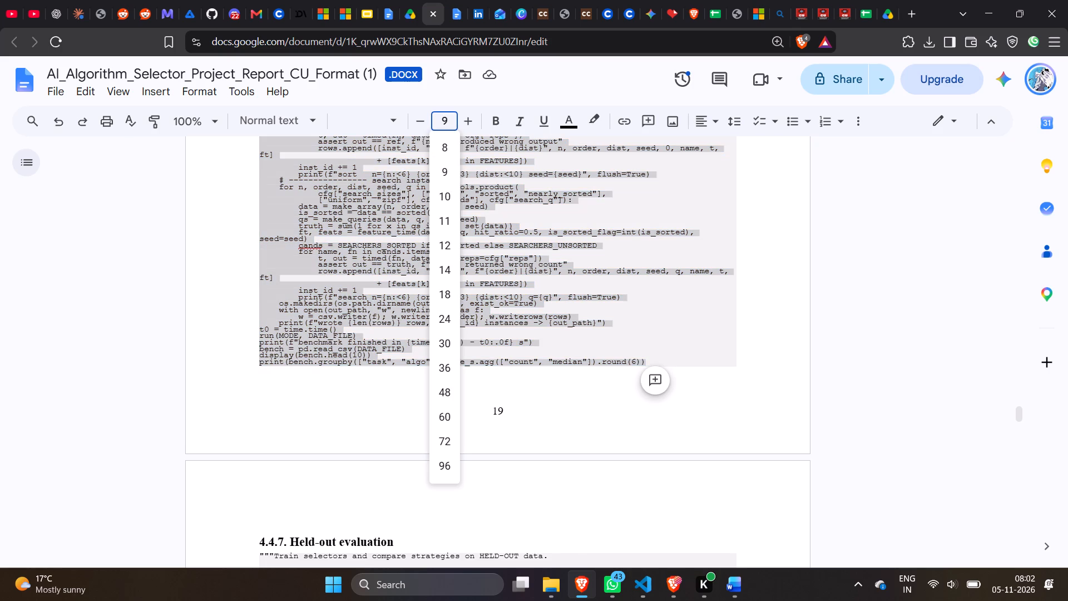
pyautogui.press('Return')
# Set the font size of the multi-page code listing under 4.4.7 Held-out evaluation, through the main(DATA_FILE) line, to 9.
pyautogui.scroll(-4, 481, 235)
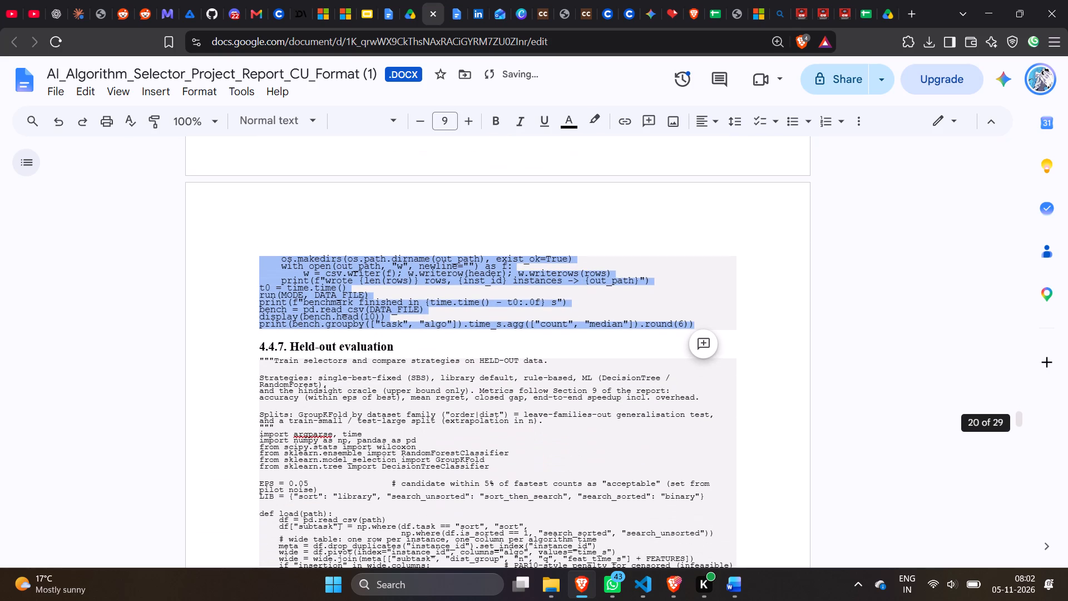
pyautogui.click(324, 342)
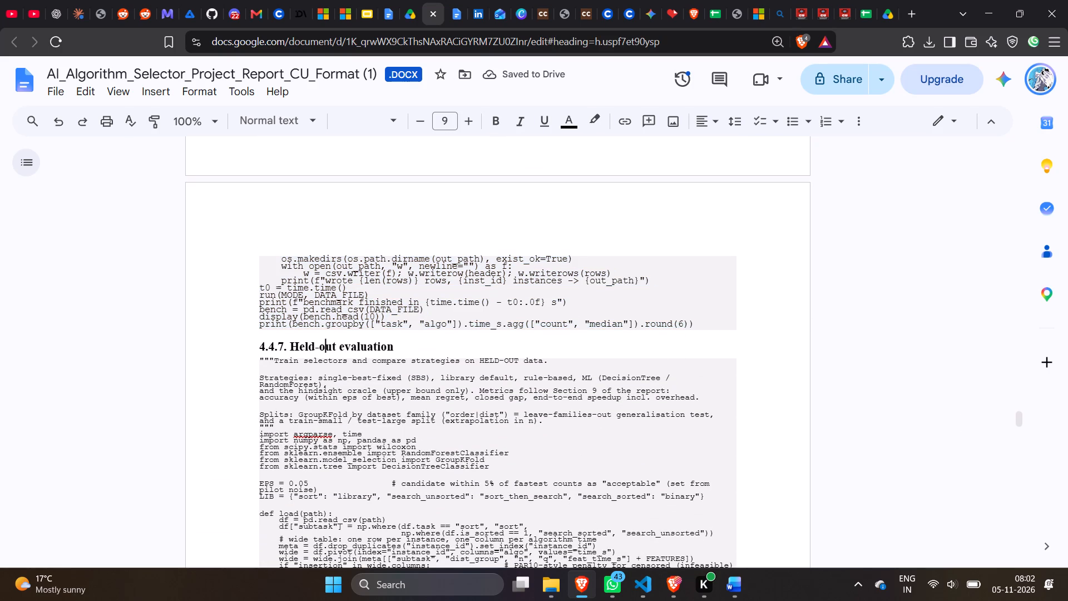
pyautogui.click(294, 371)
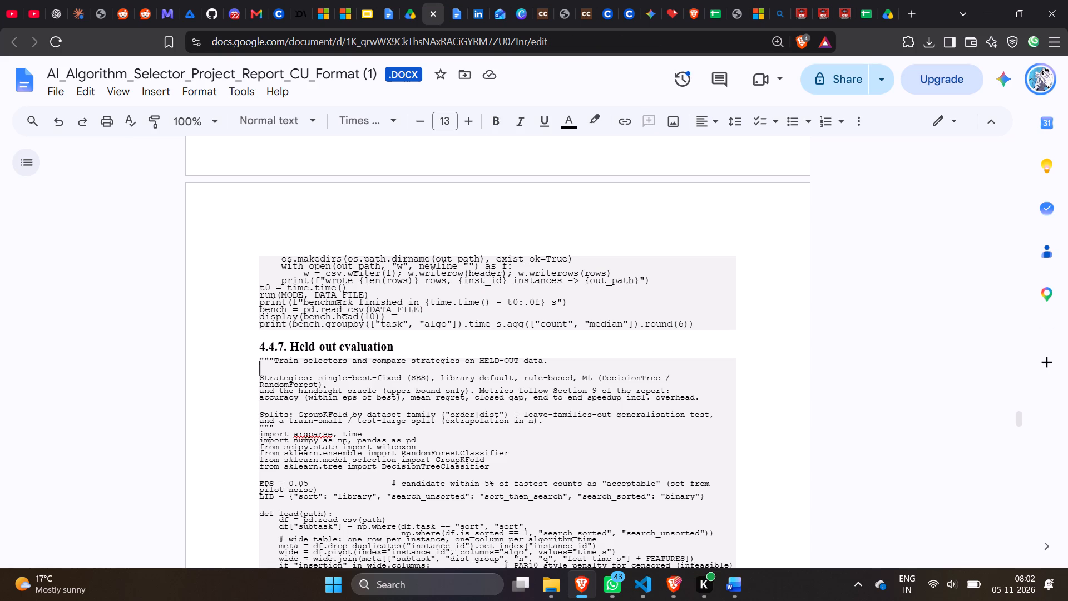
pyautogui.moveTo(260, 362); pyautogui.dragTo(346, 405)
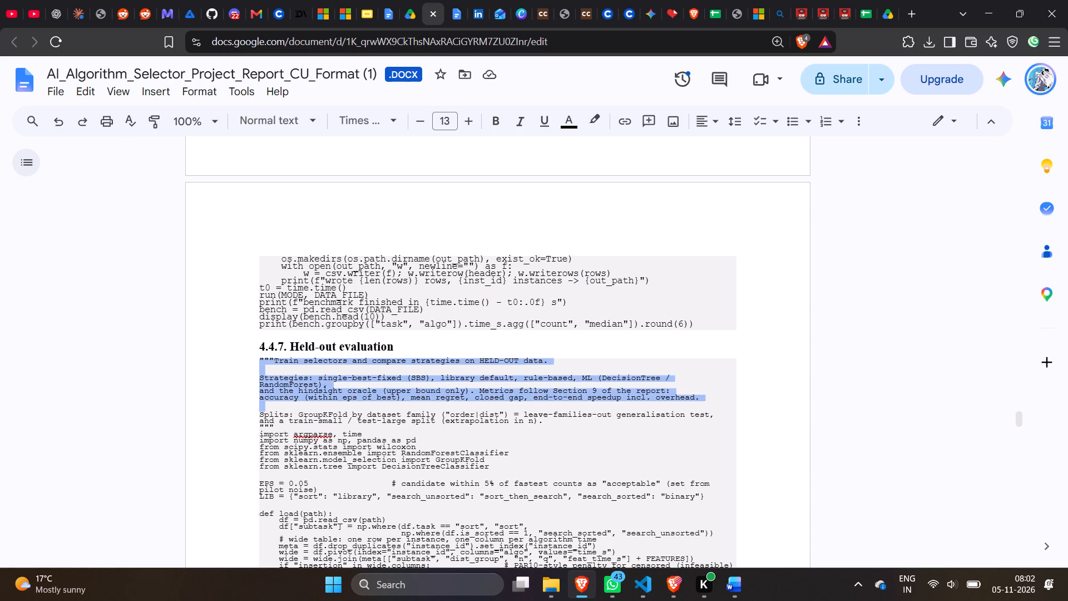
pyautogui.moveTo(346, 405); pyautogui.dragTo(356, 389)
pyautogui.scroll(-8, 346, 405)
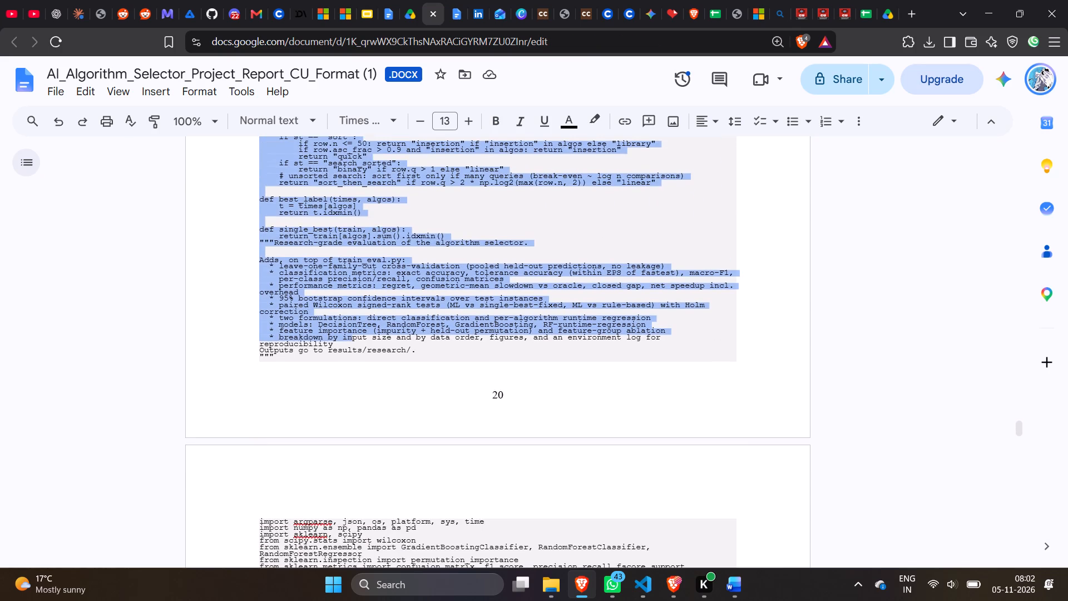
pyautogui.moveTo(356, 389); pyautogui.dragTo(336, 402)
pyautogui.scroll(-11, 353, 396)
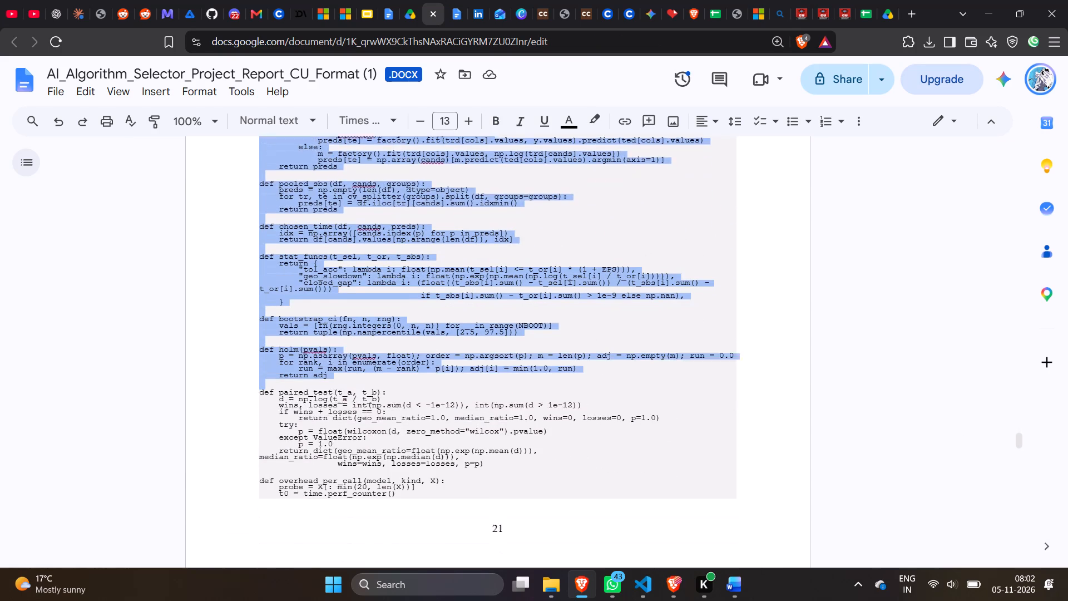
pyautogui.moveTo(336, 402); pyautogui.dragTo(400, 420)
pyautogui.scroll(-9, 411, 410)
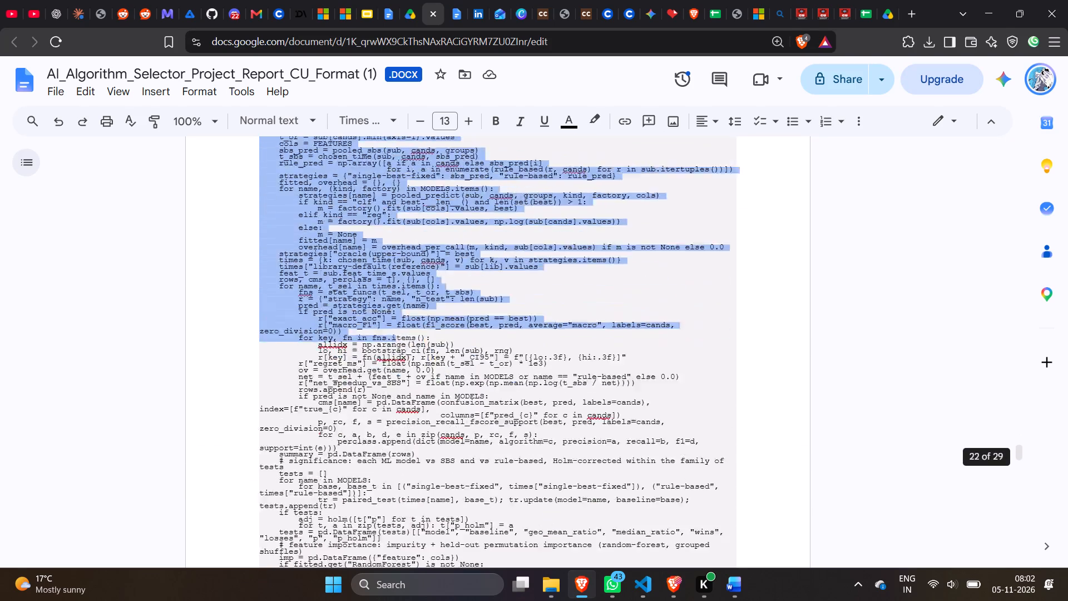
pyautogui.moveTo(400, 420); pyautogui.dragTo(432, 387)
pyautogui.scroll(-4, 404, 412)
pyautogui.scroll(-7, 450, 371)
pyautogui.moveTo(432, 387); pyautogui.dragTo(421, 391)
pyautogui.scroll(-7, 429, 385)
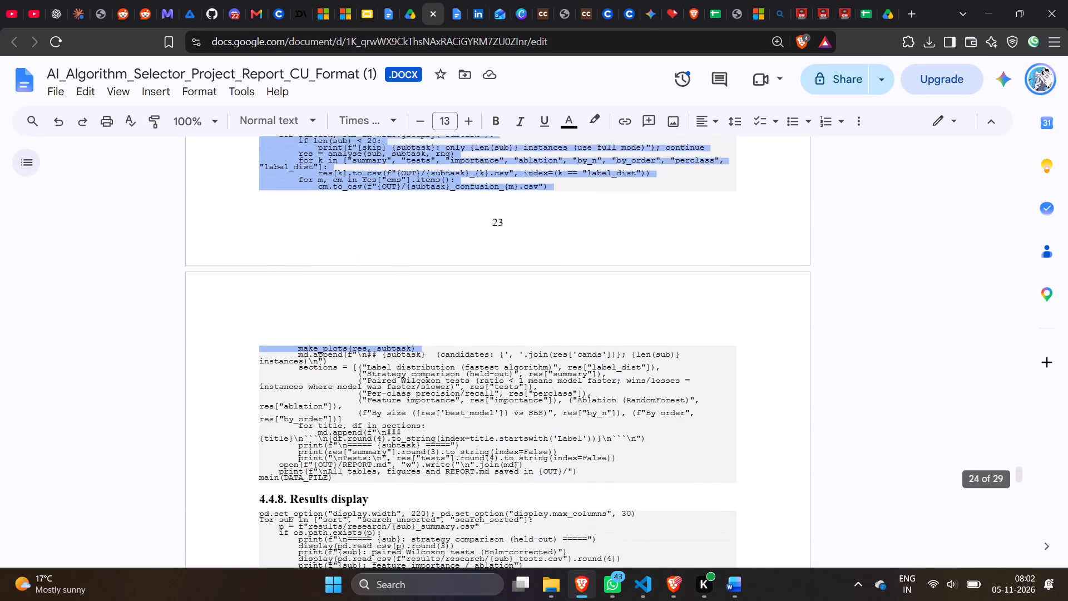
pyautogui.moveTo(421, 391); pyautogui.dragTo(354, 380)
pyautogui.scroll(-1, 423, 388)
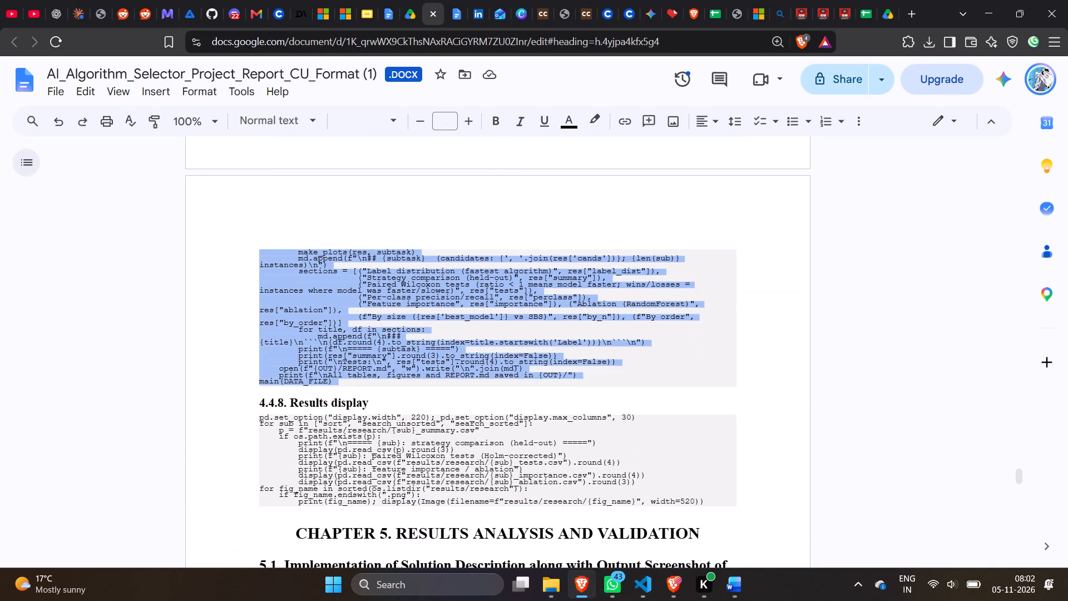
pyautogui.click(445, 126)
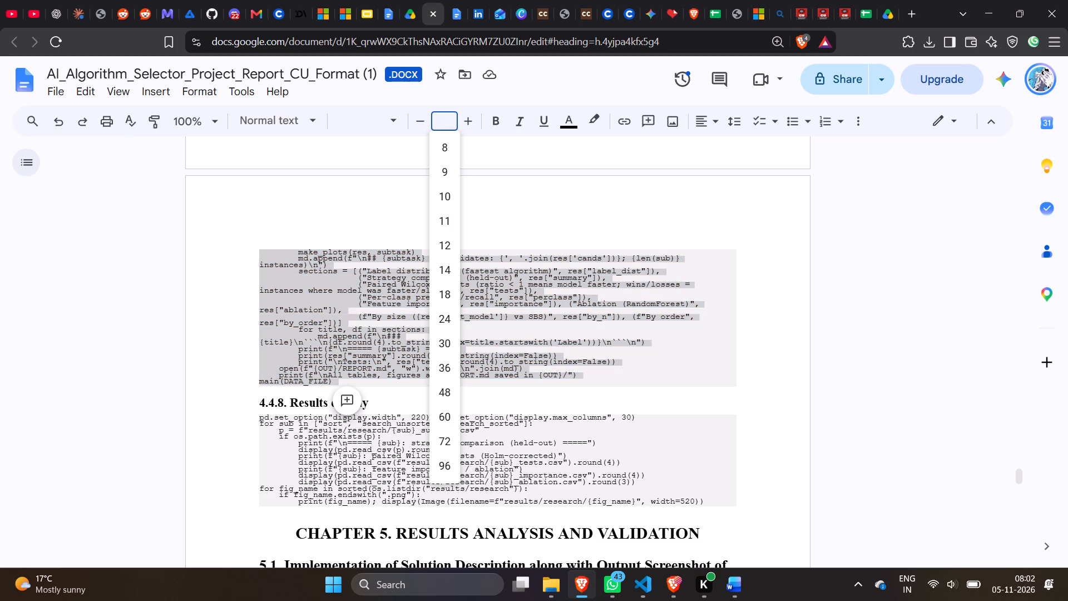
pyautogui.press('9')
pyautogui.press('Return')
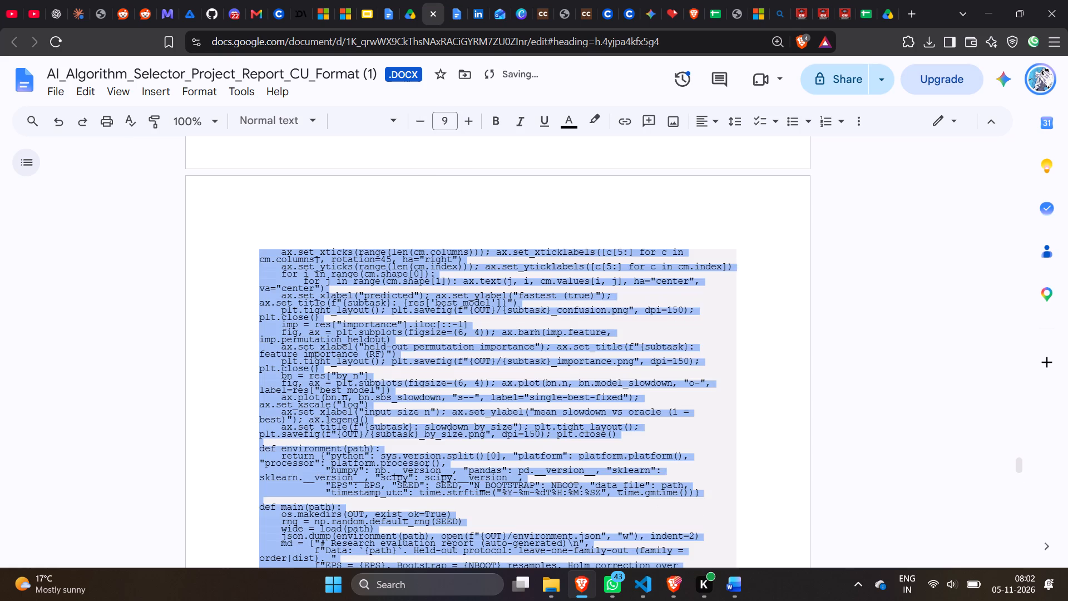
# Set the font size of the whole code listing under 4.4.8 Results display, up to the Chapter 5 heading, to 9.
pyautogui.scroll(-9, 439, 139)
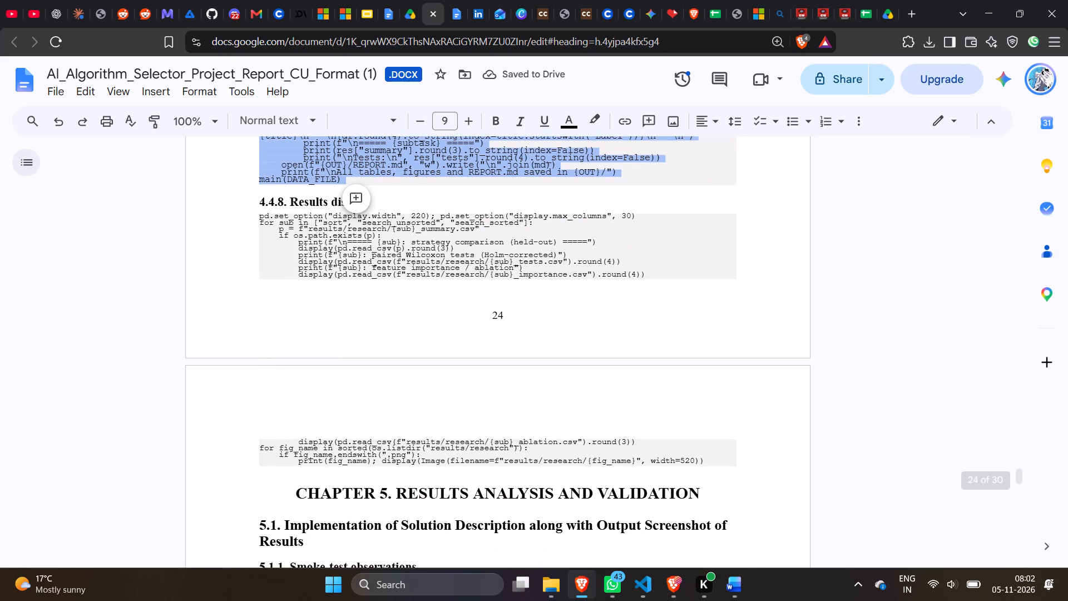
pyautogui.moveTo(258, 217); pyautogui.dragTo(307, 280)
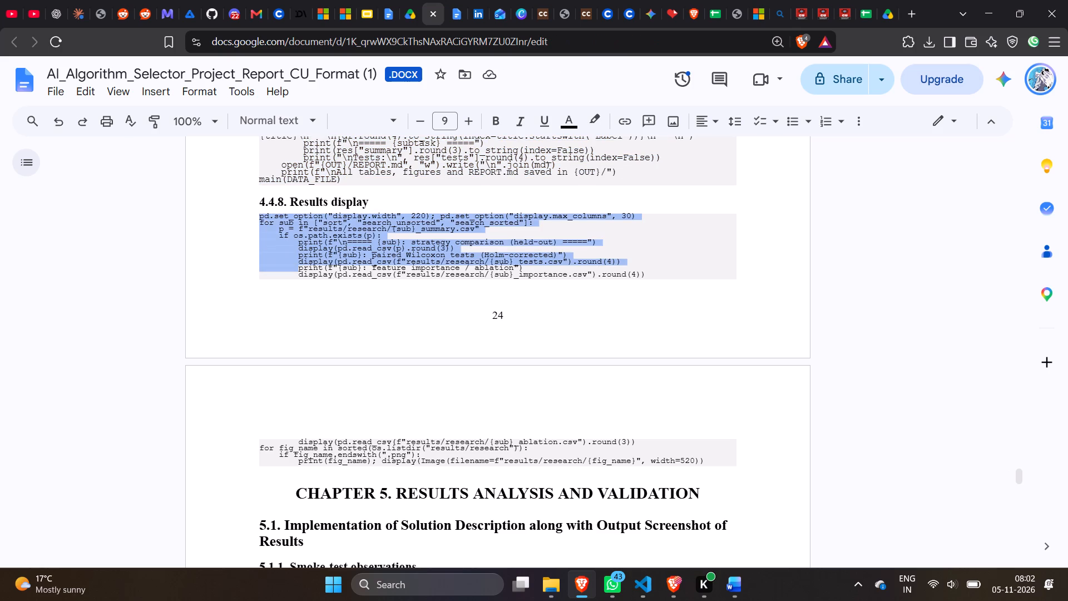
pyautogui.moveTo(307, 280); pyautogui.dragTo(720, 462)
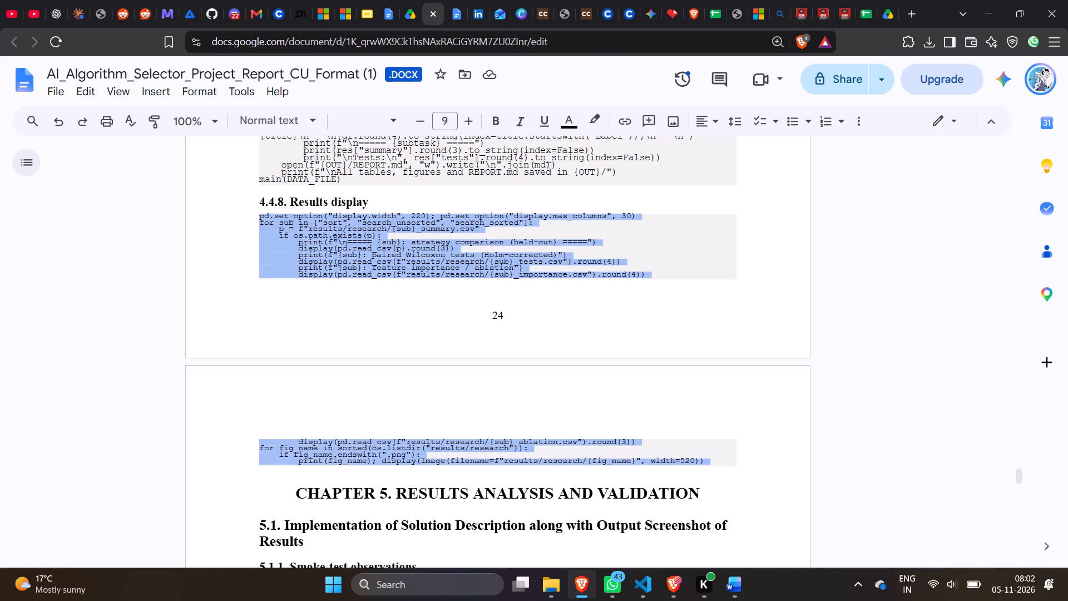
pyautogui.moveTo(720, 462); pyautogui.dragTo(721, 464)
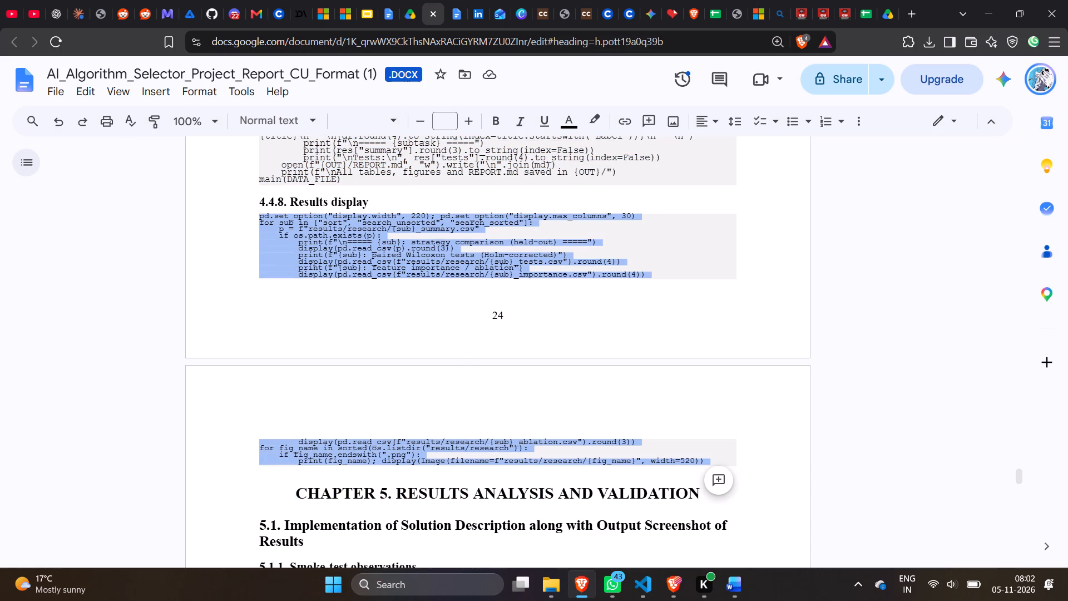
pyautogui.click(449, 123)
pyautogui.press('9')
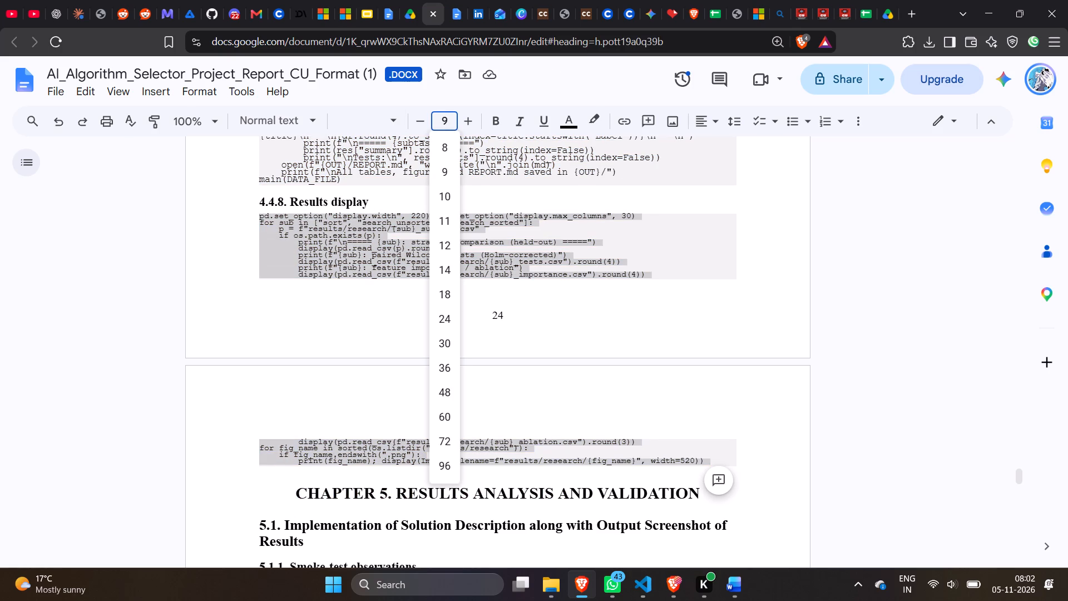
pyautogui.press('Return')
pyautogui.scroll(-3, 457, 171)
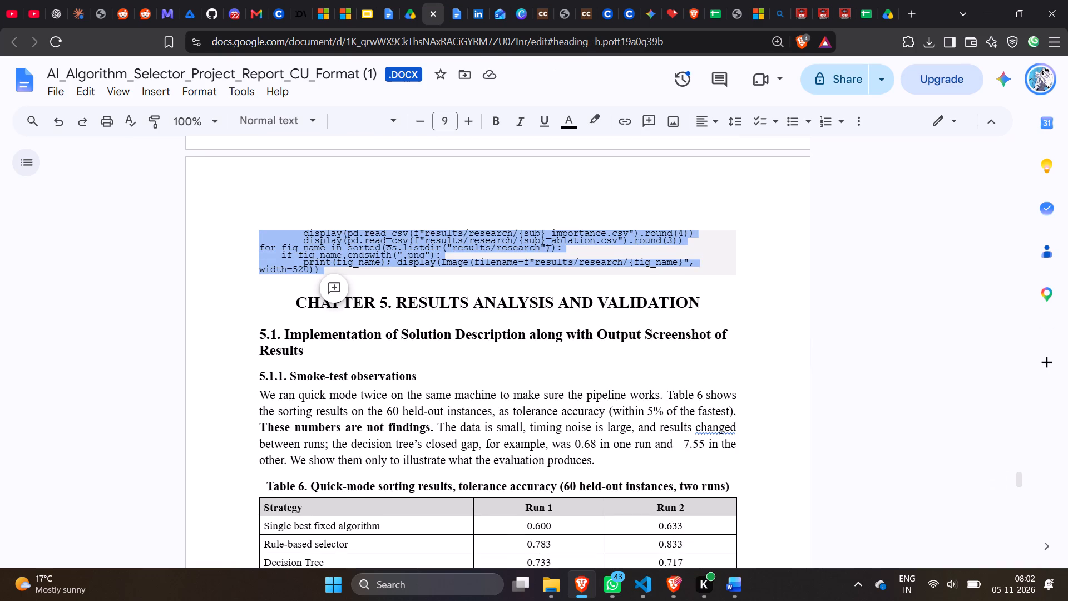
# Review Section 5.1 of the report, from the end of the 4.4.8 listing through Table 6, the highlighted sorting screenshot placeholder and Table 7.
pyautogui.scroll(-5, 458, 177)
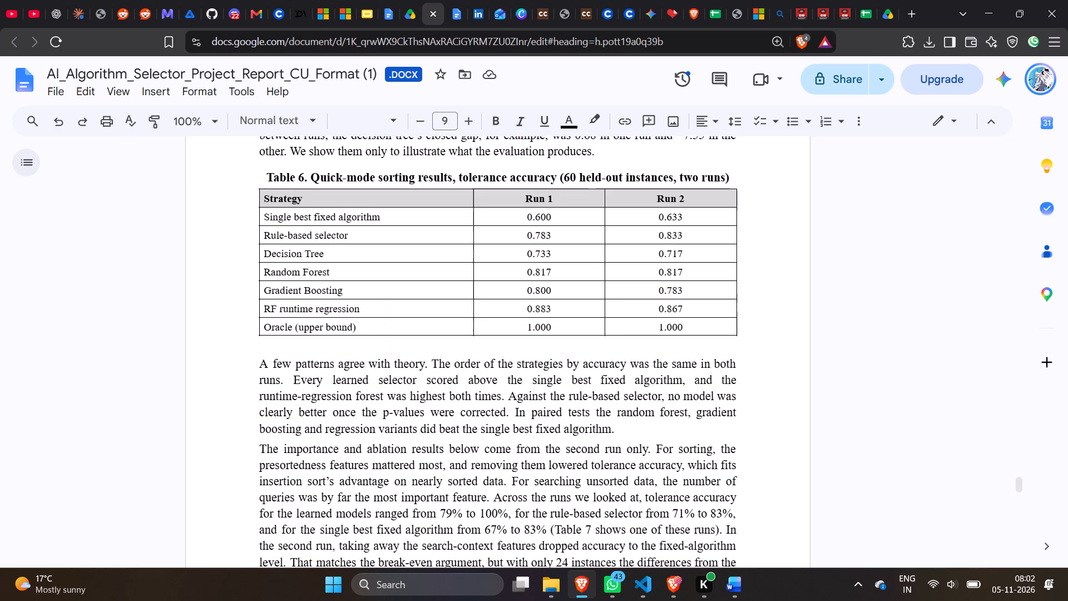
pyautogui.scroll(-4, 458, 177)
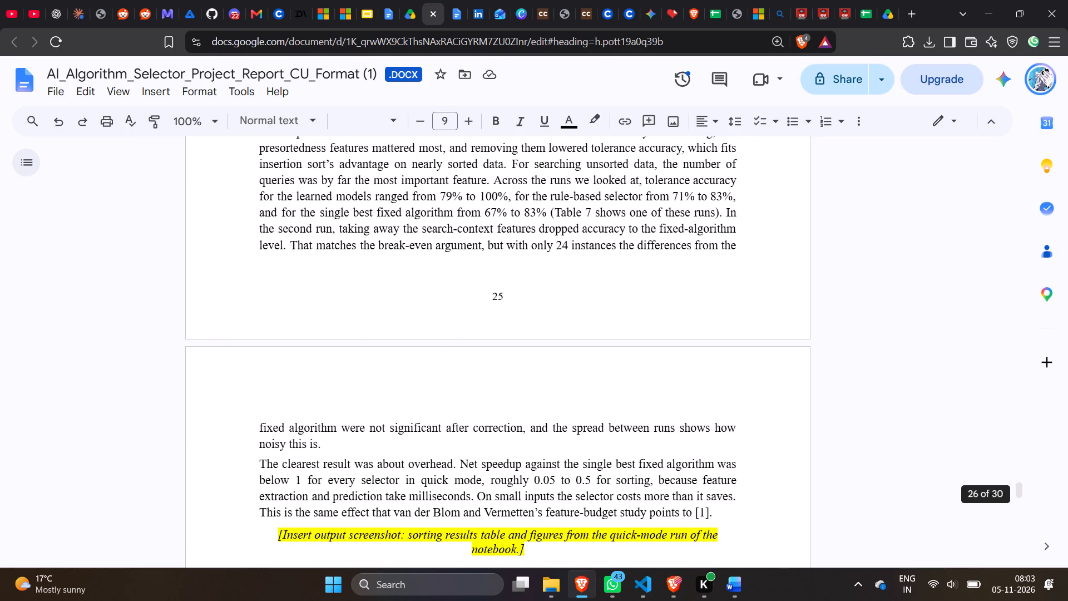
pyautogui.scroll(-4, 458, 175)
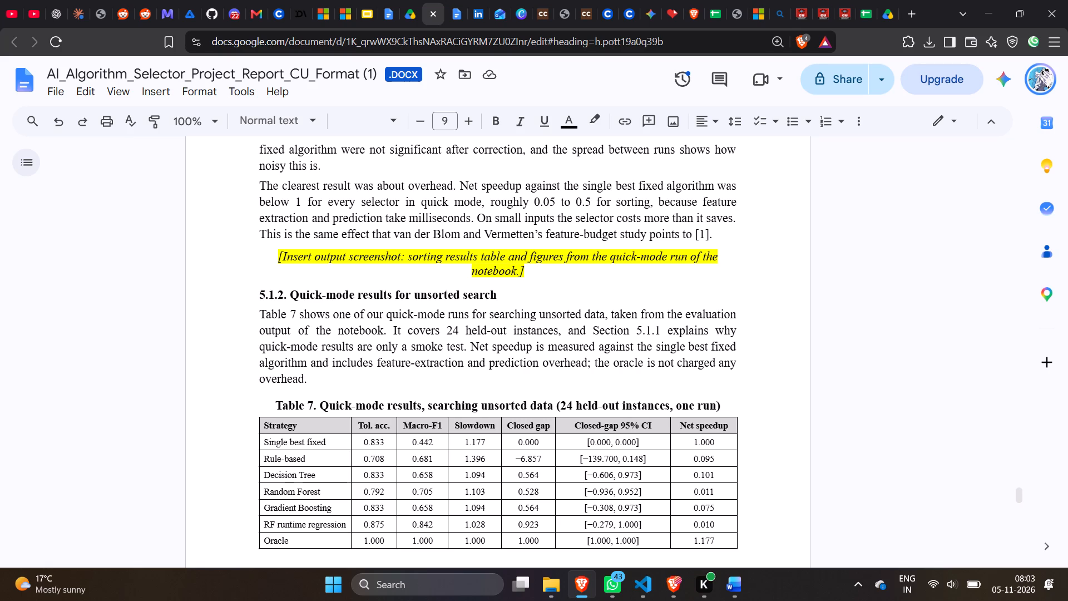
pyautogui.scroll(20, 458, 175)
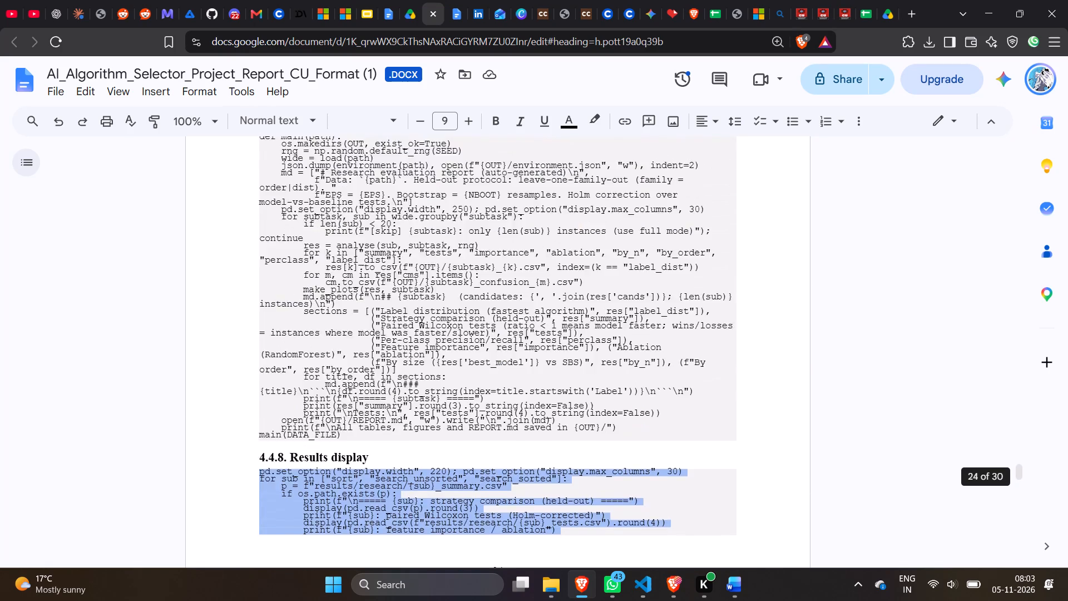
pyautogui.scroll(2, 458, 175)
pyautogui.scroll(-2, 458, 175)
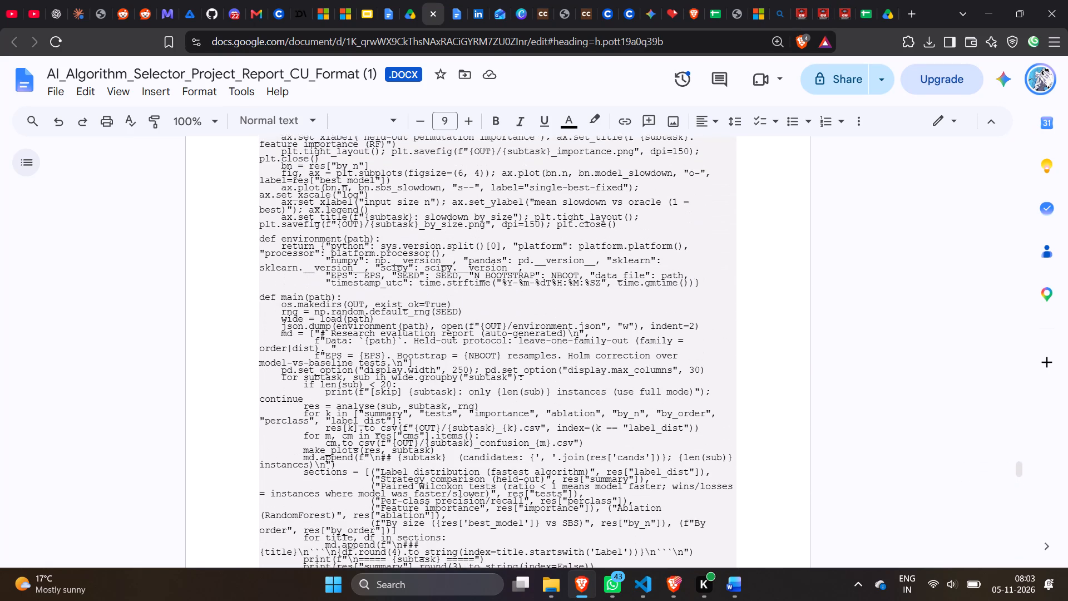
pyautogui.scroll(-10, 458, 175)
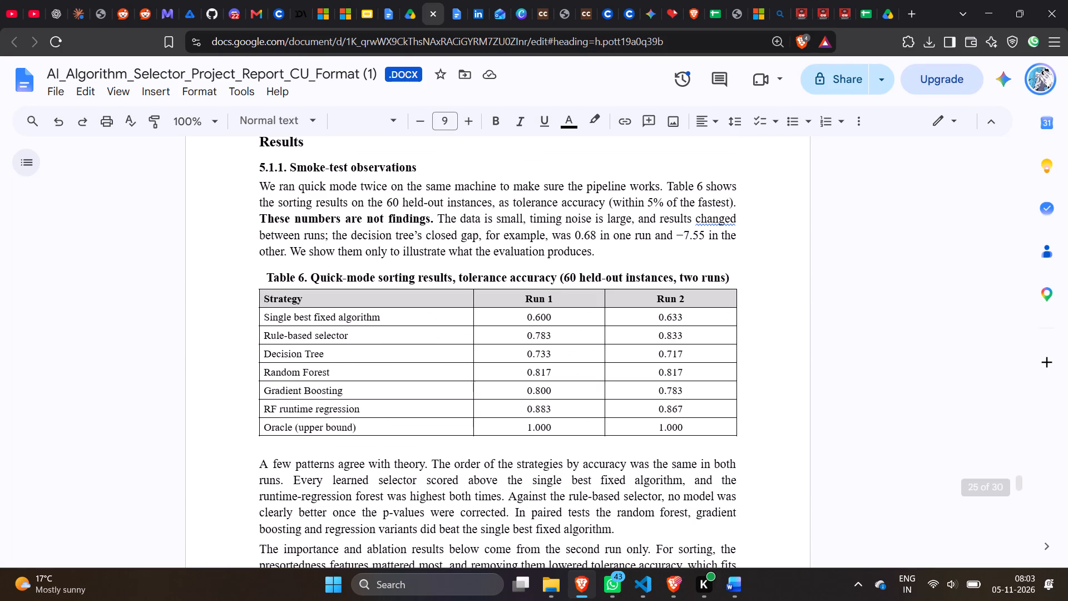
pyautogui.scroll(3, 458, 175)
pyautogui.scroll(-10, 458, 175)
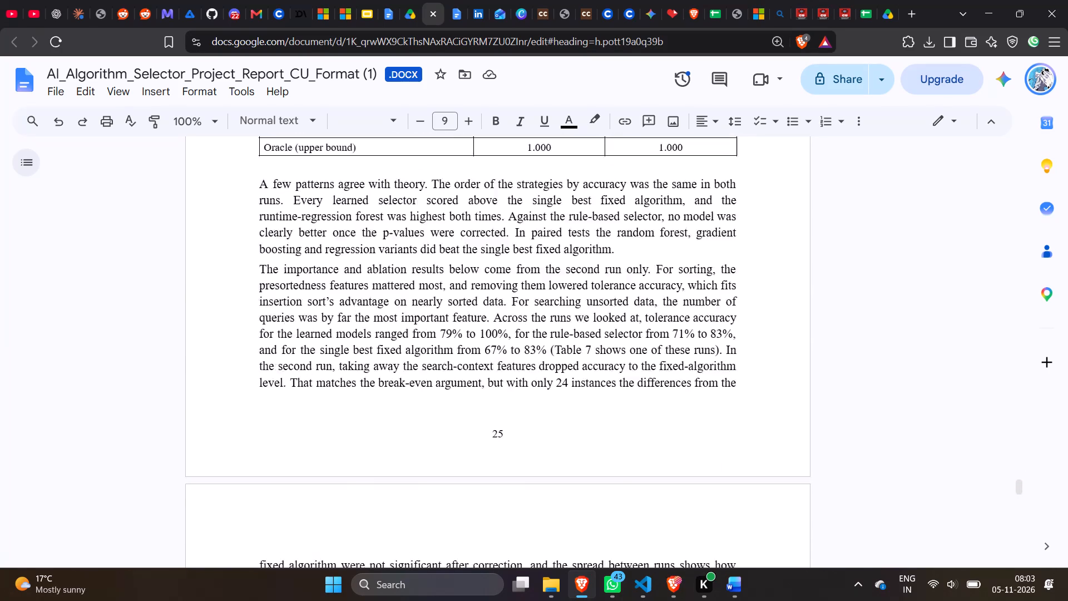
pyautogui.scroll(-3, 458, 175)
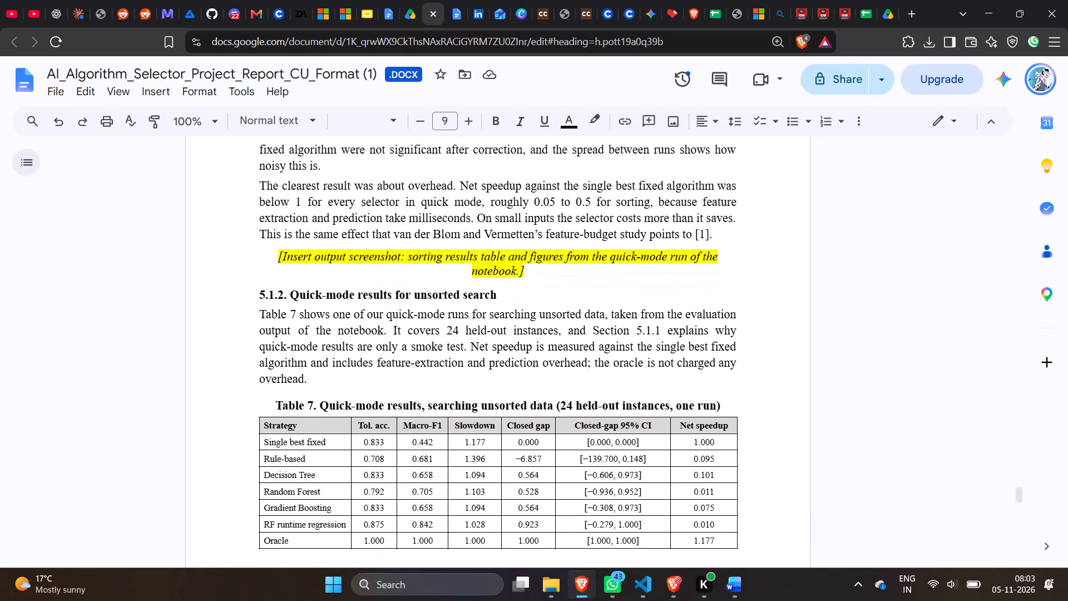
pyautogui.scroll(4, 458, 175)
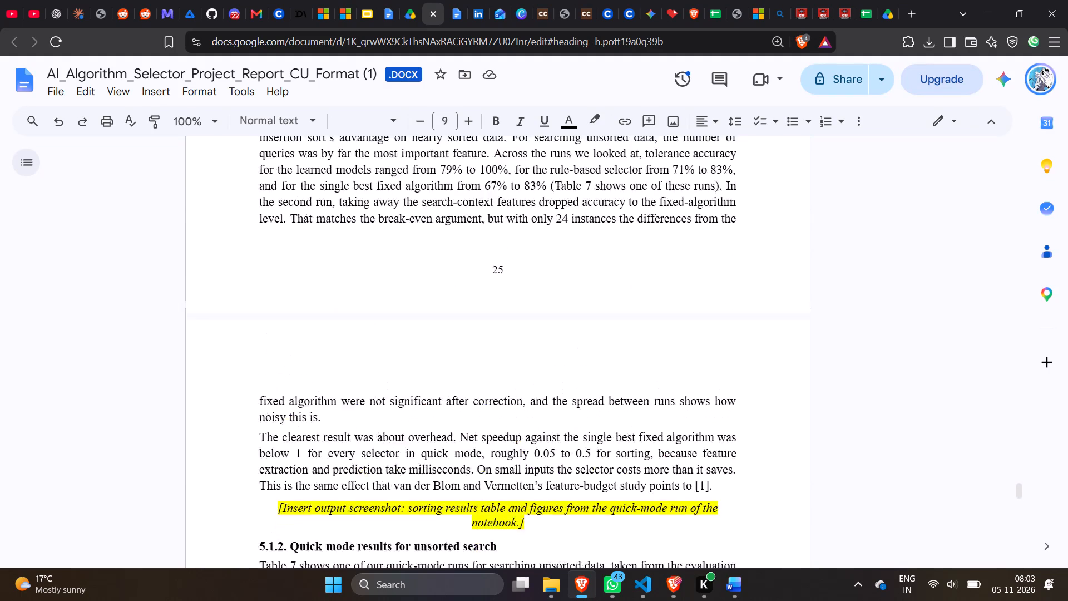
pyautogui.scroll(9, 458, 175)
pyautogui.scroll(-4, 458, 175)
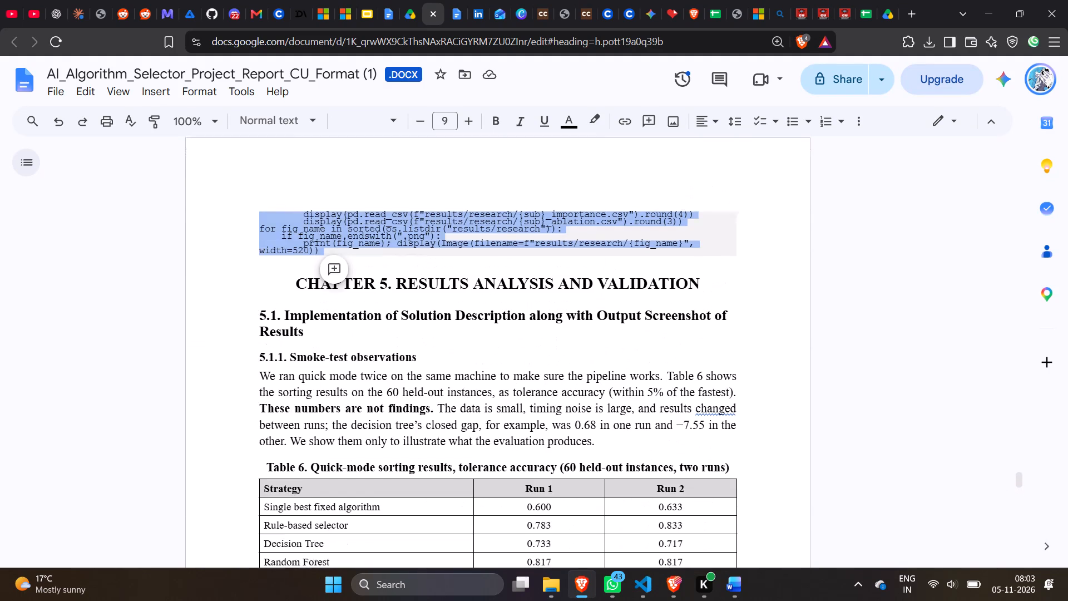
# Check the rest of the report through to the References for screenshot placeholders, and return to the sorting placeholder above Section 5.1.2.
pyautogui.scroll(-15, 458, 175)
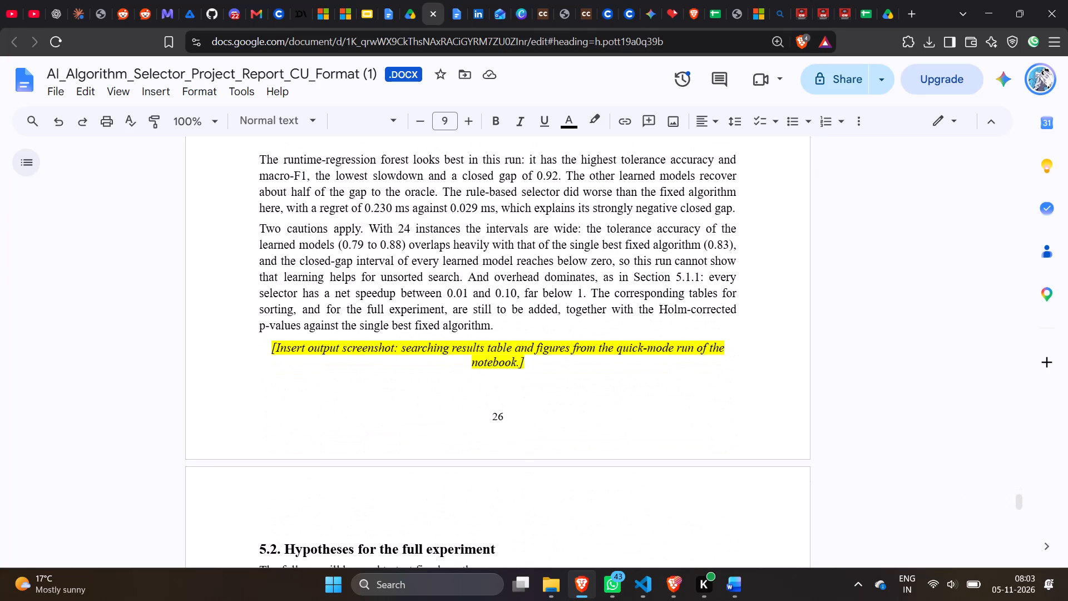
pyautogui.scroll(-10, 457, 175)
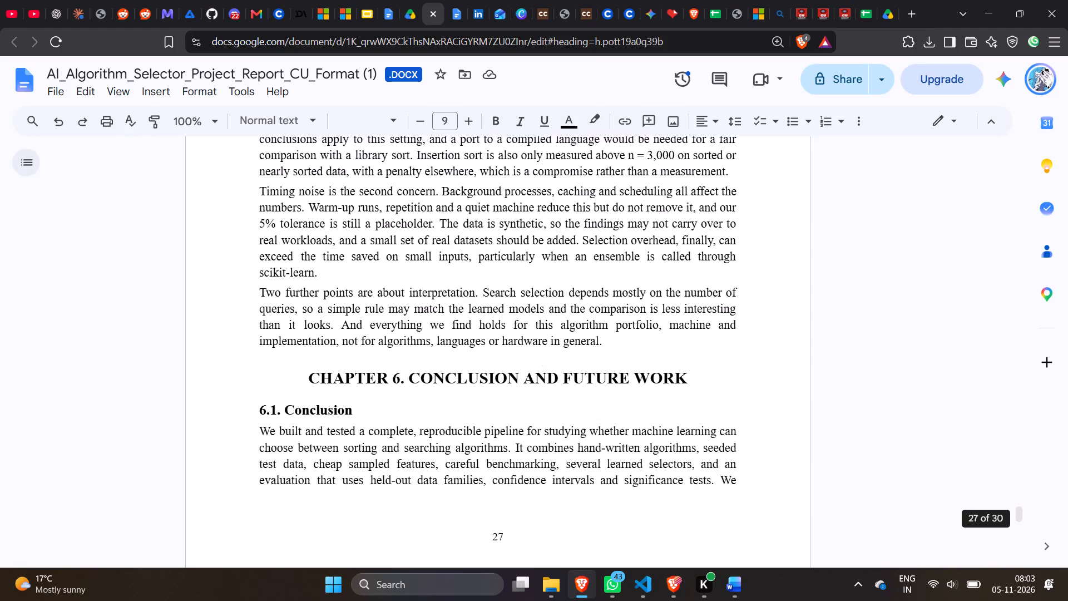
pyautogui.scroll(-15, 457, 175)
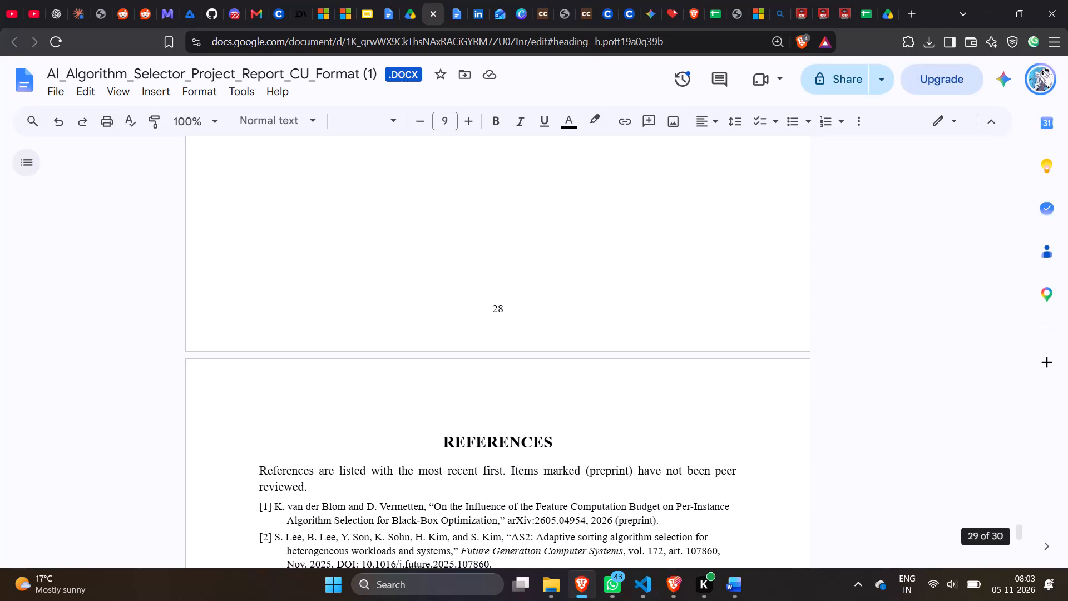
pyautogui.scroll(17, 457, 175)
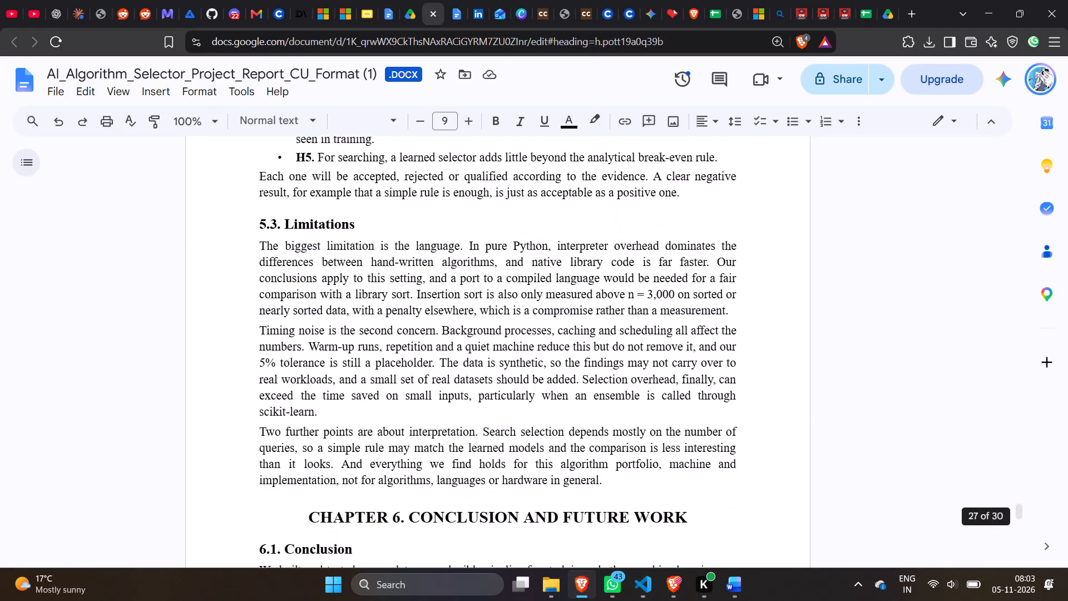
pyautogui.scroll(14, 457, 175)
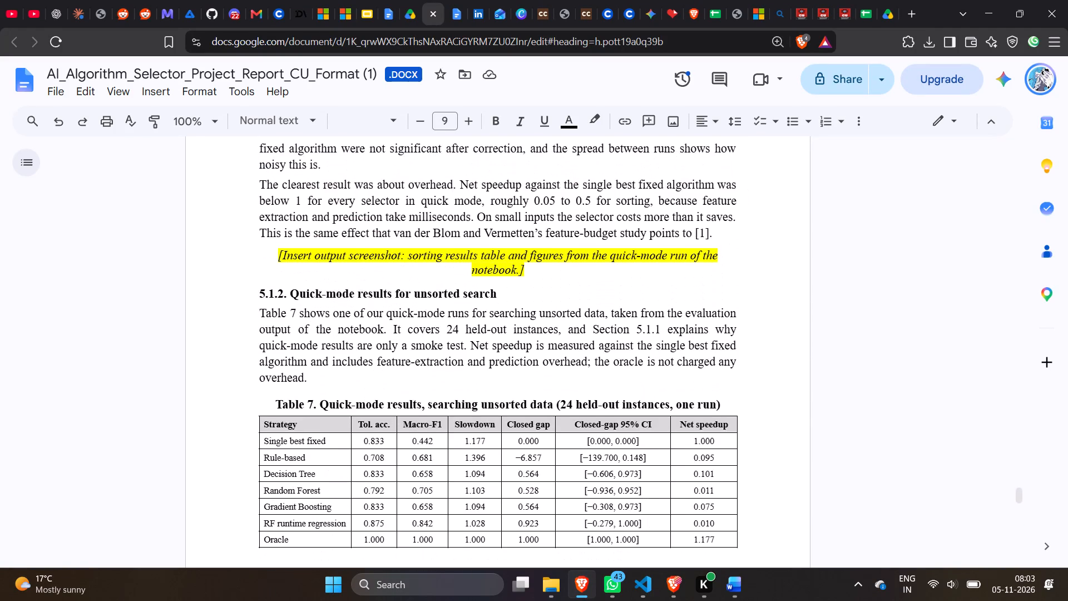
pyautogui.scroll(2, 457, 175)
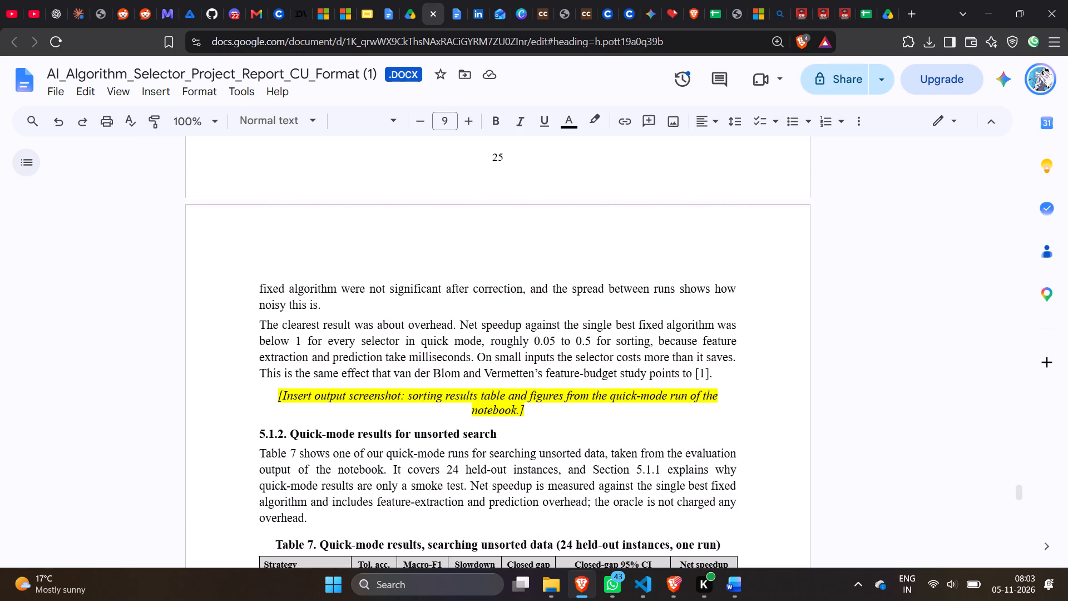
# Switch to VS Code and examine the sort and search_unsorted output figures in AI_Algorithm_Selector_Test.ipynb, back to search_unsorted_accuracy.png.
pyautogui.click(644, 592)
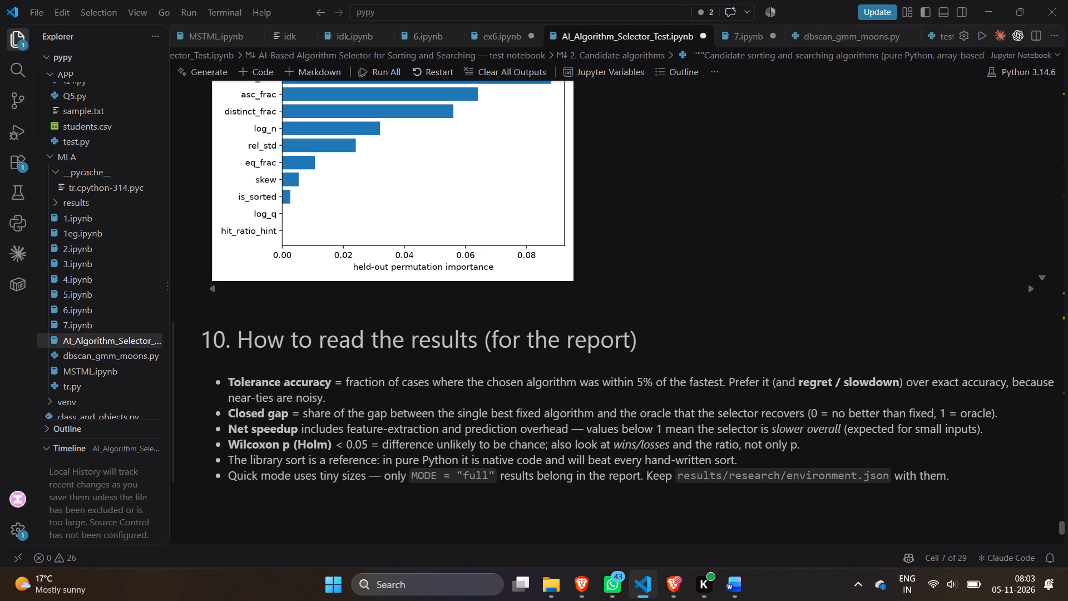
pyautogui.scroll(8, 457, 380)
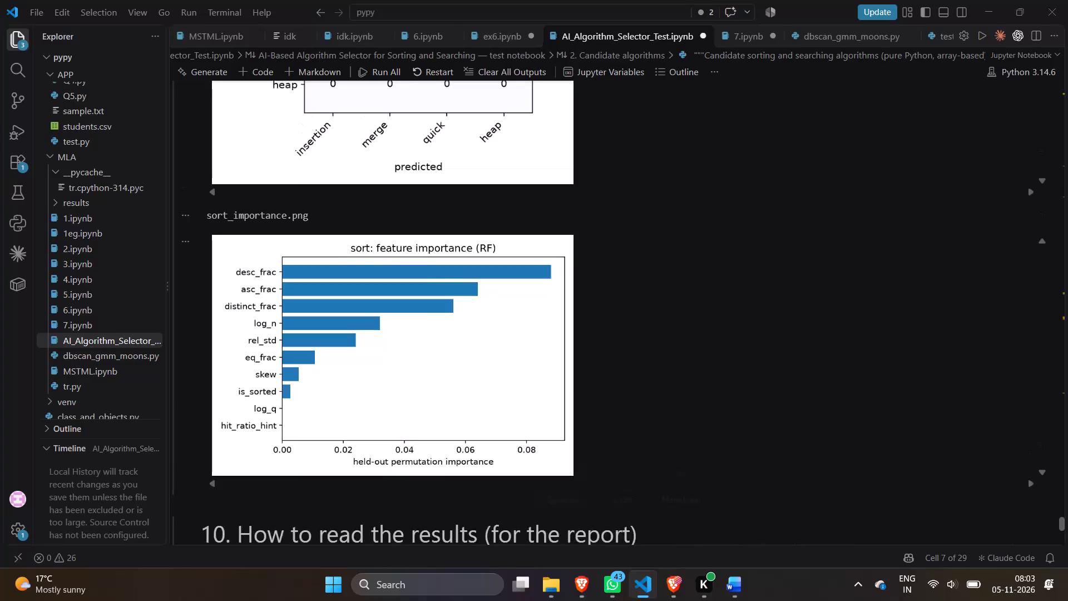
pyautogui.scroll(16, 457, 380)
pyautogui.scroll(6, 457, 380)
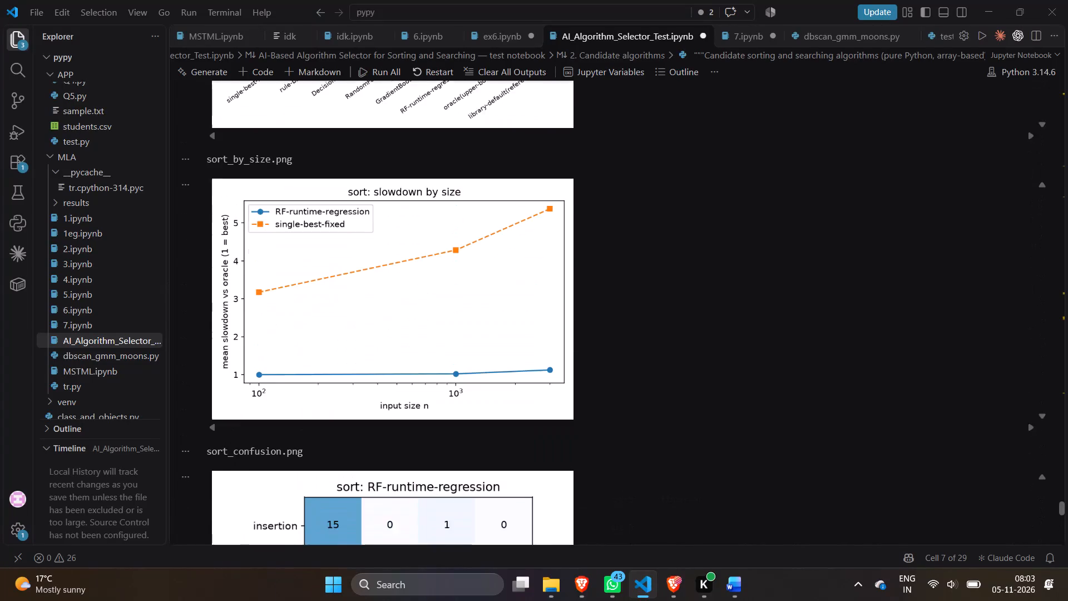
pyautogui.scroll(16, 457, 380)
pyautogui.scroll(5, 457, 380)
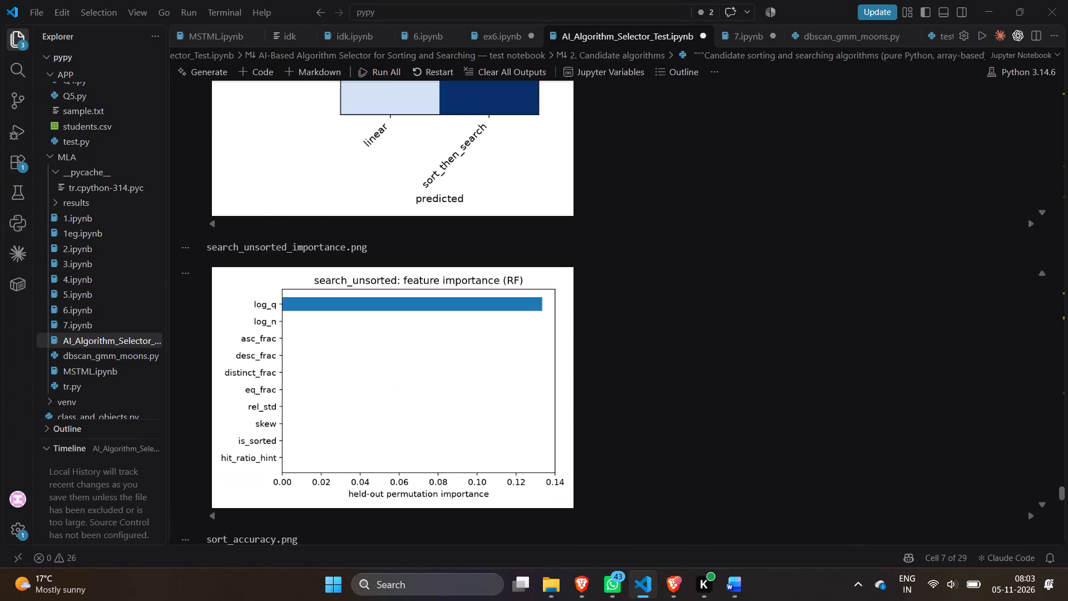
pyautogui.scroll(11, 457, 380)
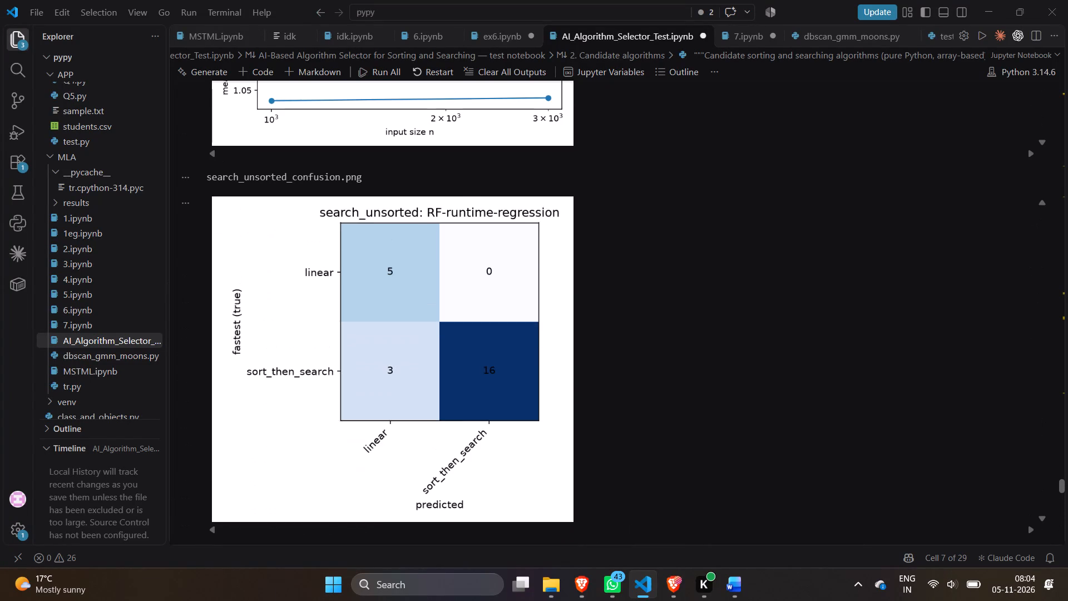
pyautogui.scroll(11, 457, 380)
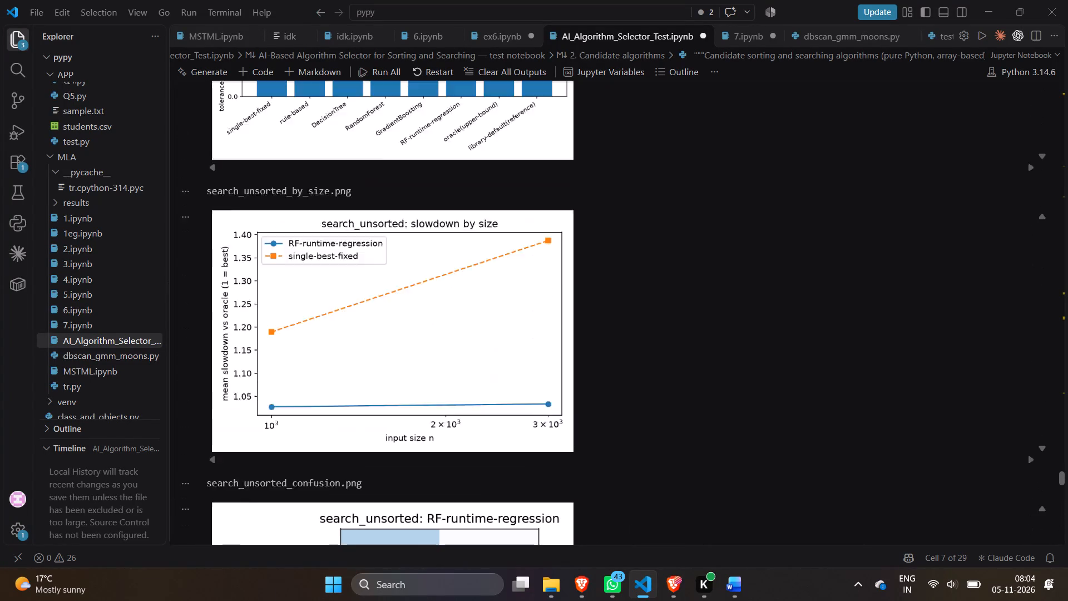
pyautogui.scroll(12, 457, 380)
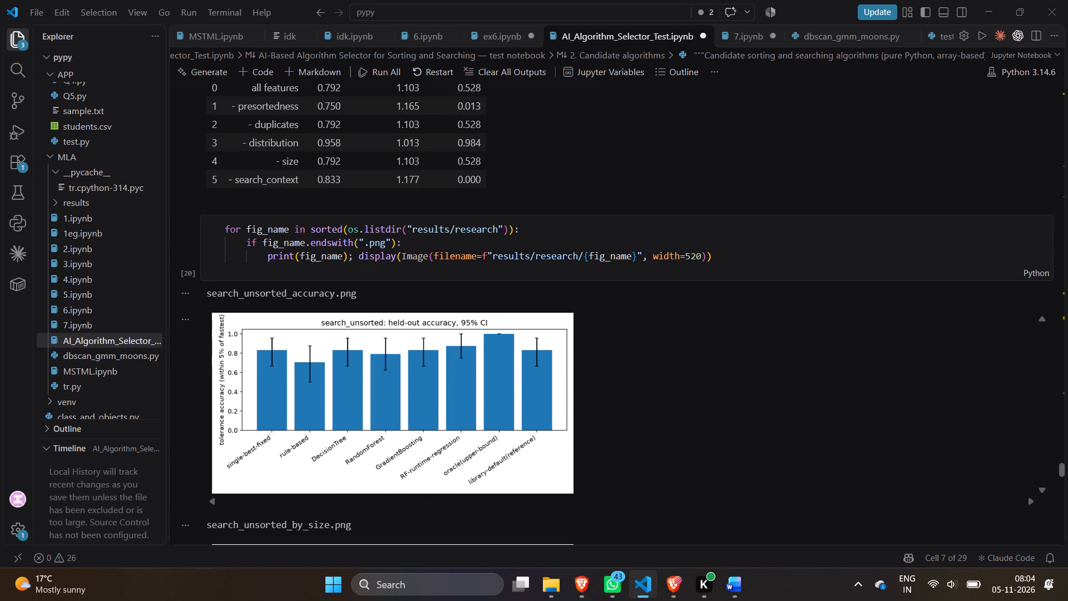
# Examine the notebook's search_unsorted and sort result tables: strategy comparison, Wilcoxon tests, feature importance and ablation, ending at the figure-display cell.
pyautogui.scroll(10, 457, 380)
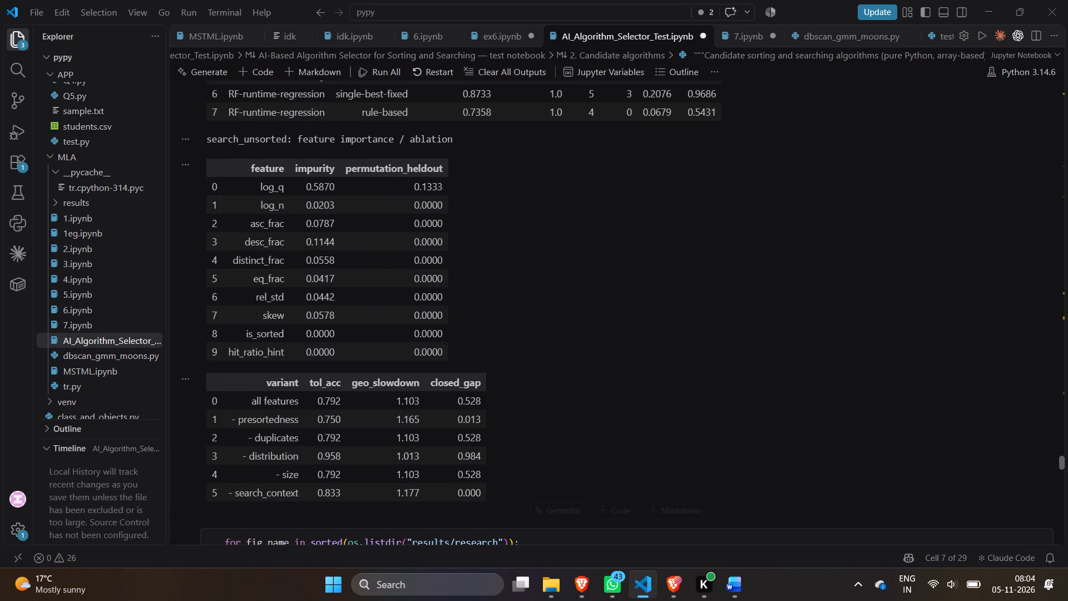
pyautogui.scroll(14, 457, 380)
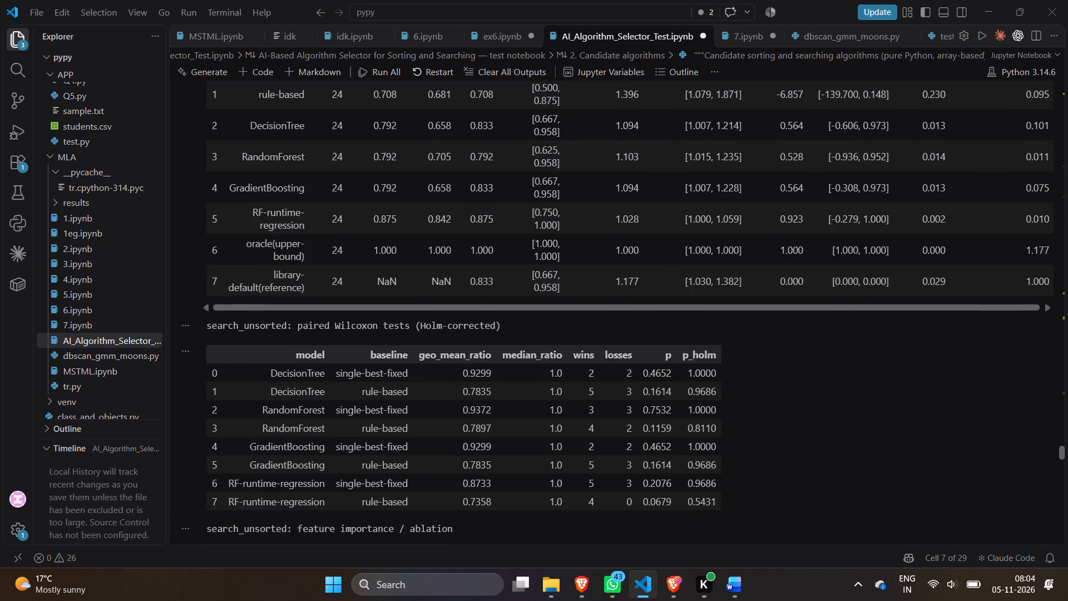
pyautogui.scroll(8, 457, 380)
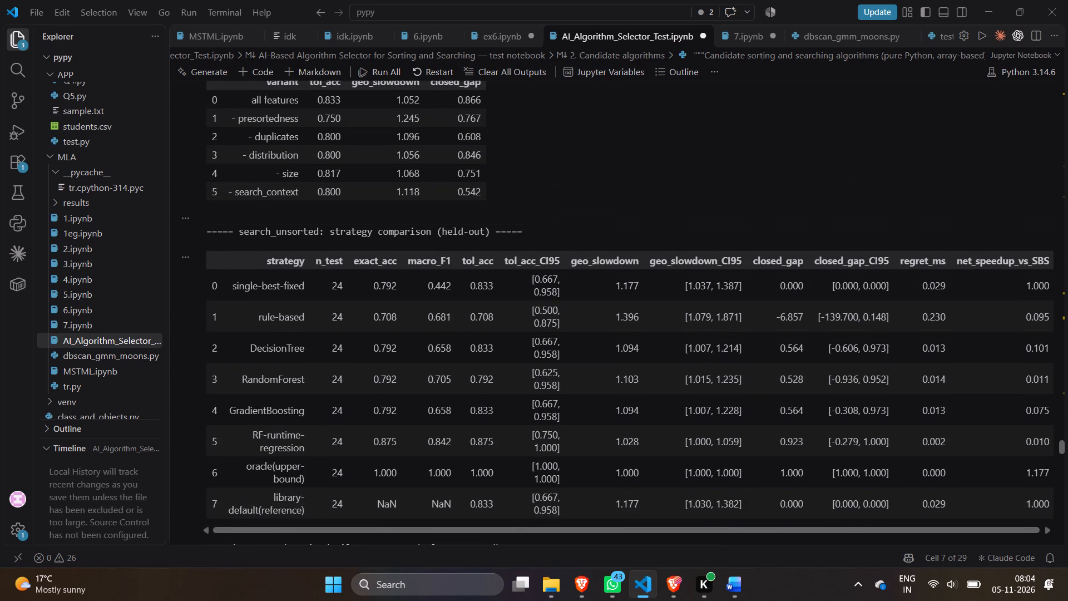
pyautogui.scroll(5, 457, 380)
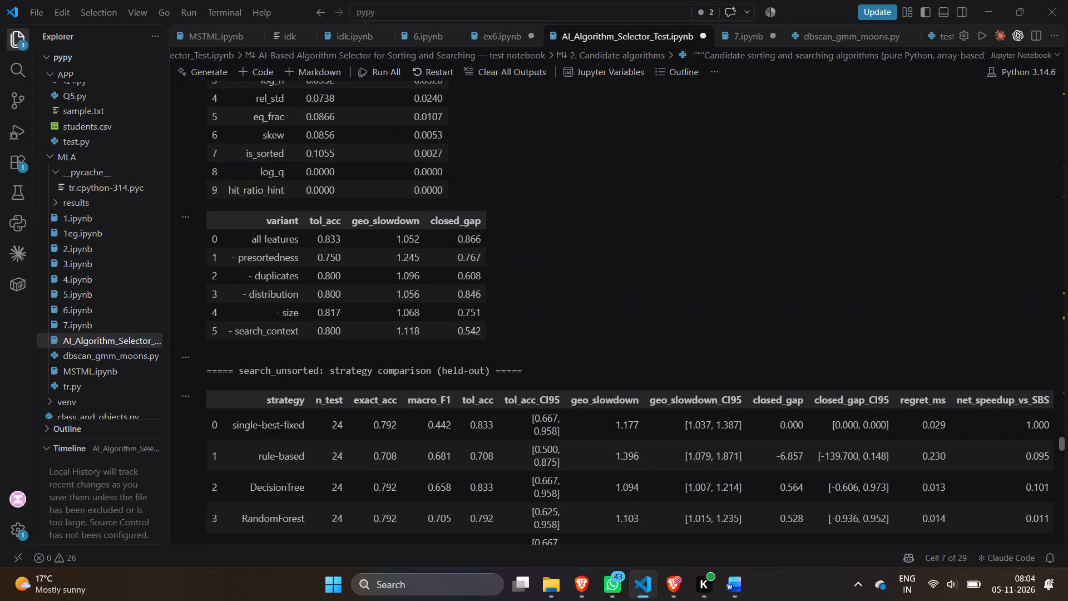
pyautogui.scroll(7, 457, 380)
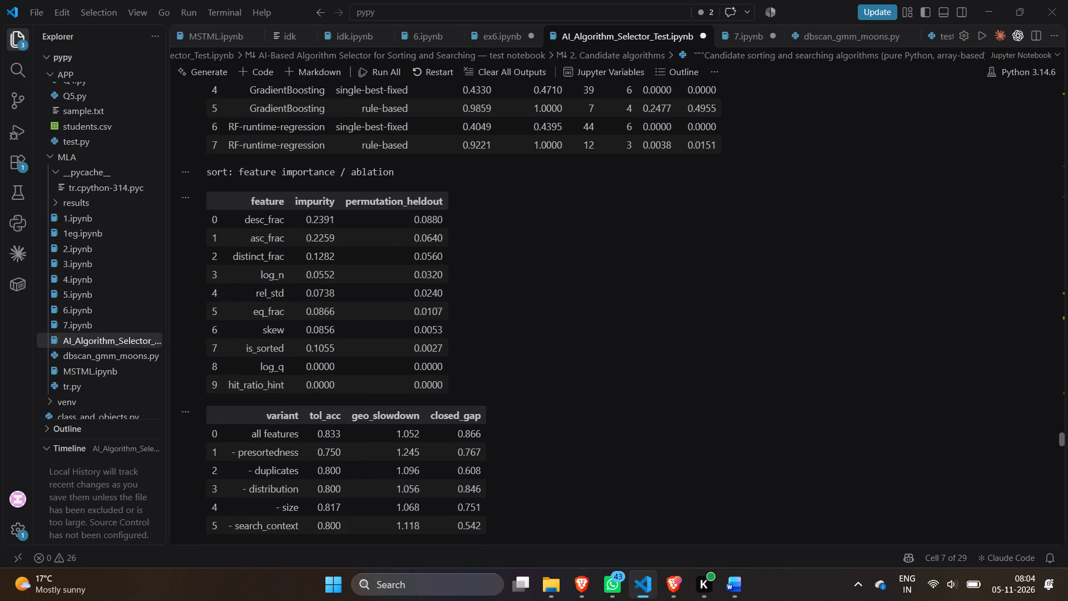
pyautogui.scroll(5, 457, 380)
pyautogui.scroll(-10, 457, 380)
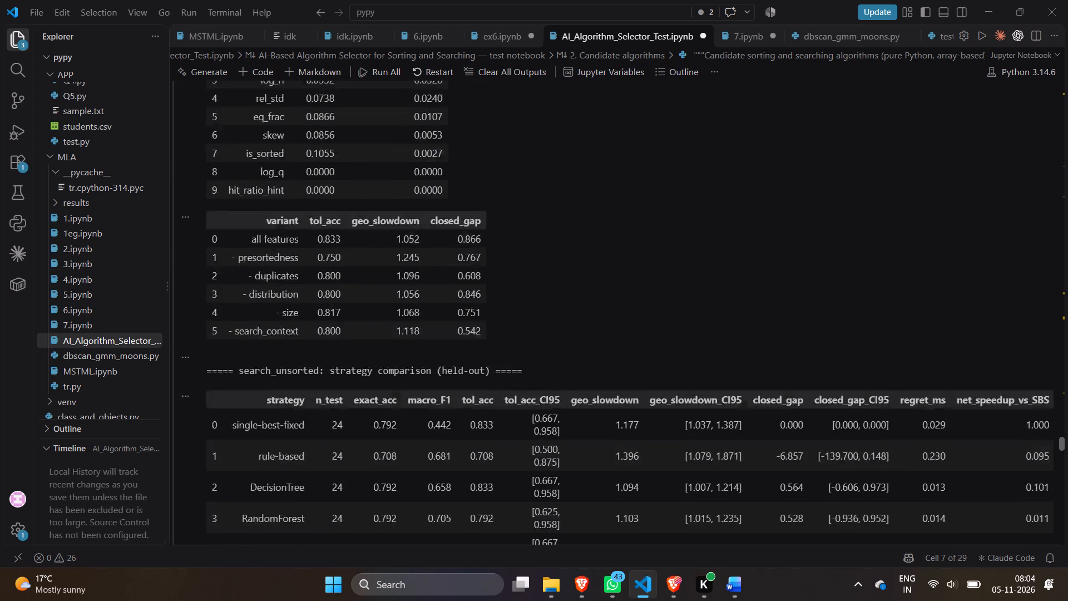
pyautogui.scroll(-15, 457, 379)
pyautogui.scroll(-19, 457, 379)
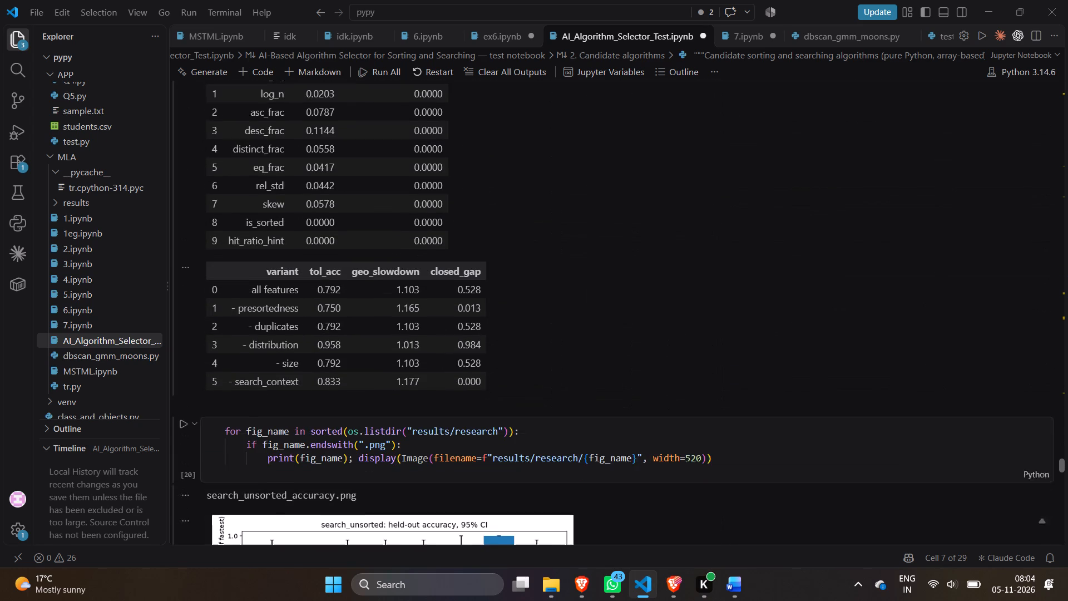
pyautogui.scroll(-3, 457, 379)
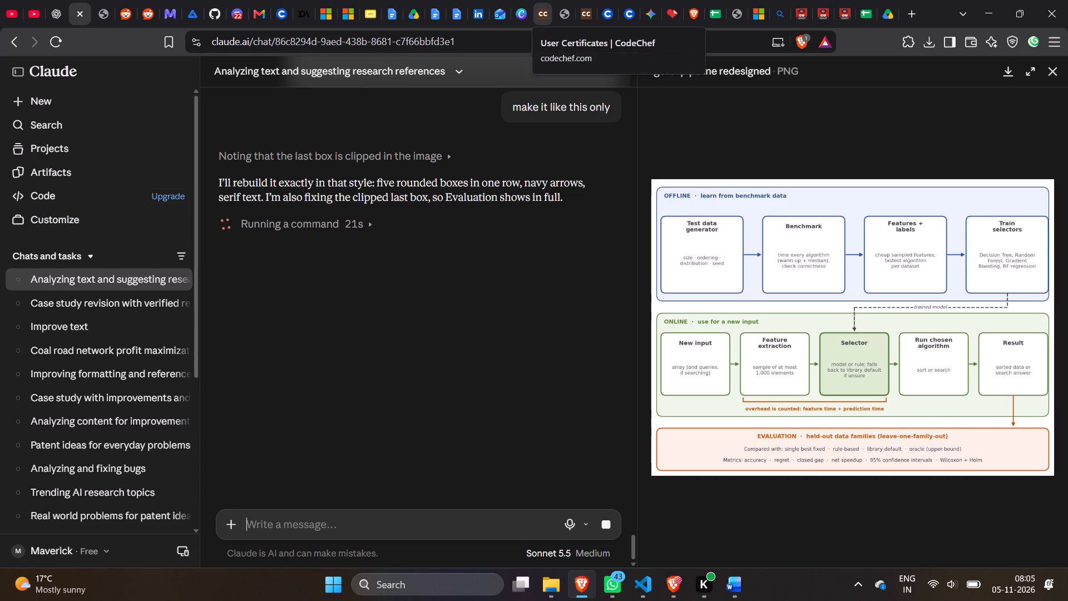
# Return to the report and look through it from Section 3.5 to the sorting screenshot placeholder above Section 5.1.2.
pyautogui.click(394, 11)
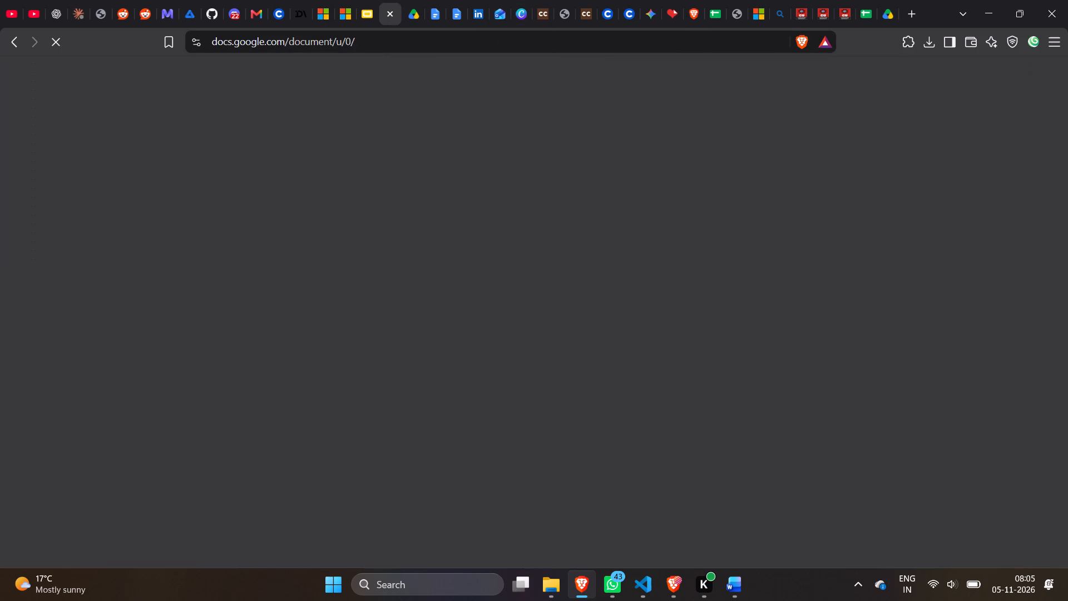
pyautogui.click(437, 17)
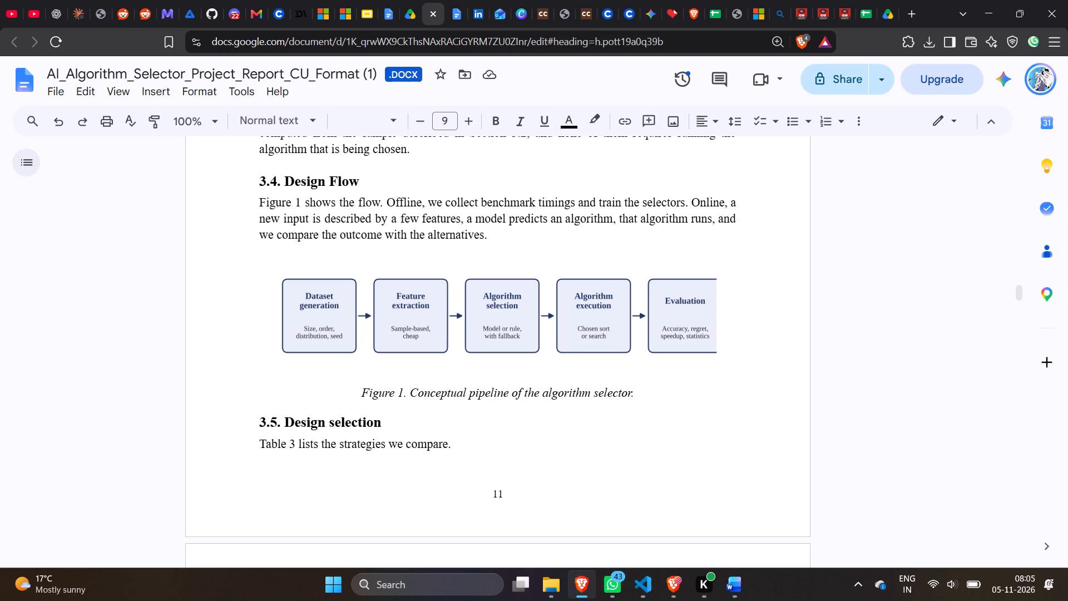
pyautogui.scroll(-5, 511, 473)
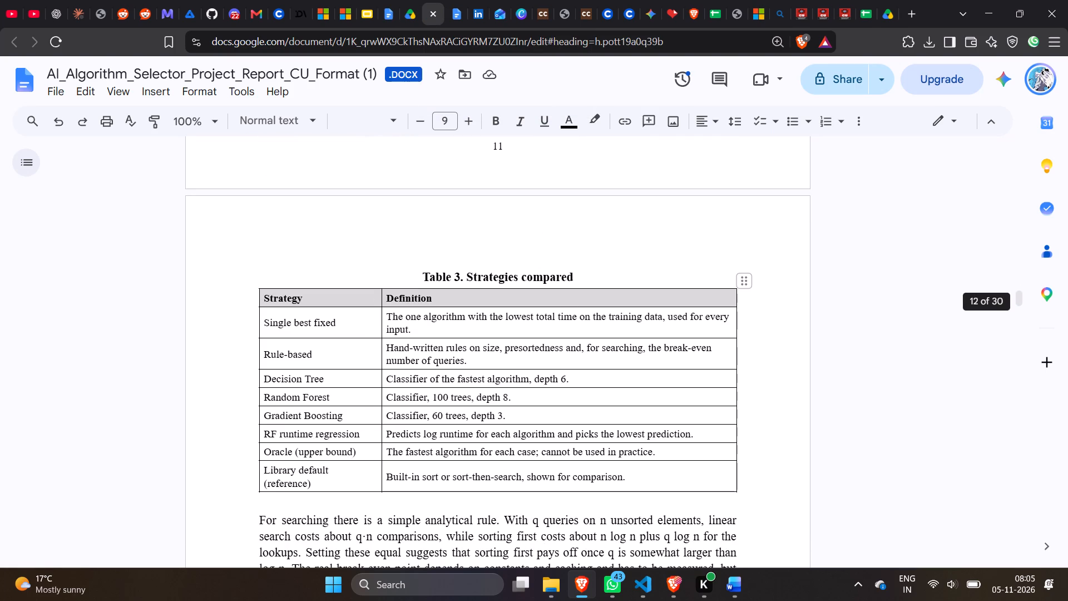
pyautogui.scroll(-17, 511, 473)
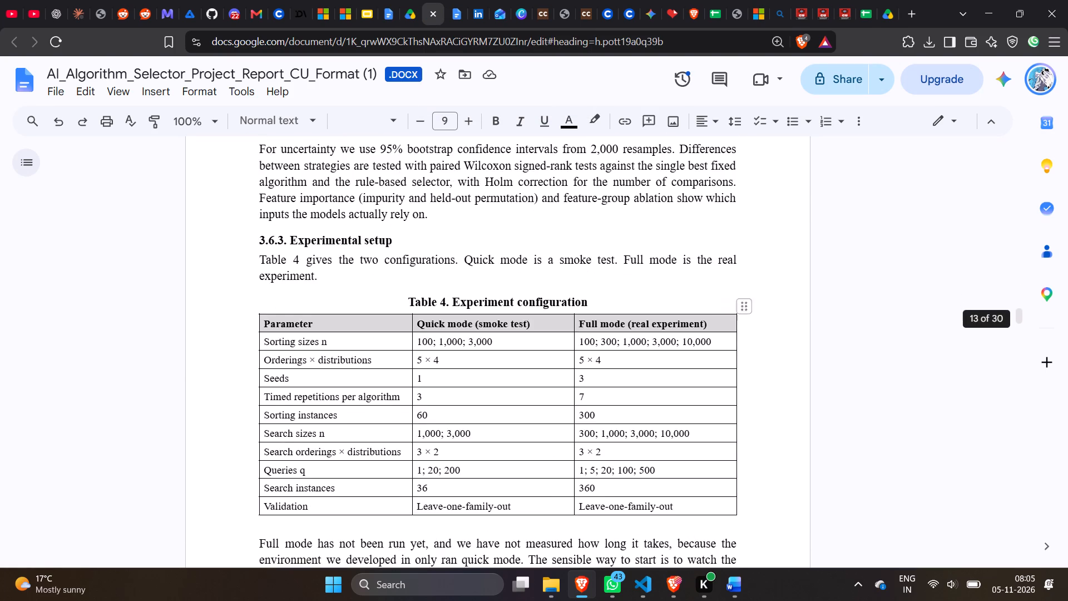
pyautogui.scroll(-17, 511, 473)
pyautogui.scroll(-5, 511, 473)
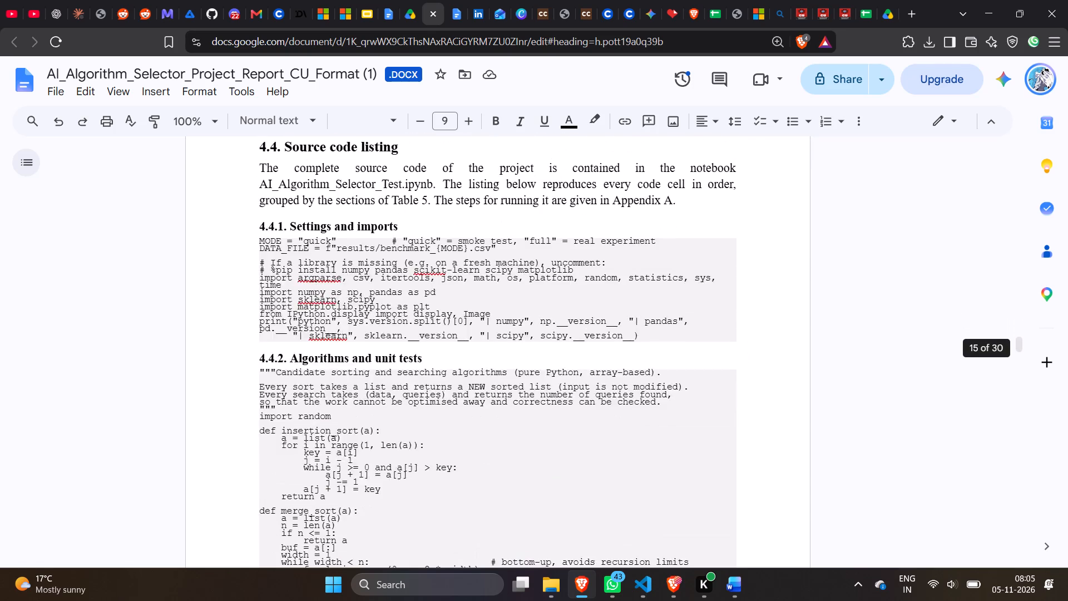
pyautogui.scroll(-10, 511, 473)
pyautogui.scroll(-19, 511, 473)
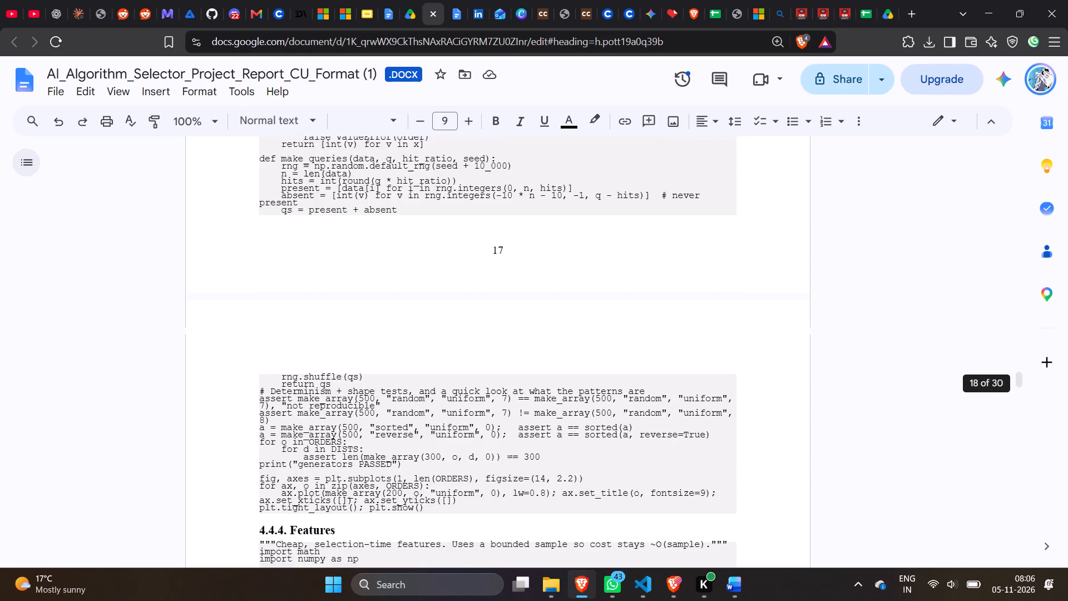
pyautogui.scroll(-20, 511, 472)
pyautogui.scroll(-12, 511, 472)
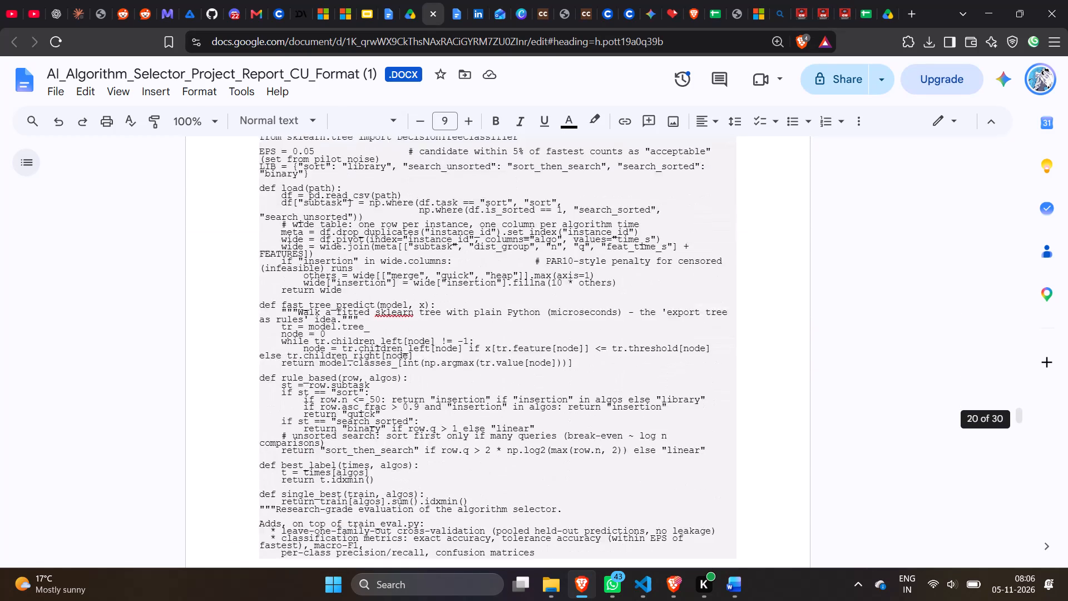
pyautogui.scroll(-20, 511, 472)
pyautogui.scroll(-12, 511, 472)
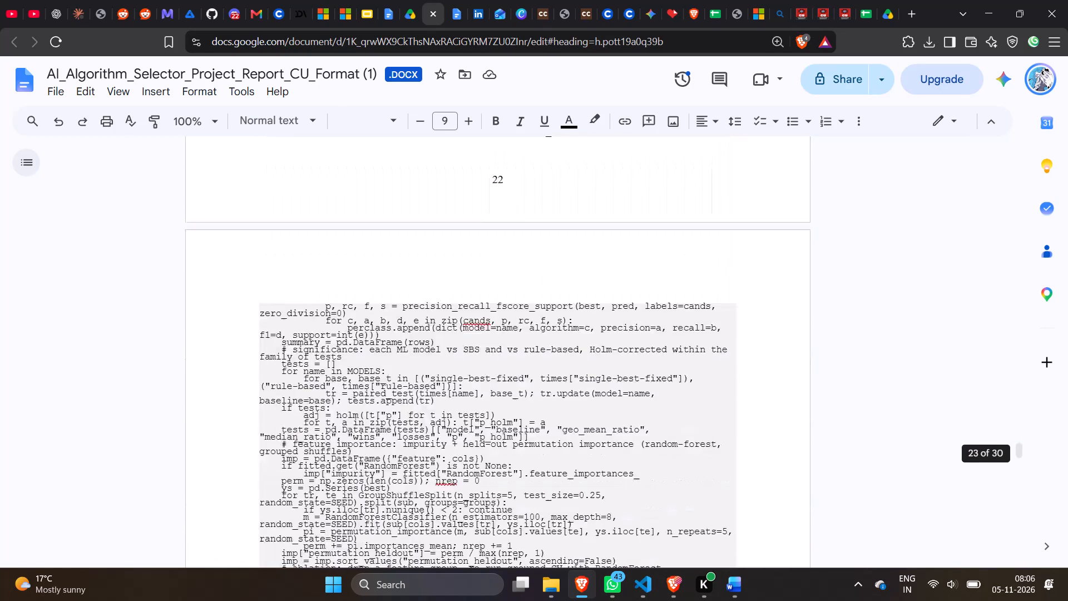
pyautogui.scroll(-20, 511, 472)
pyautogui.scroll(-7, 511, 472)
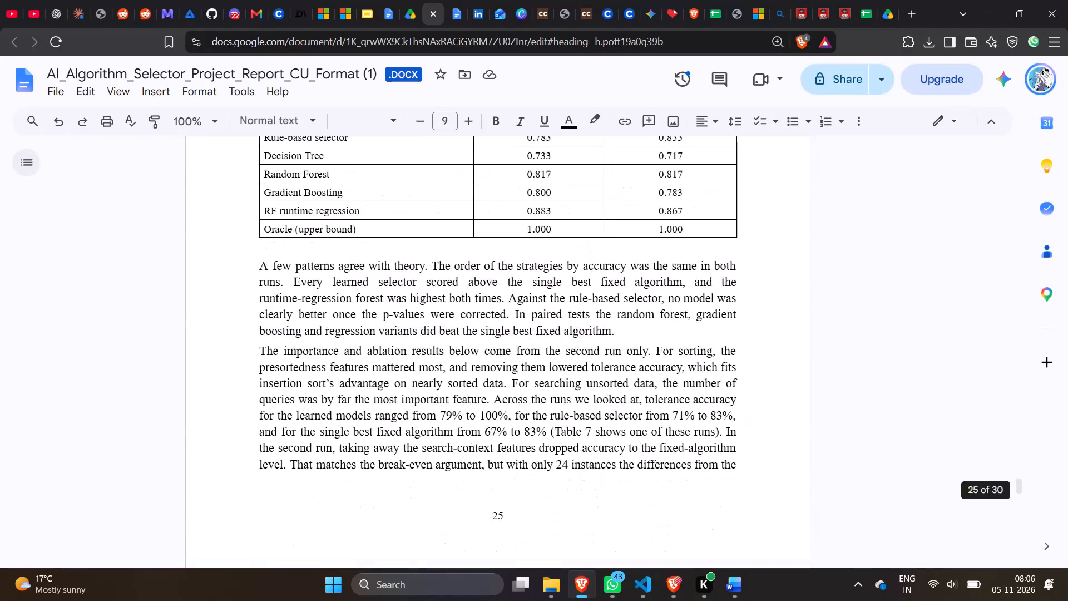
pyautogui.scroll(-9, 511, 472)
pyautogui.scroll(3, 511, 472)
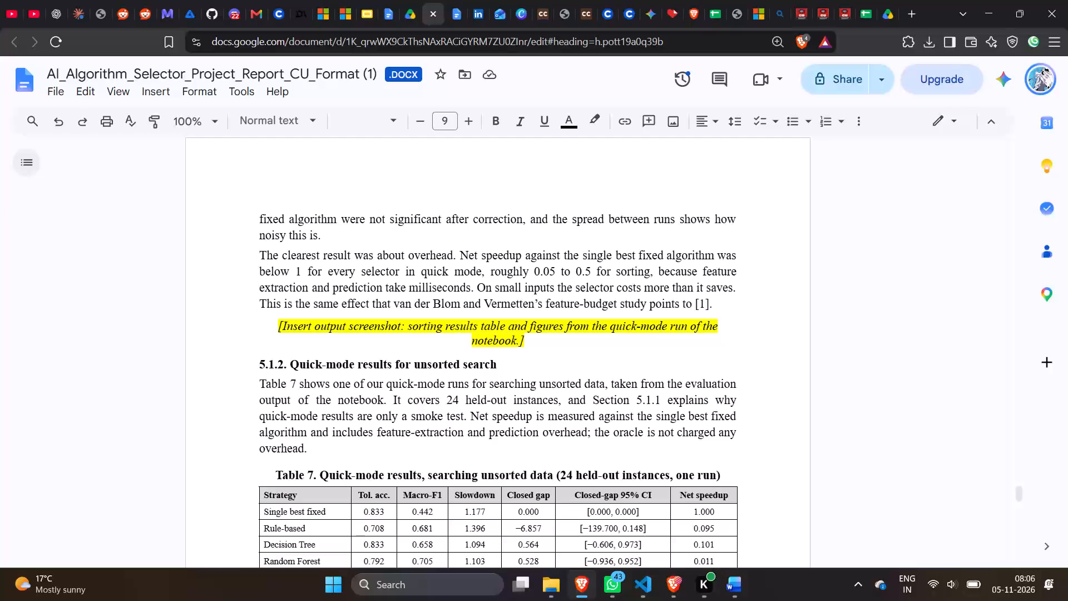
# Recheck the report from the Section 4.4.8 results display code to the sorting output screenshot placeholder above Section 5.1.2.
pyautogui.scroll(11, 511, 472)
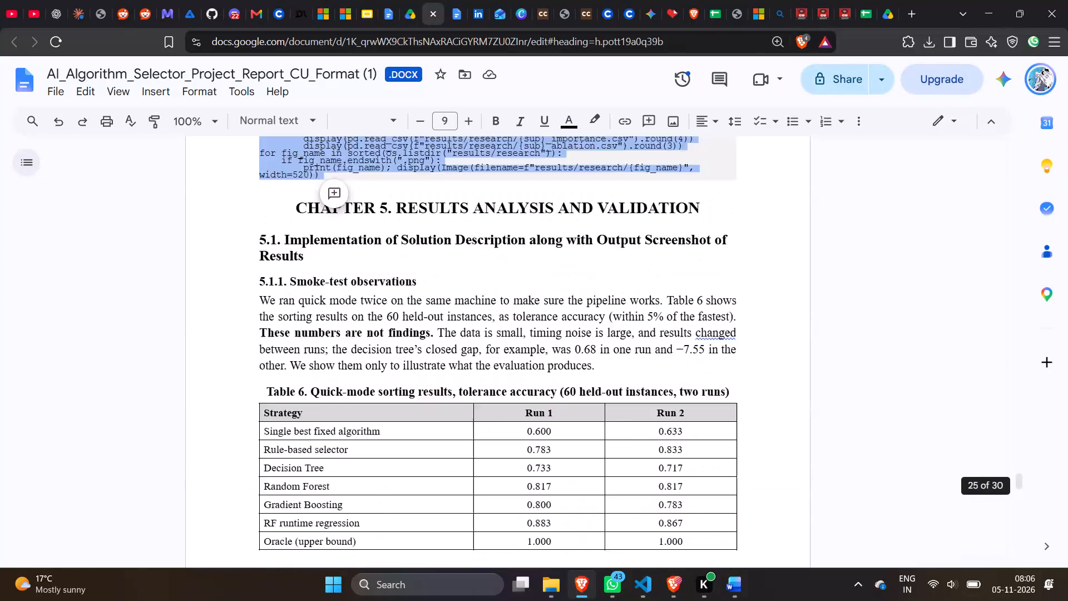
pyautogui.scroll(5, 511, 472)
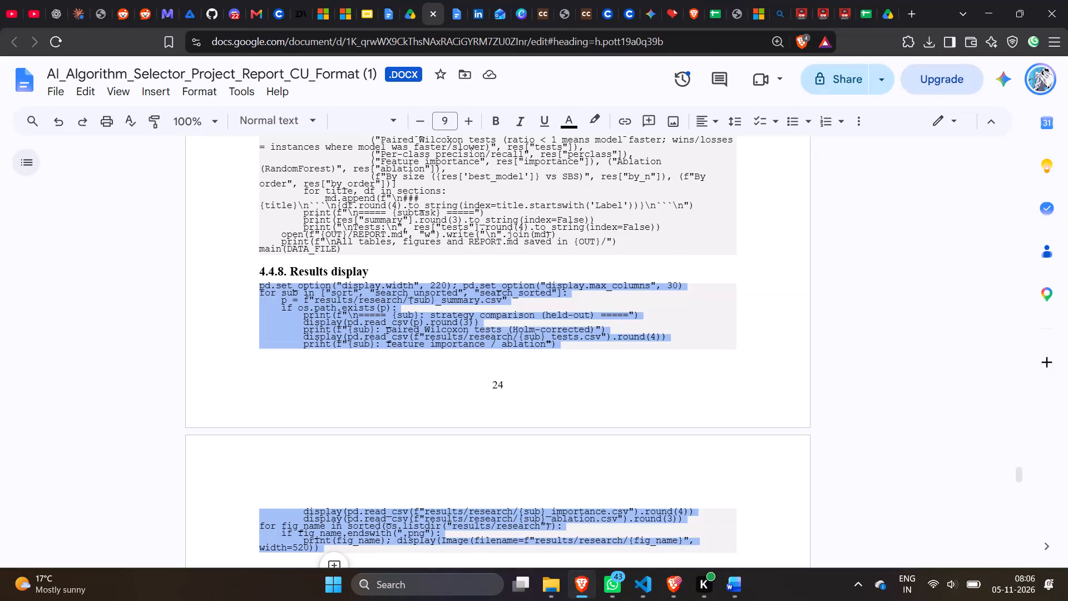
pyautogui.scroll(-10, 667, 268)
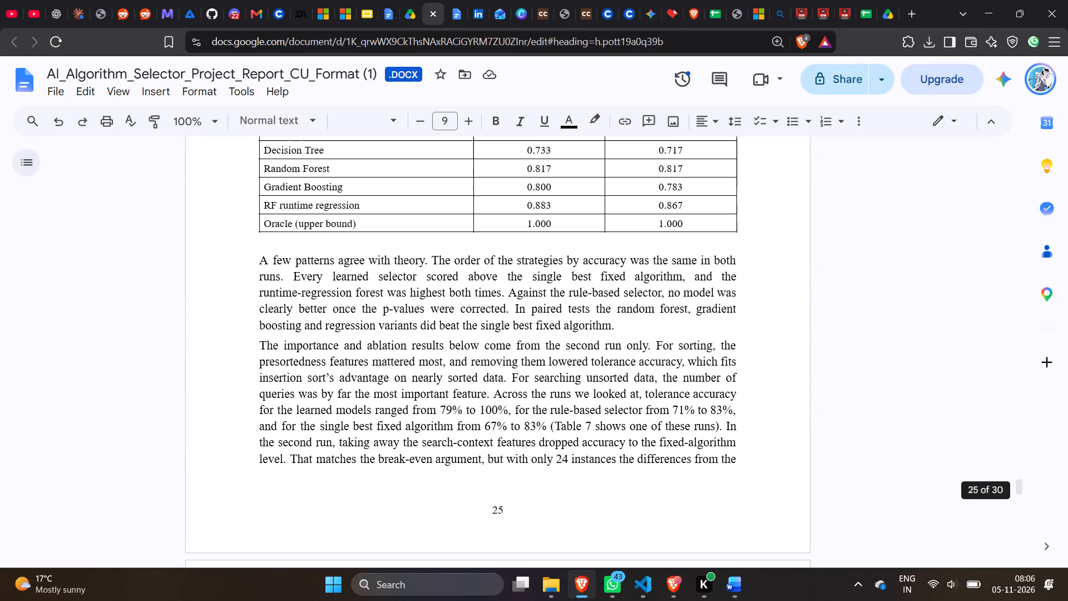
pyautogui.scroll(-5, 667, 268)
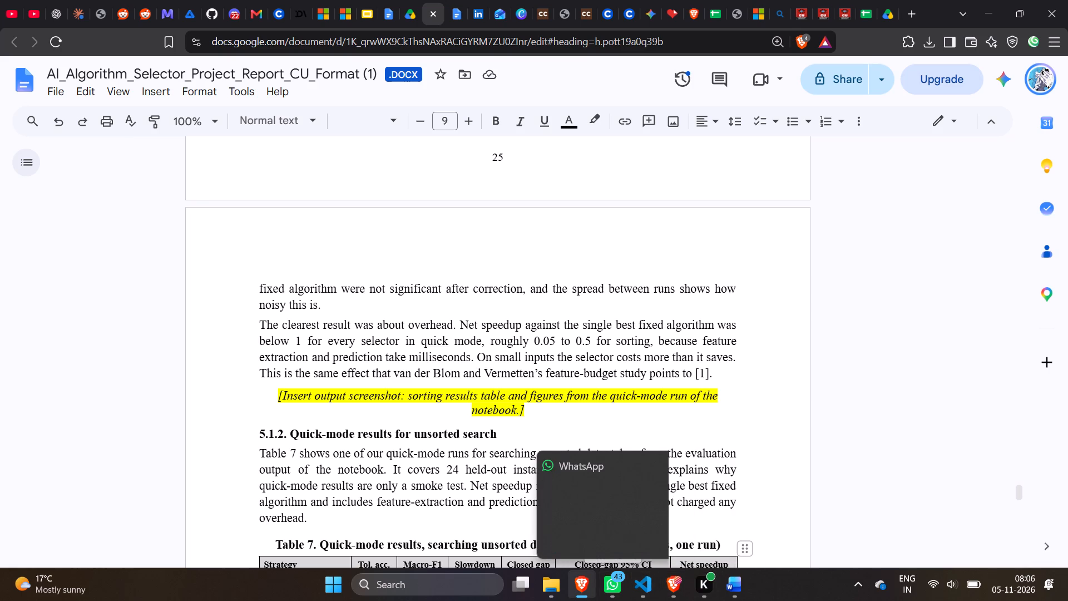
# Switch to Visual Studio Code and look through the search_unsorted accuracy and by-size charts in the AI_Algorithm_Selector_Test.ipynb output.
pyautogui.click(636, 589)
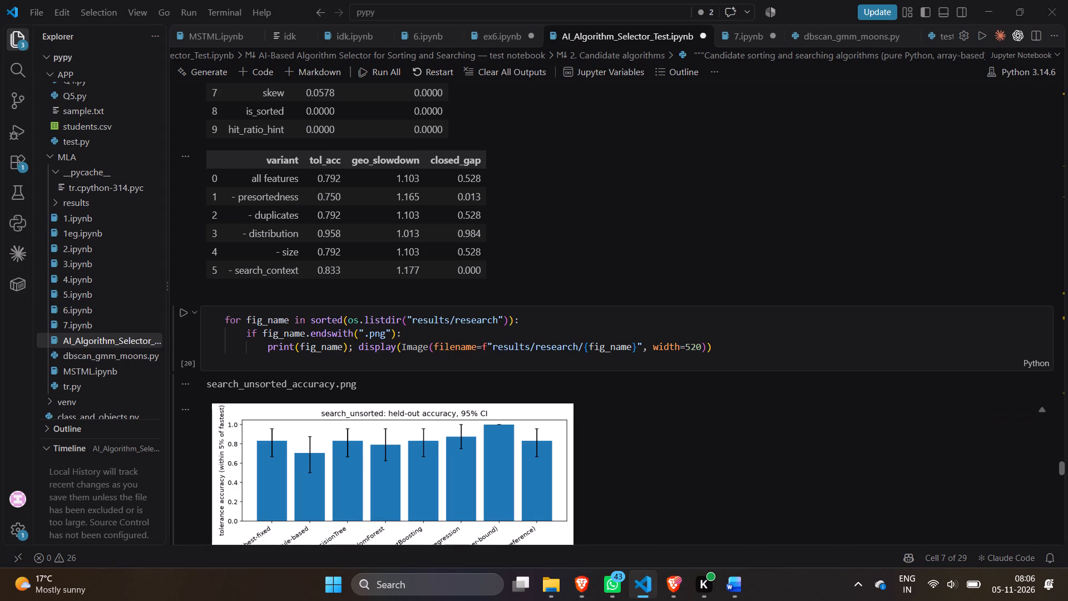
pyautogui.scroll(-6, 688, 398)
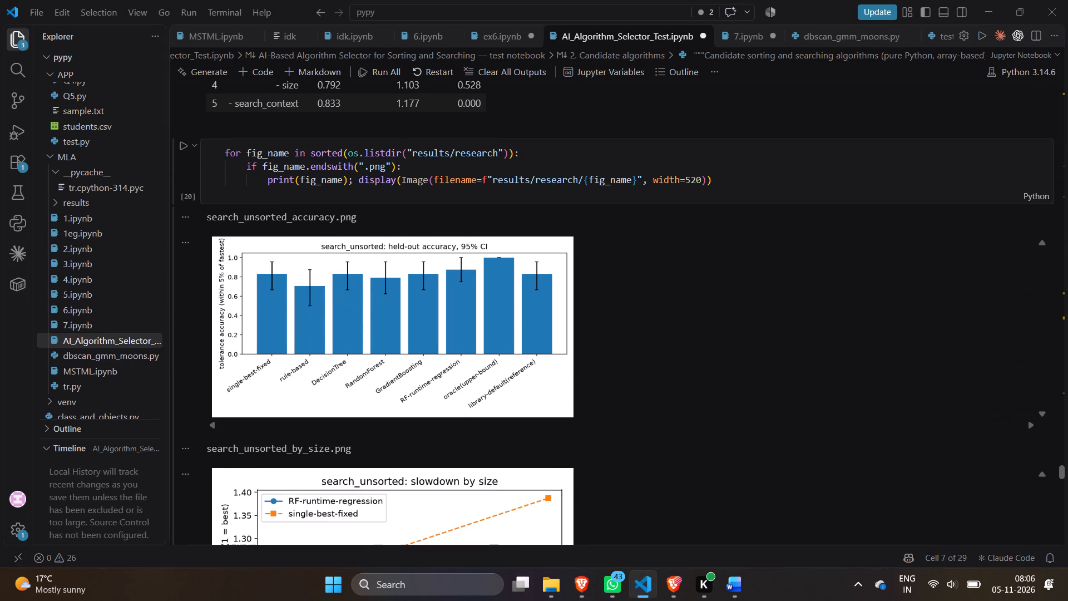
pyautogui.scroll(-3, 688, 398)
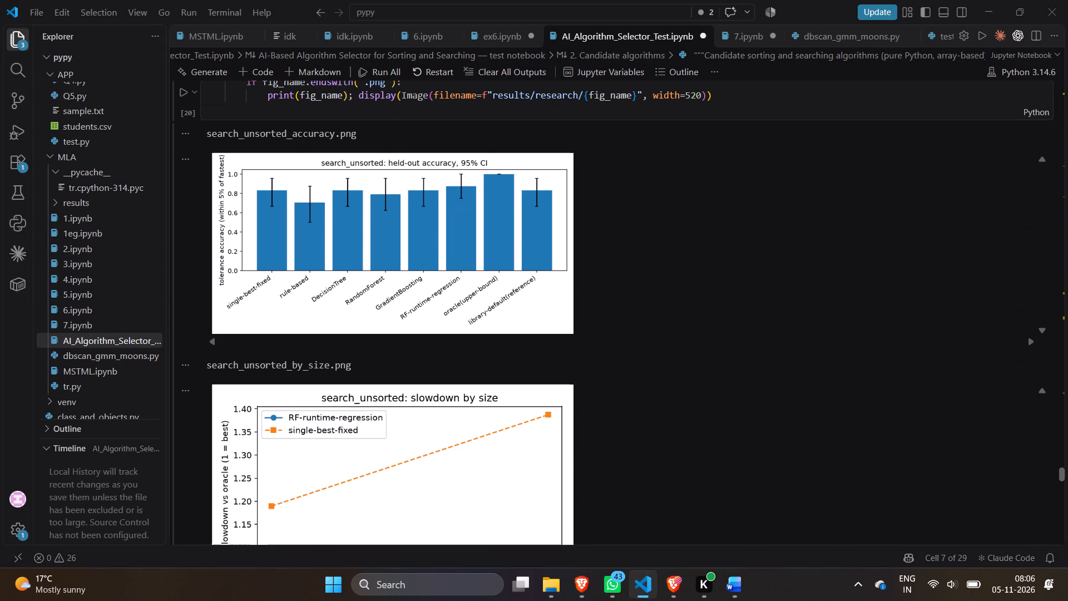
pyautogui.scroll(-1, 688, 398)
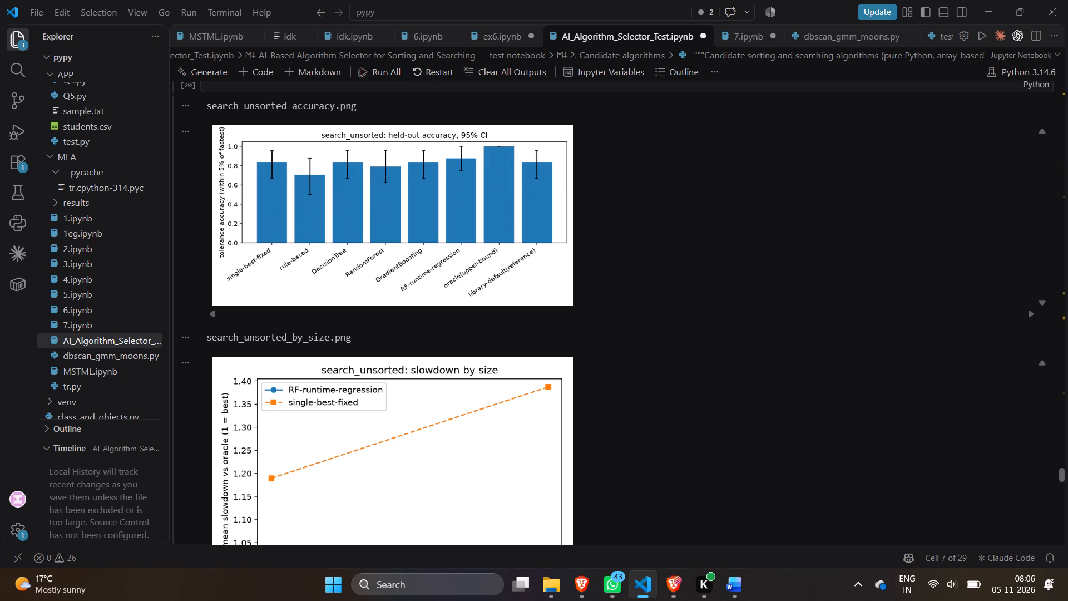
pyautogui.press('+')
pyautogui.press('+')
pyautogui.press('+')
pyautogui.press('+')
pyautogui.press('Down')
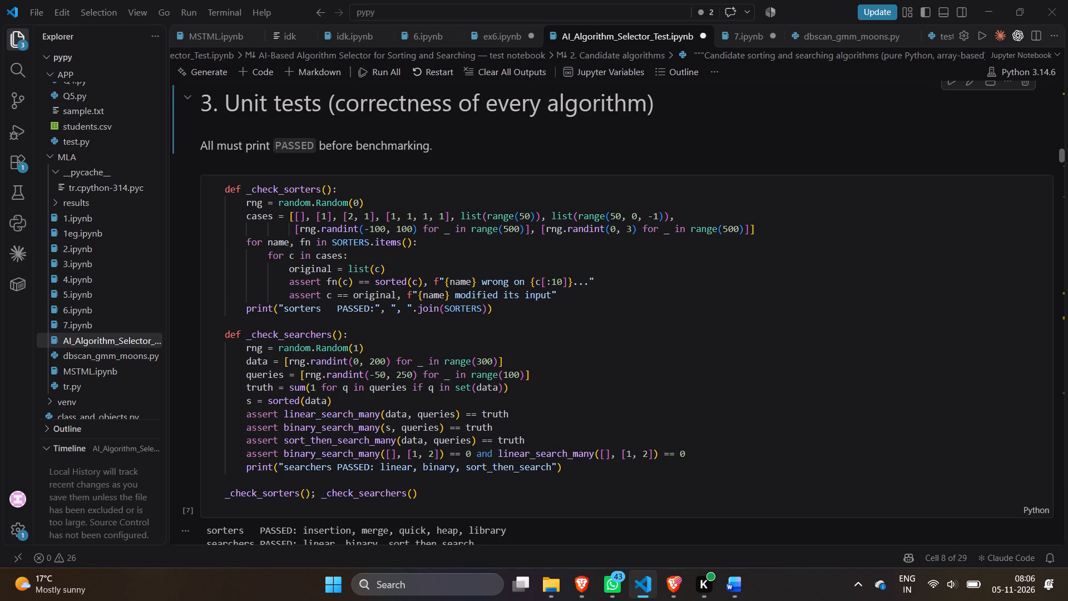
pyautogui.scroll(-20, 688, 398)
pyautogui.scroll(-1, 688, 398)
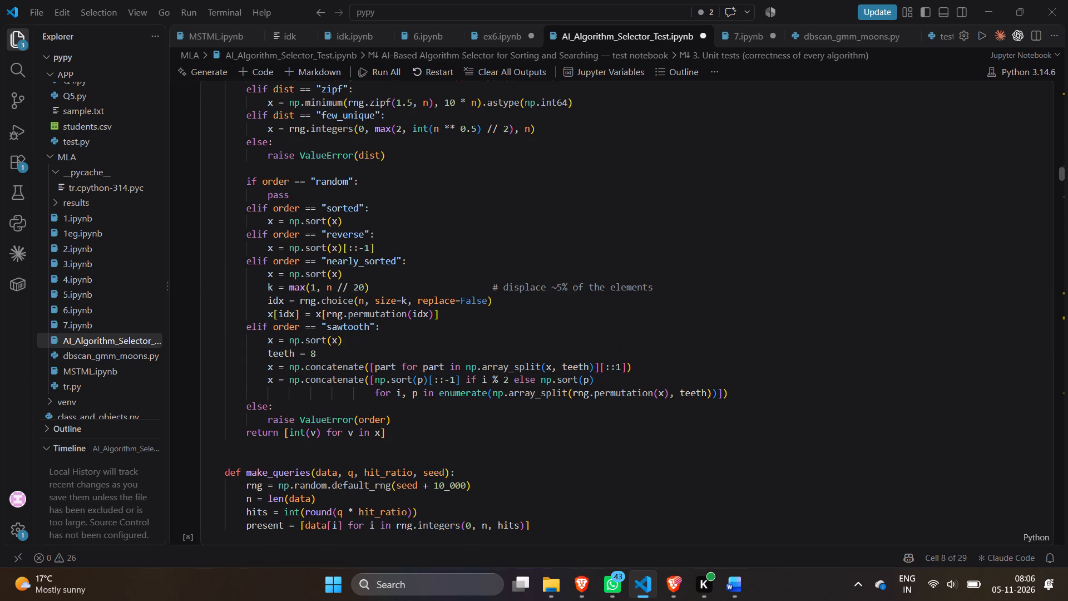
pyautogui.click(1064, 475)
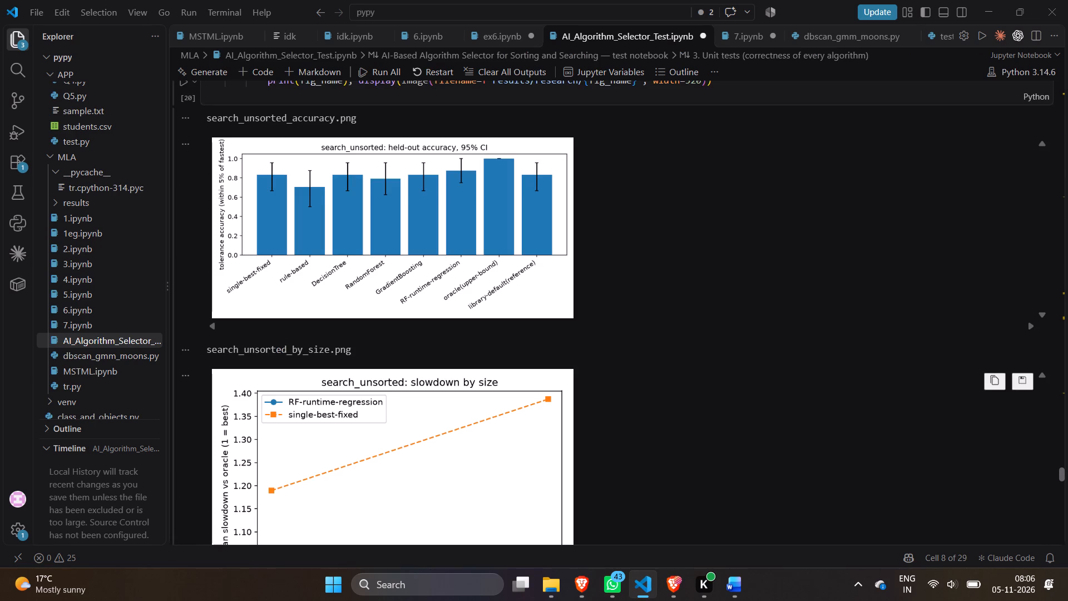
# Zoom VS Code out one level and examine the notebook's output figures from search_unsorted_accuracy.png down to Section 10.
pyautogui.hotkey('ctrl', '-')
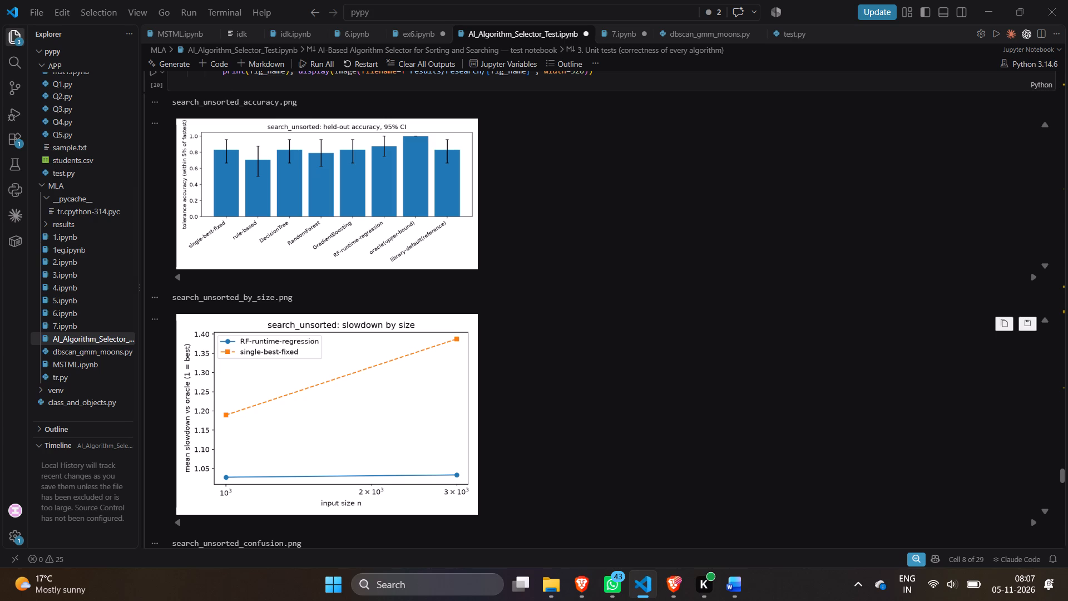
pyautogui.scroll(-4, 573, 344)
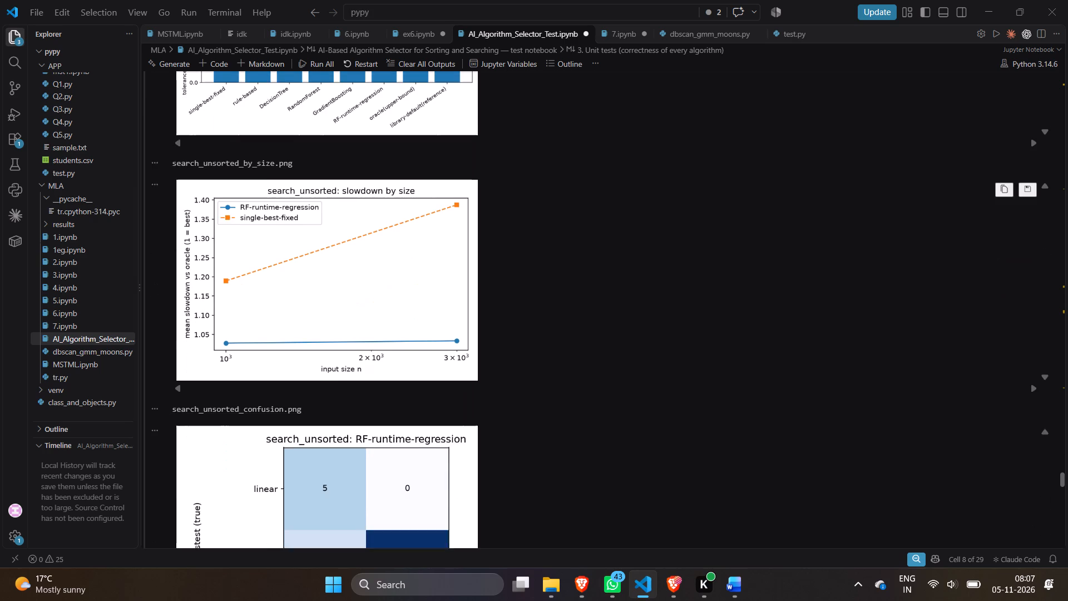
pyautogui.scroll(-12, 573, 344)
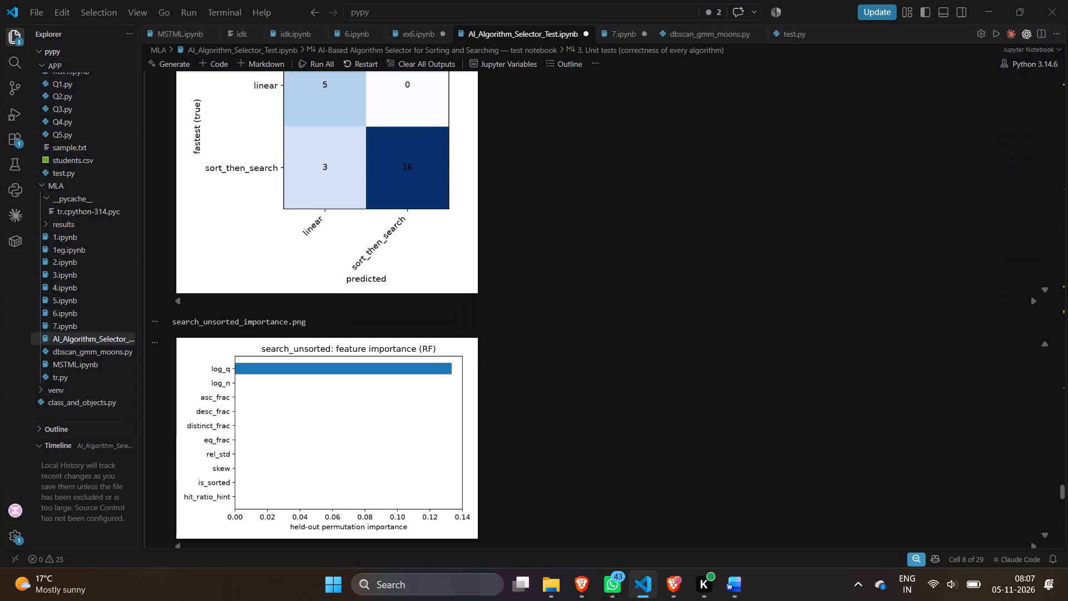
pyautogui.scroll(-16, 573, 334)
pyautogui.scroll(-19, 573, 328)
pyautogui.scroll(-4, 573, 329)
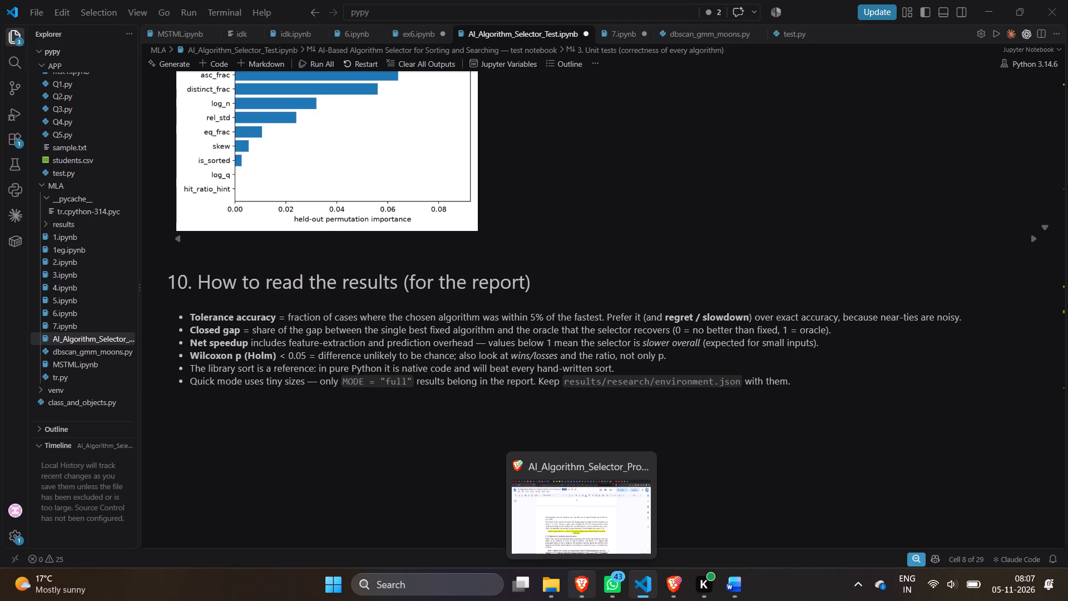
# Return to the report and review Section 5.1.2 with Table 7 and the sorting and searching screenshot placeholders around it.
pyautogui.click(612, 528)
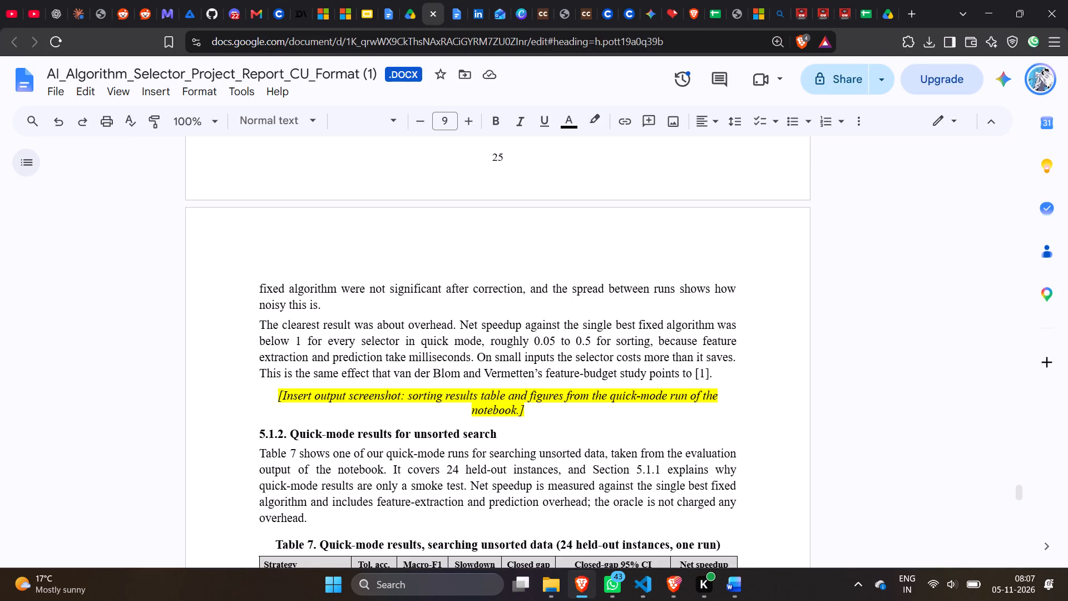
pyautogui.scroll(-11, 595, 403)
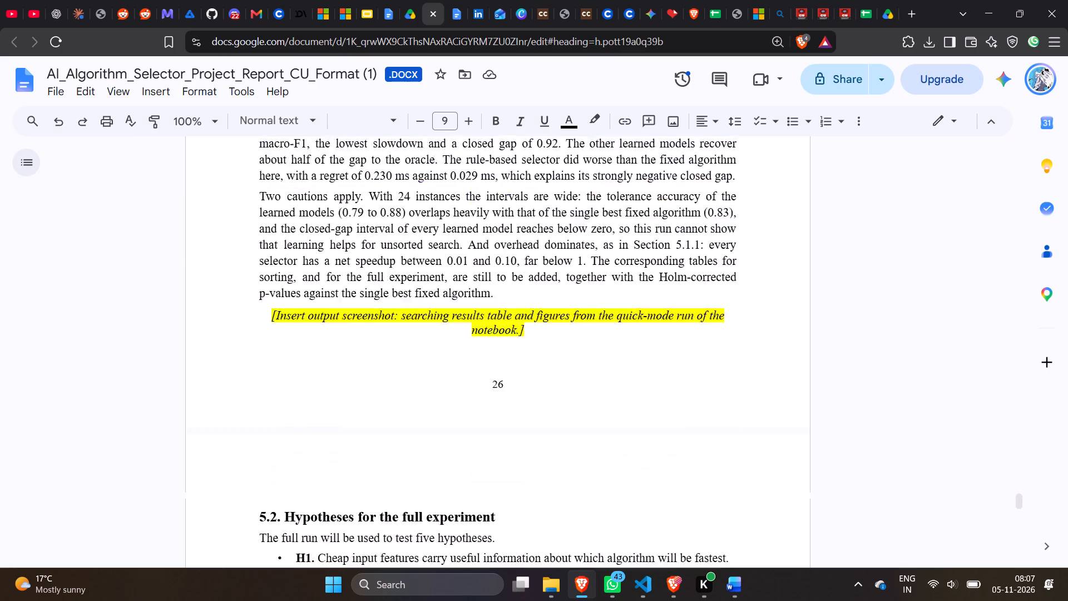
pyautogui.scroll(2, 595, 403)
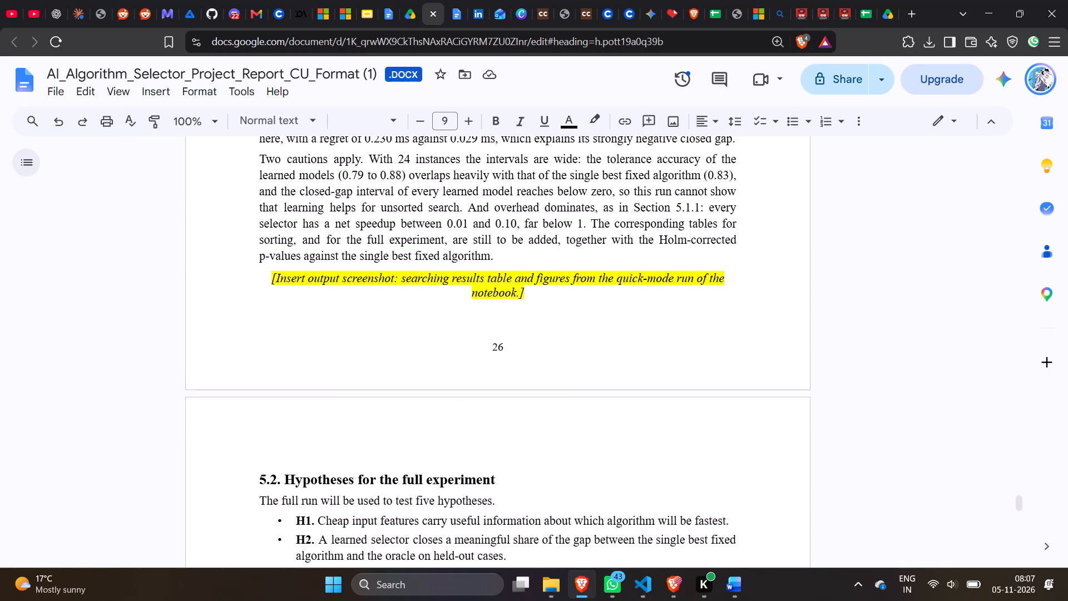
pyautogui.scroll(4, 595, 403)
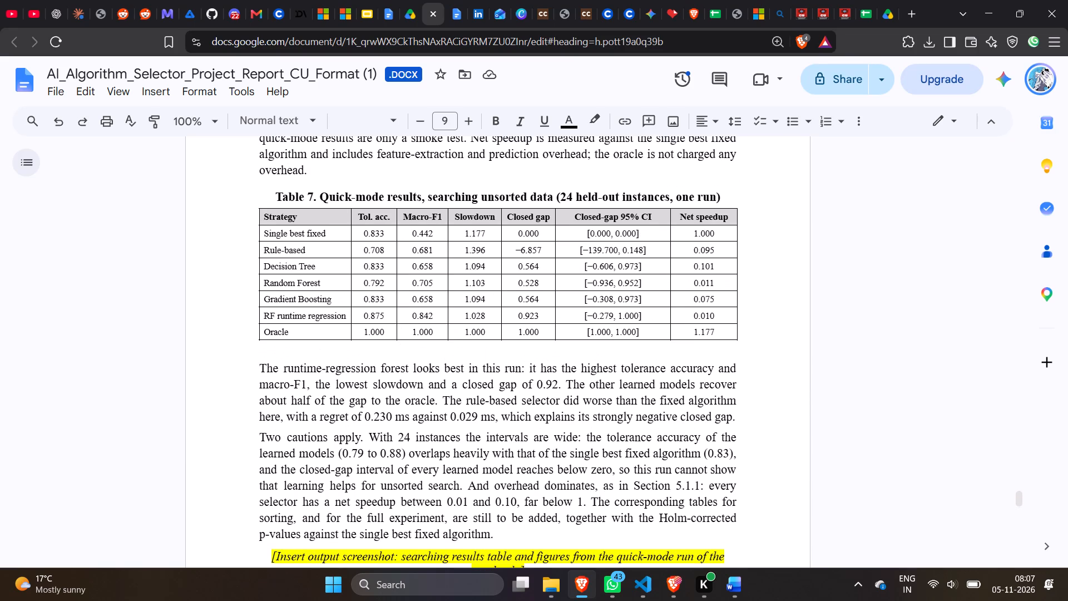
pyautogui.scroll(-1, 595, 403)
pyautogui.scroll(2, 595, 403)
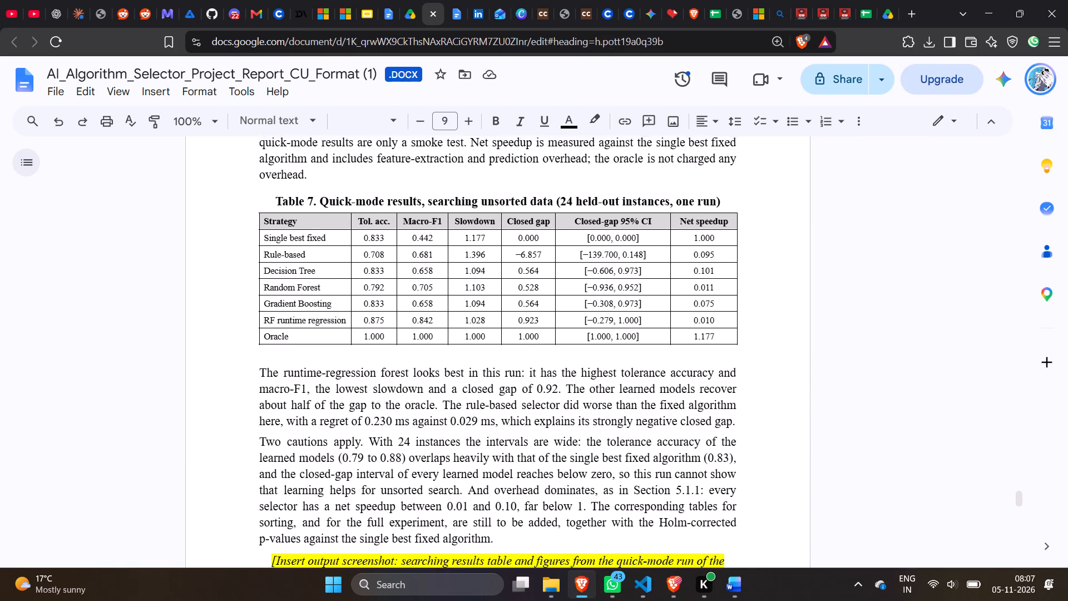
pyautogui.scroll(1, 595, 403)
pyautogui.scroll(-3, 595, 403)
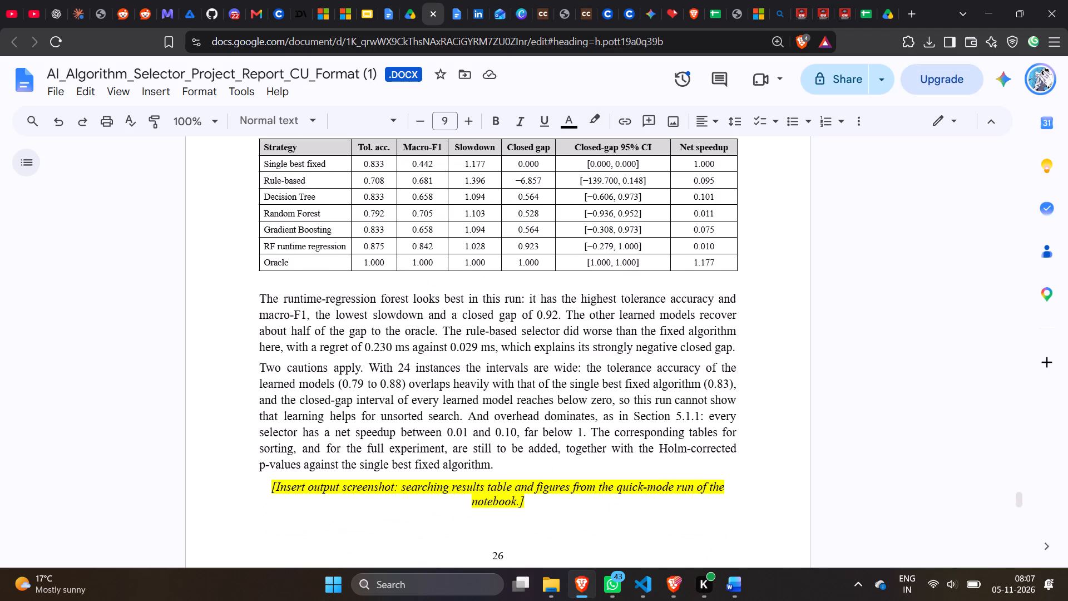
pyautogui.scroll(-6, 595, 403)
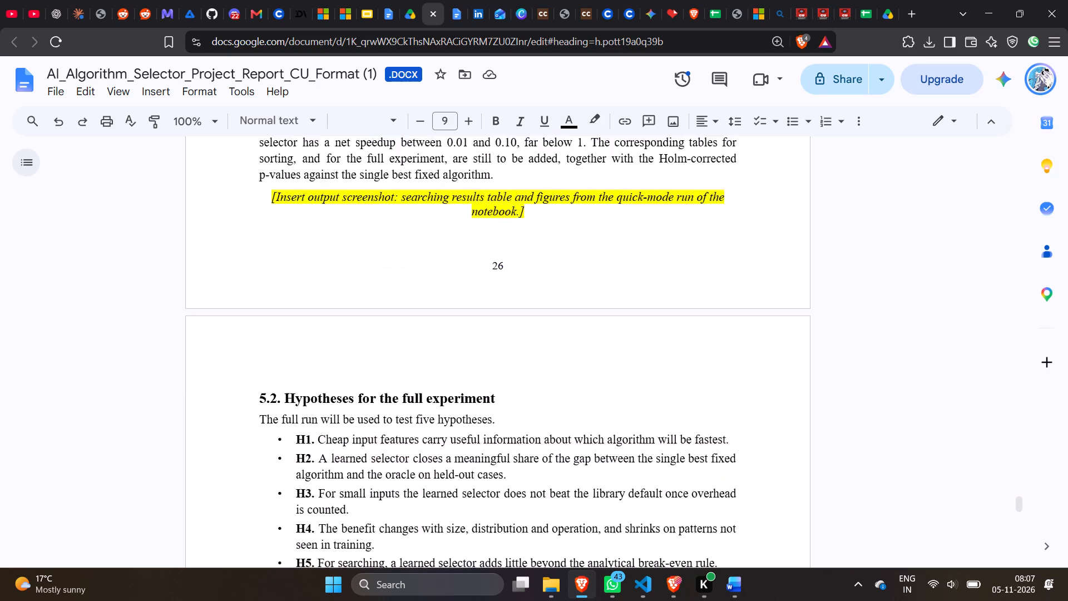
pyautogui.scroll(5, 595, 403)
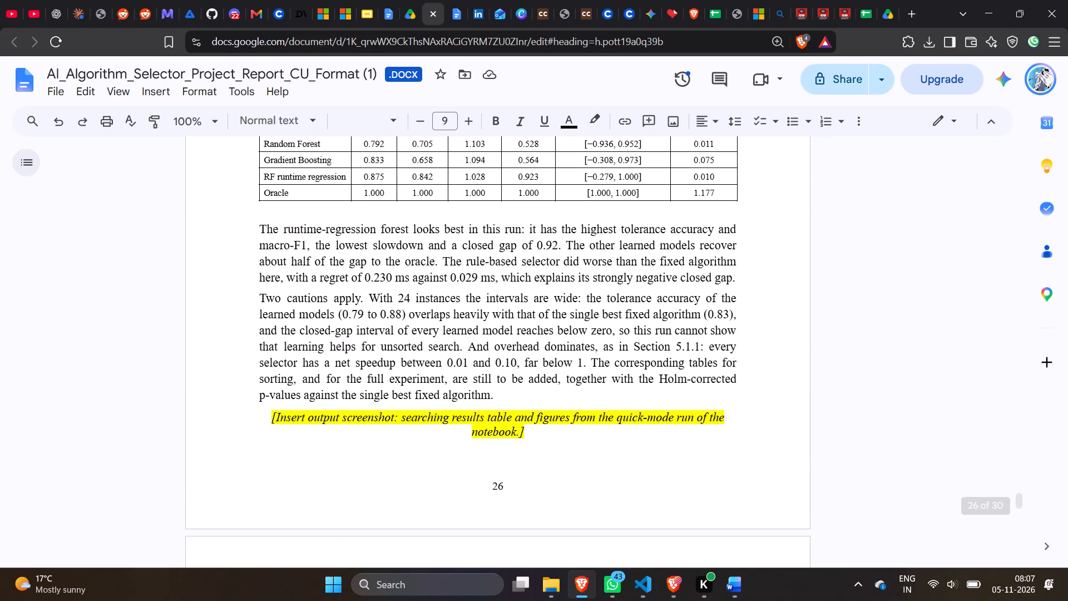
pyautogui.scroll(8, 595, 403)
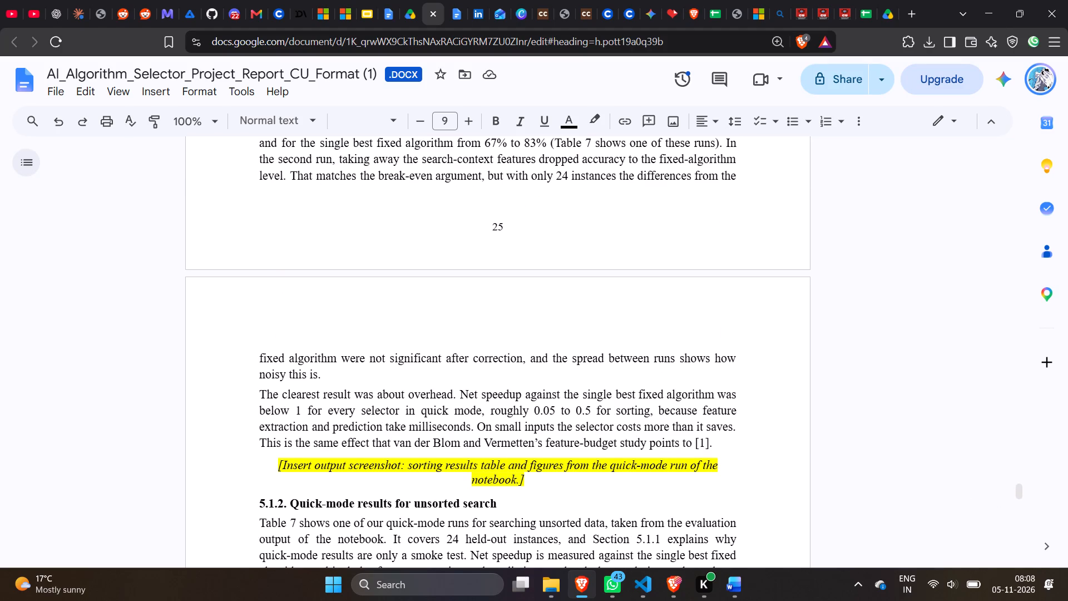
pyautogui.scroll(-3, 593, 405)
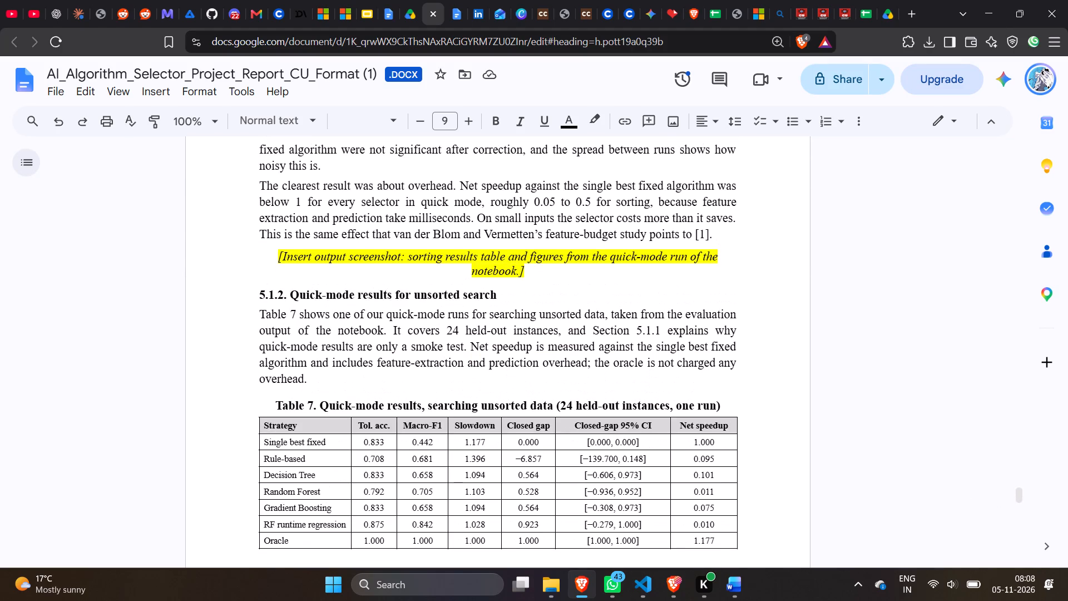
pyautogui.scroll(-4, 593, 405)
pyautogui.scroll(2, 593, 405)
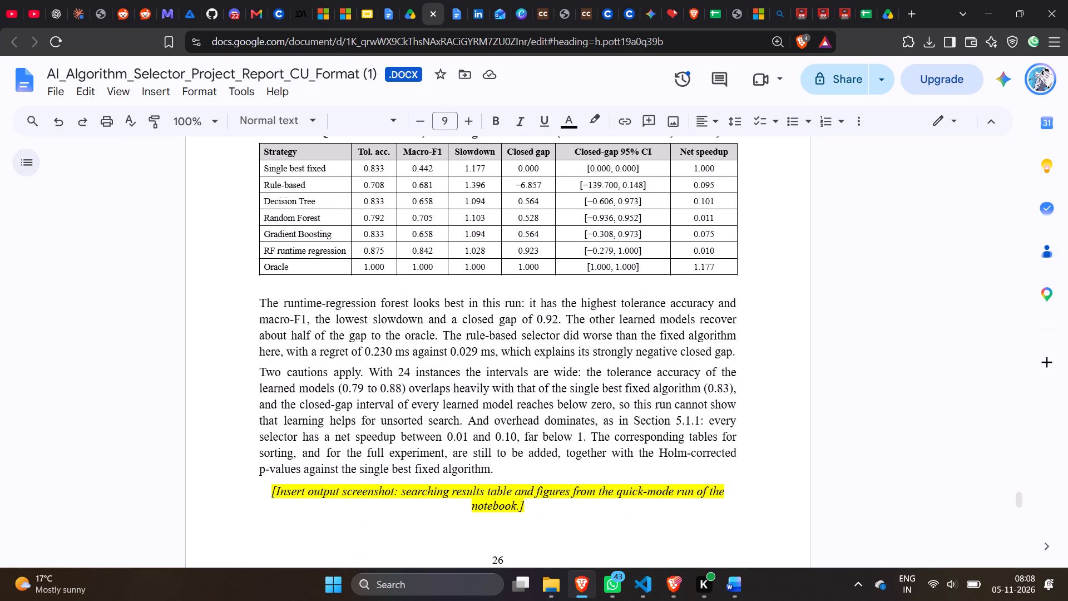
pyautogui.scroll(1, 593, 405)
pyautogui.scroll(-3, 593, 405)
pyautogui.scroll(3, 593, 405)
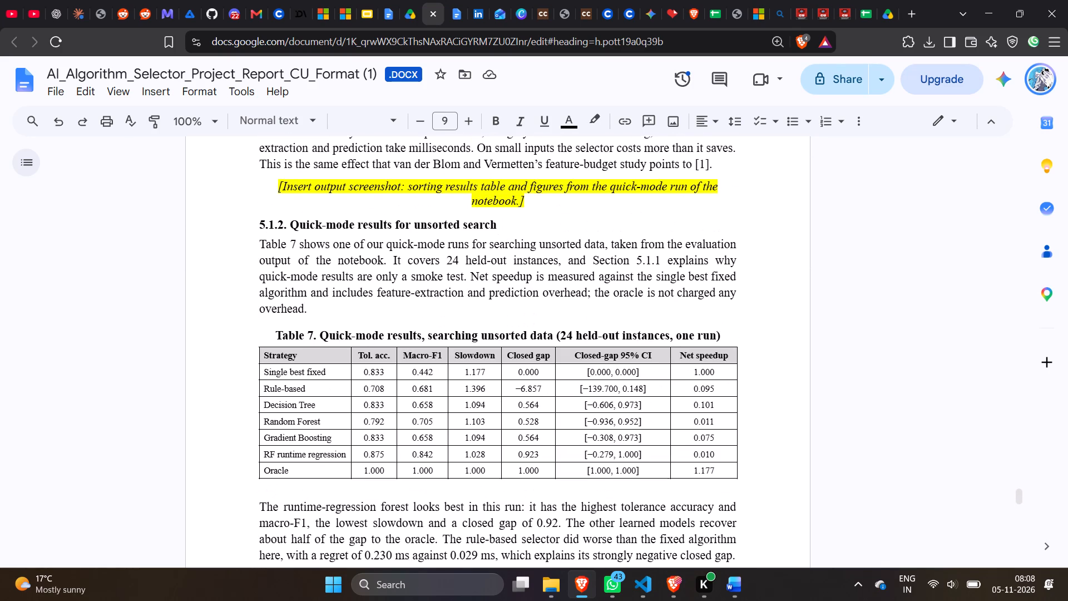
pyautogui.scroll(-3, 593, 405)
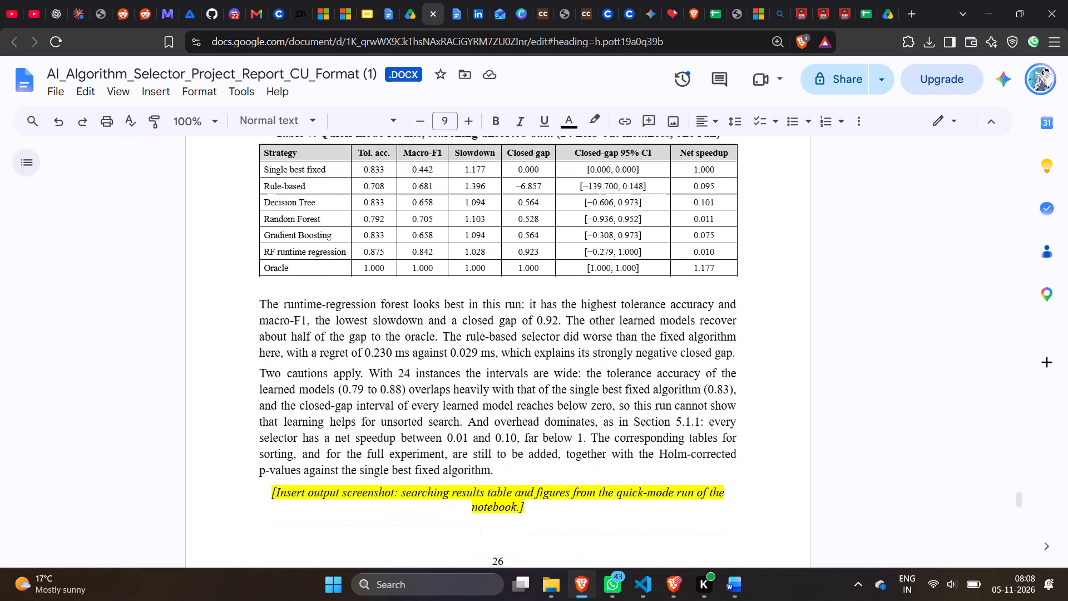
pyautogui.scroll(3, 593, 405)
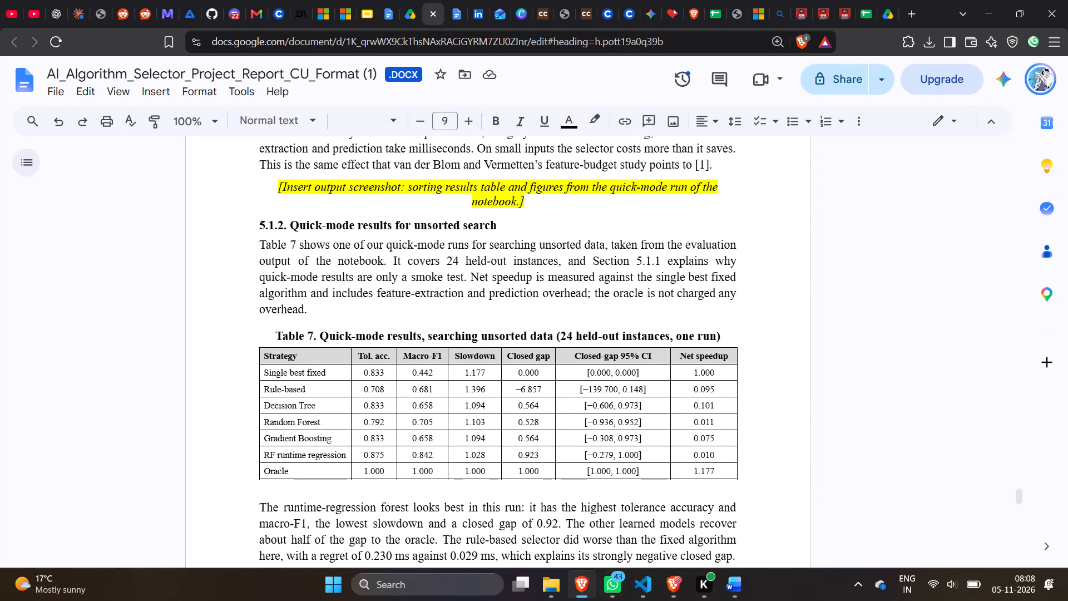
# Switch to VS Code and look back through the notebook's output figures from sort_importance.png up to search_unsorted_importance.png.
pyautogui.click(633, 593)
pyautogui.scroll(9, 526, 321)
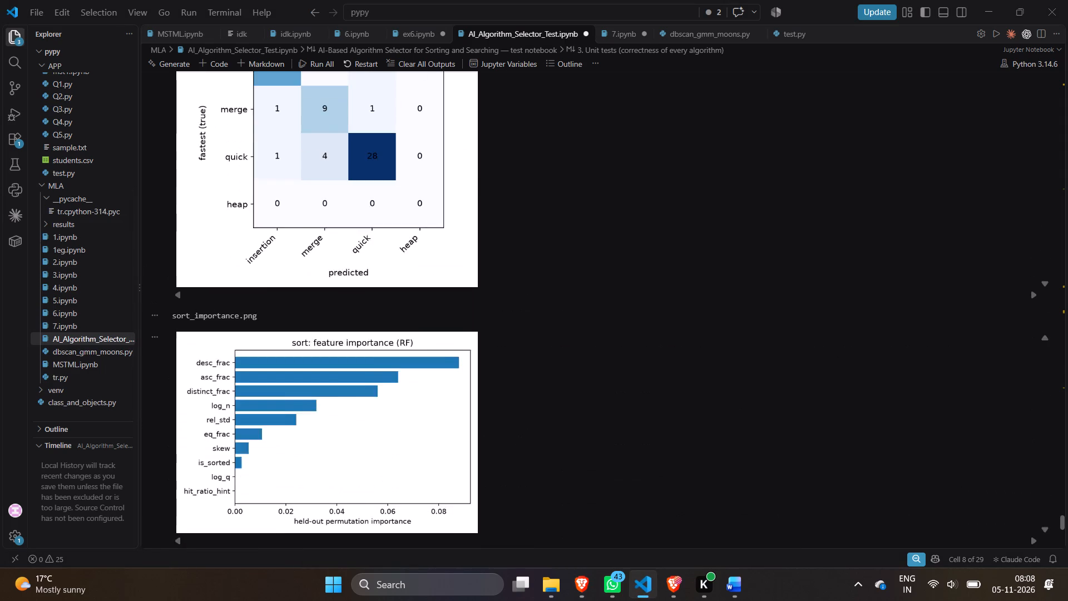
pyautogui.scroll(17, 526, 321)
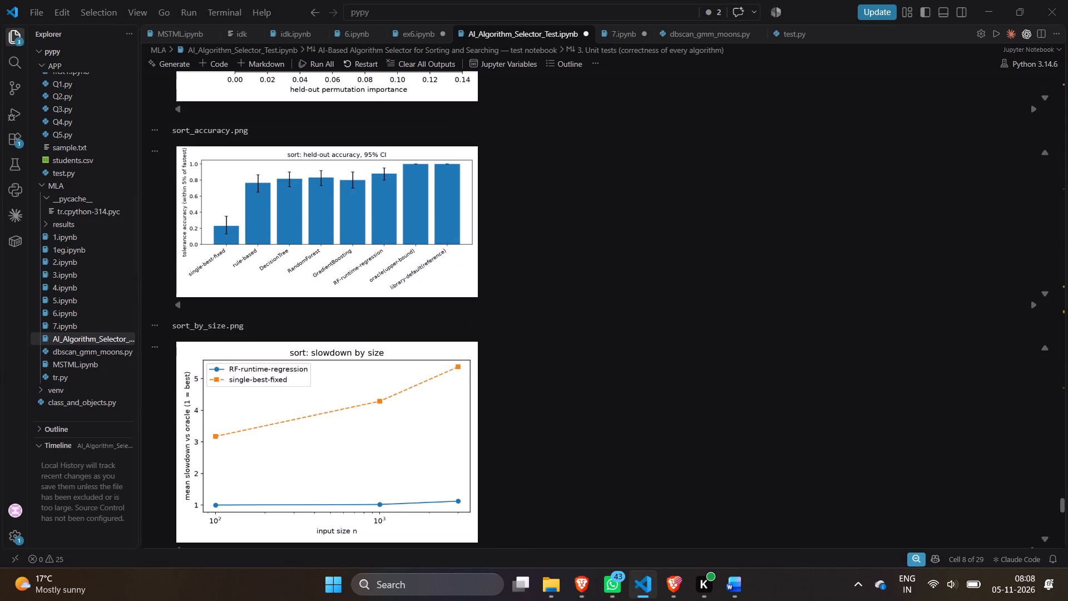
pyautogui.scroll(11, 526, 321)
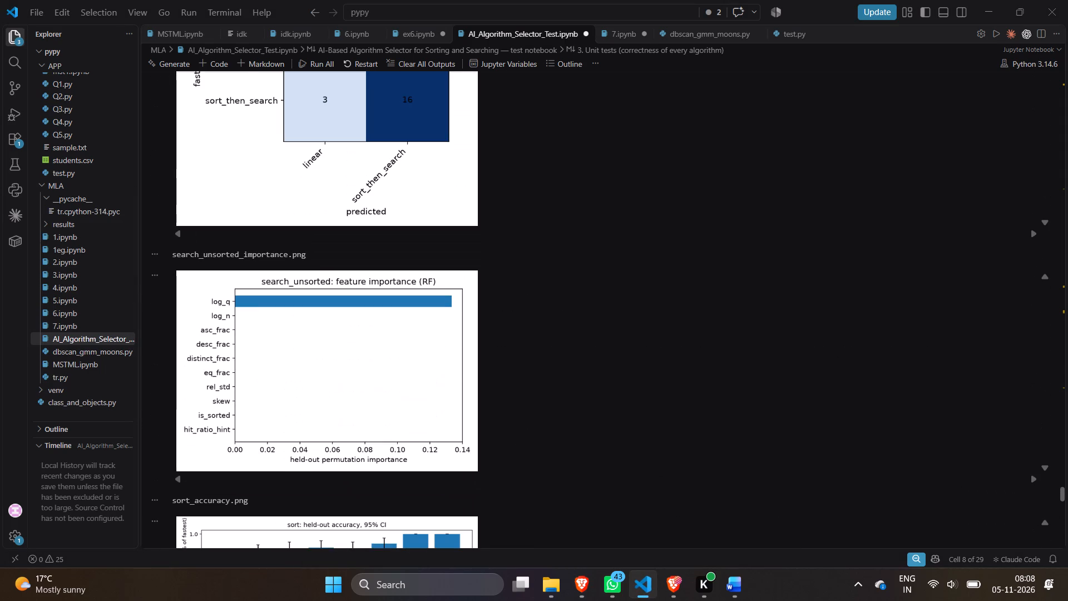
# Take a screenshot of the notebook's sort_accuracy.png chart together with its file name.
pyautogui.scroll(-10, 526, 321)
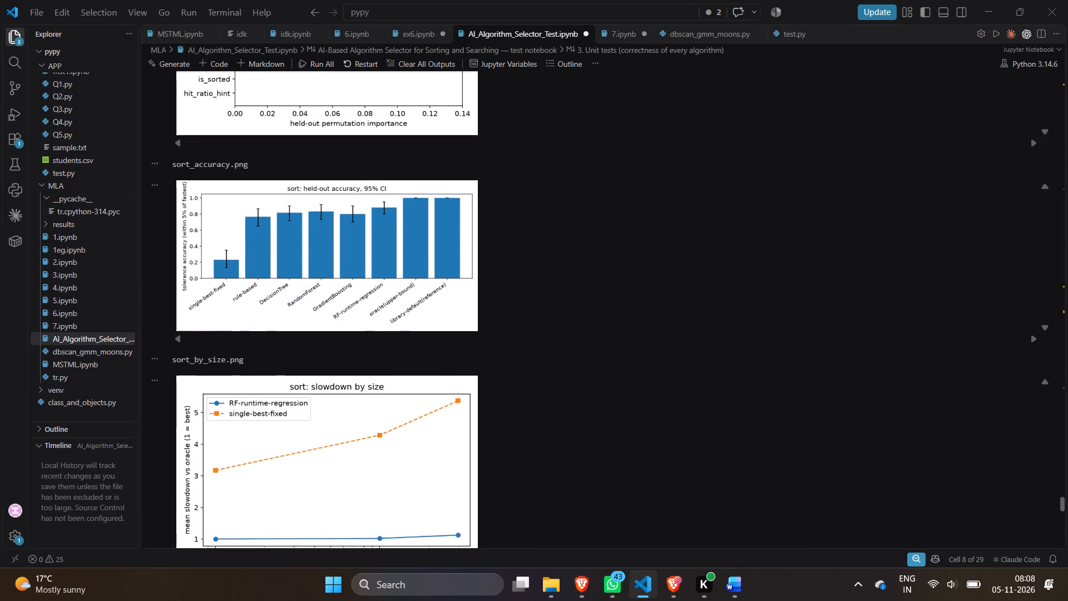
pyautogui.scroll(-2, 526, 321)
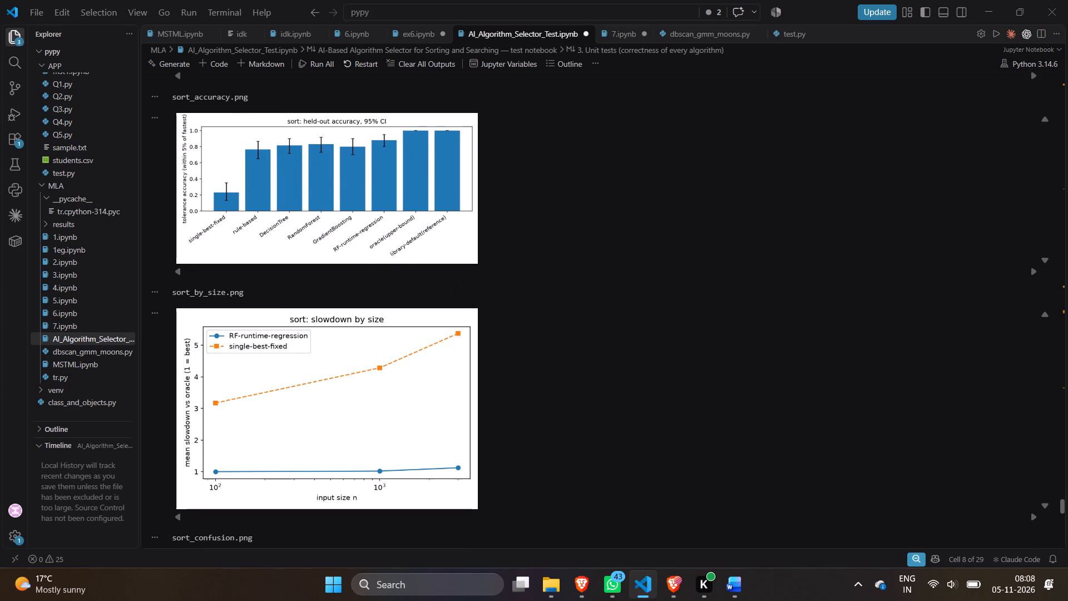
pyautogui.scroll(1, 526, 321)
pyautogui.scroll(-1, 526, 321)
pyautogui.press('Print')
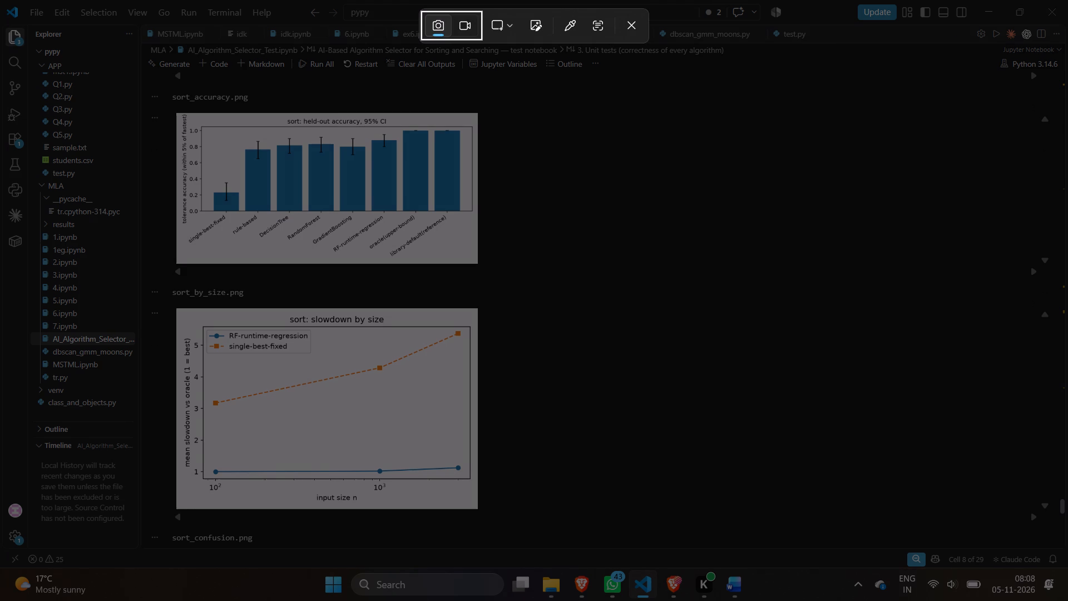
pyautogui.moveTo(168, 90); pyautogui.dragTo(195, 115)
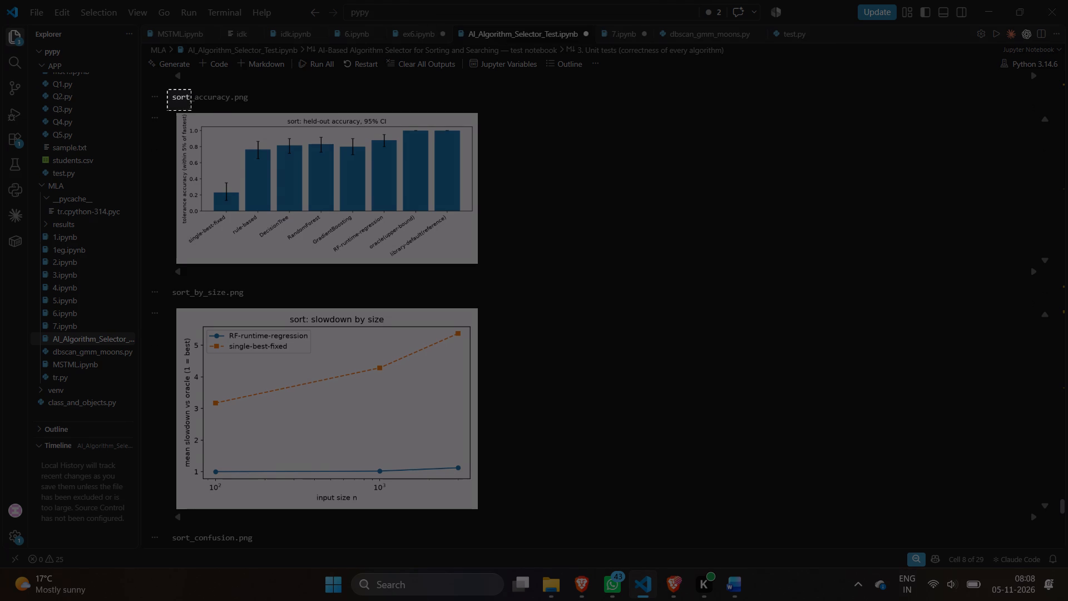
pyautogui.moveTo(195, 115); pyautogui.dragTo(471, 259)
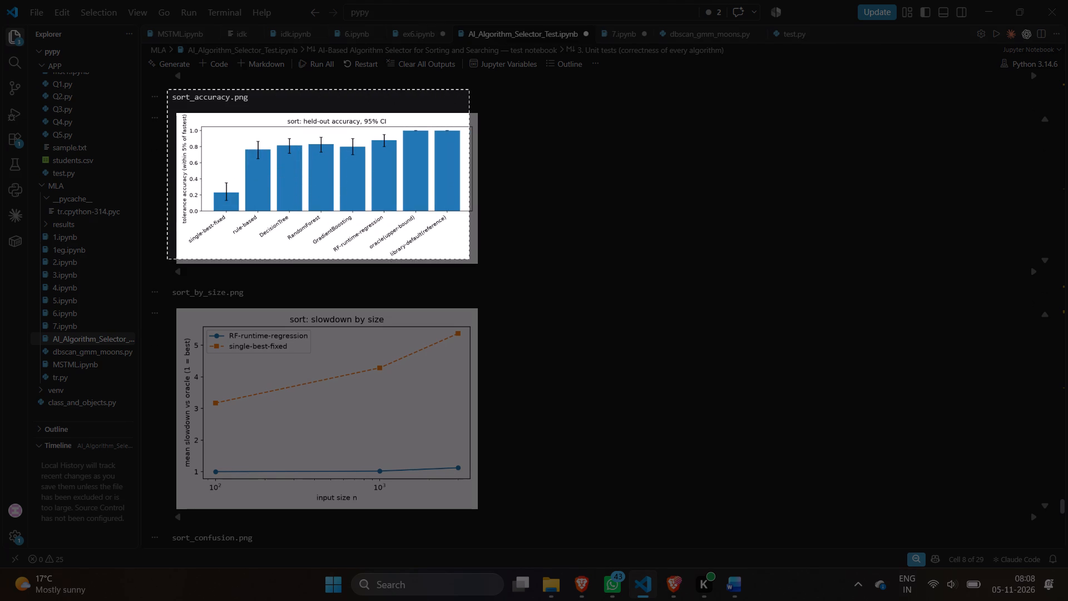
pyautogui.moveTo(471, 259); pyautogui.dragTo(490, 279)
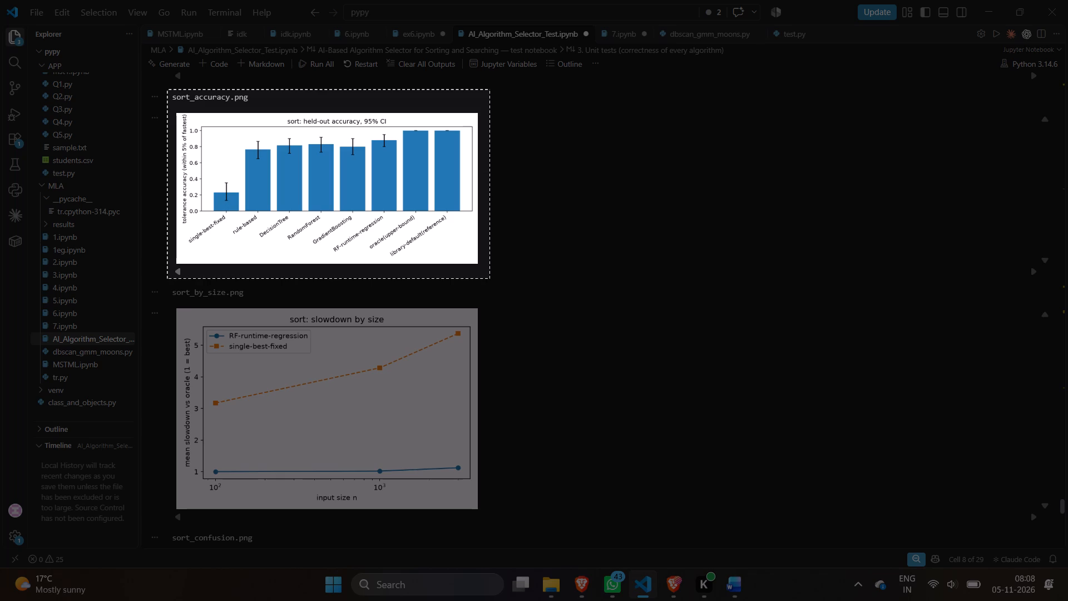
pyautogui.moveTo(490, 279); pyautogui.dragTo(484, 275)
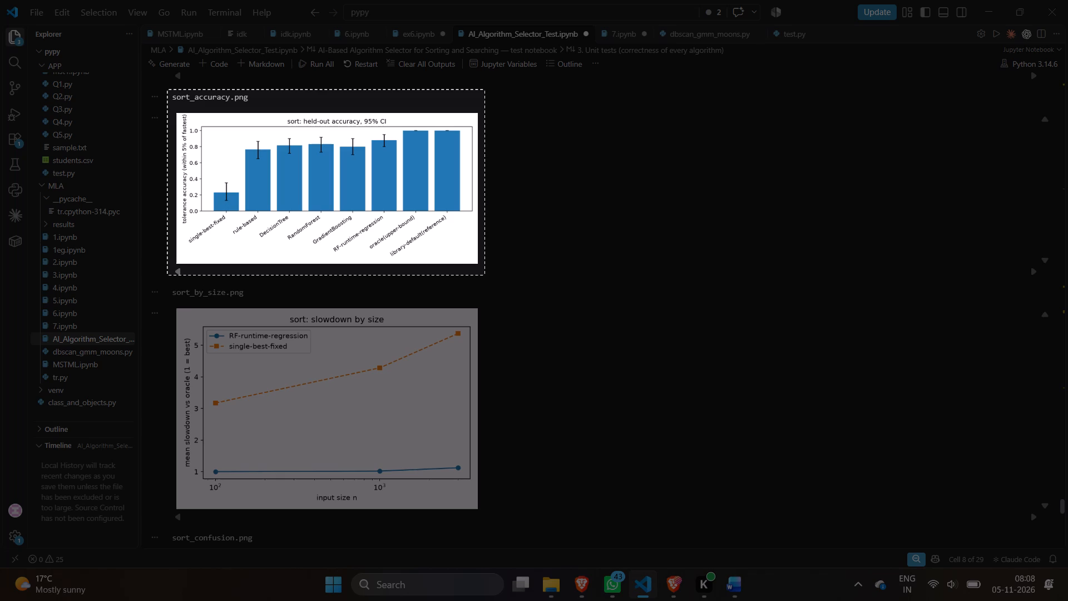
pyautogui.moveTo(484, 275); pyautogui.dragTo(486, 275)
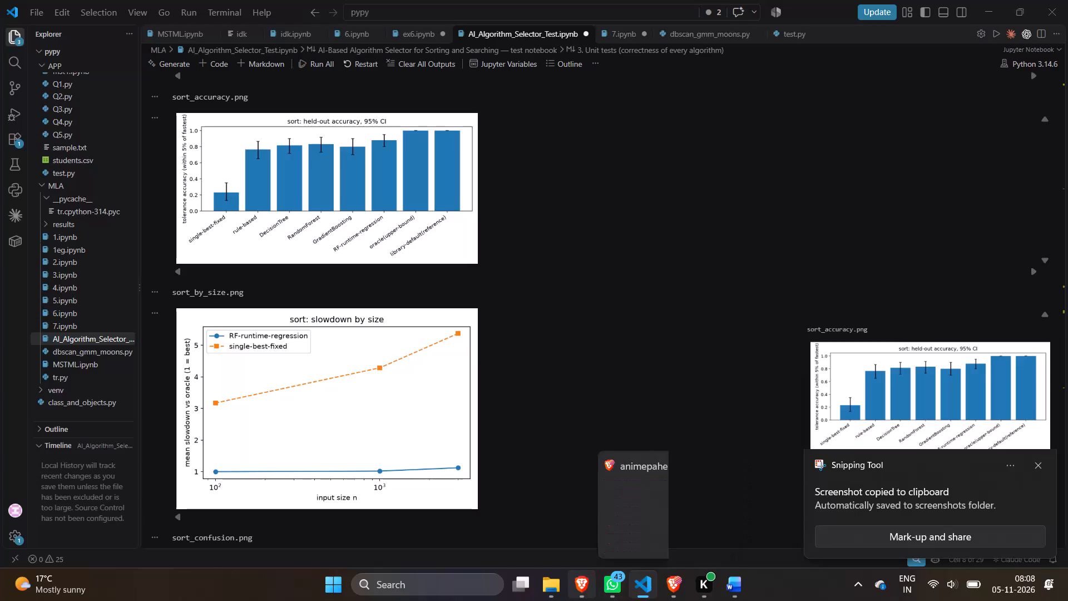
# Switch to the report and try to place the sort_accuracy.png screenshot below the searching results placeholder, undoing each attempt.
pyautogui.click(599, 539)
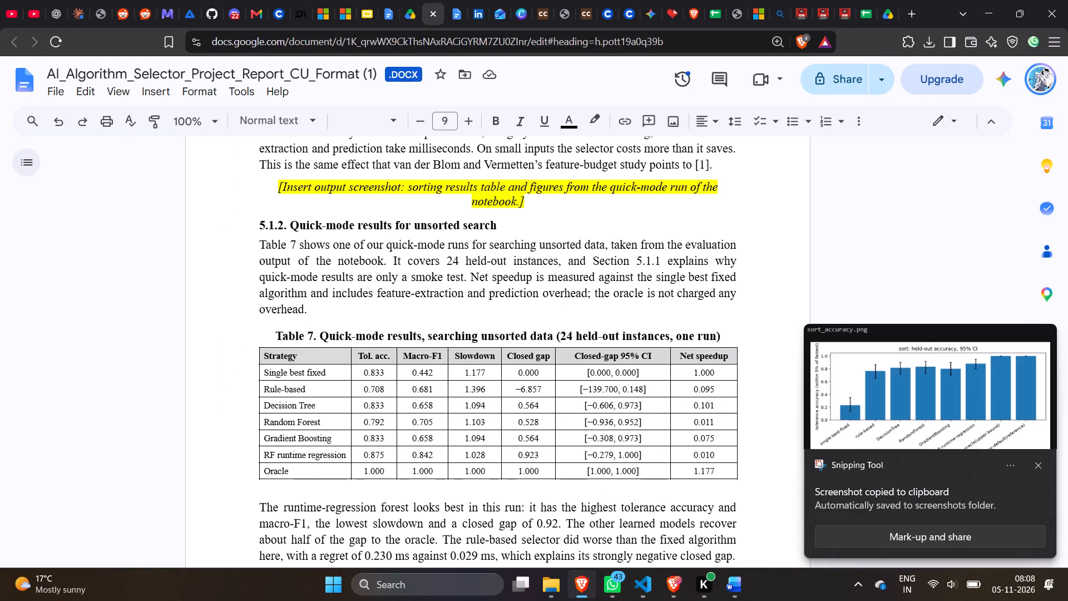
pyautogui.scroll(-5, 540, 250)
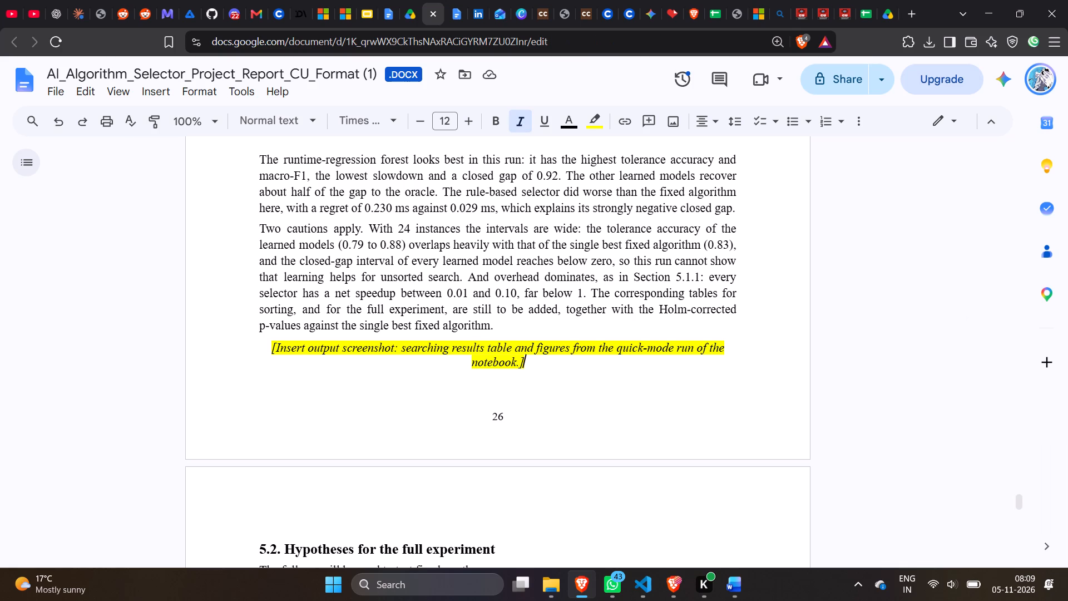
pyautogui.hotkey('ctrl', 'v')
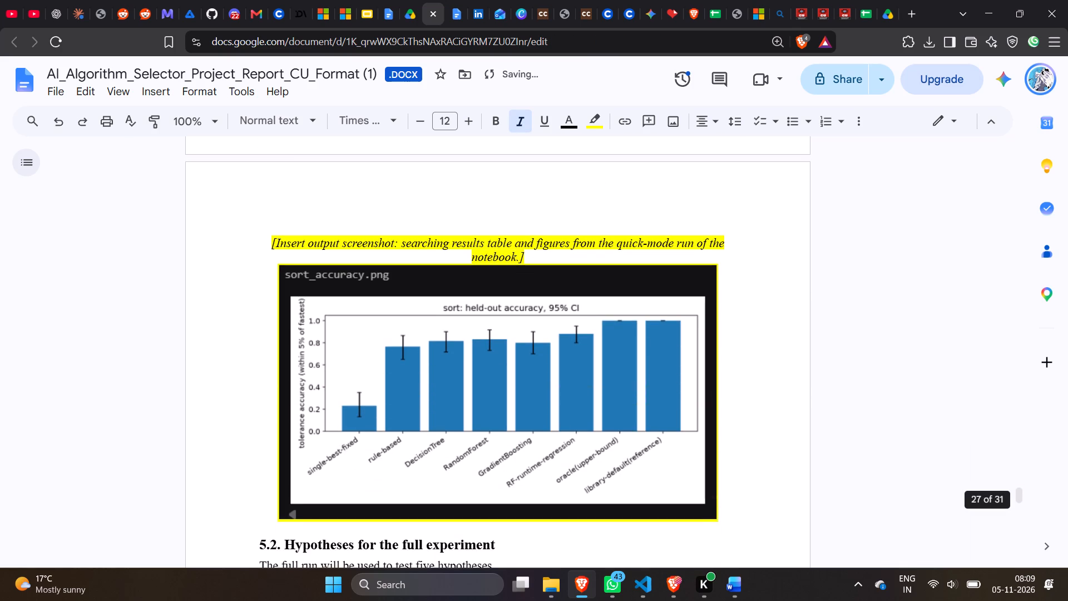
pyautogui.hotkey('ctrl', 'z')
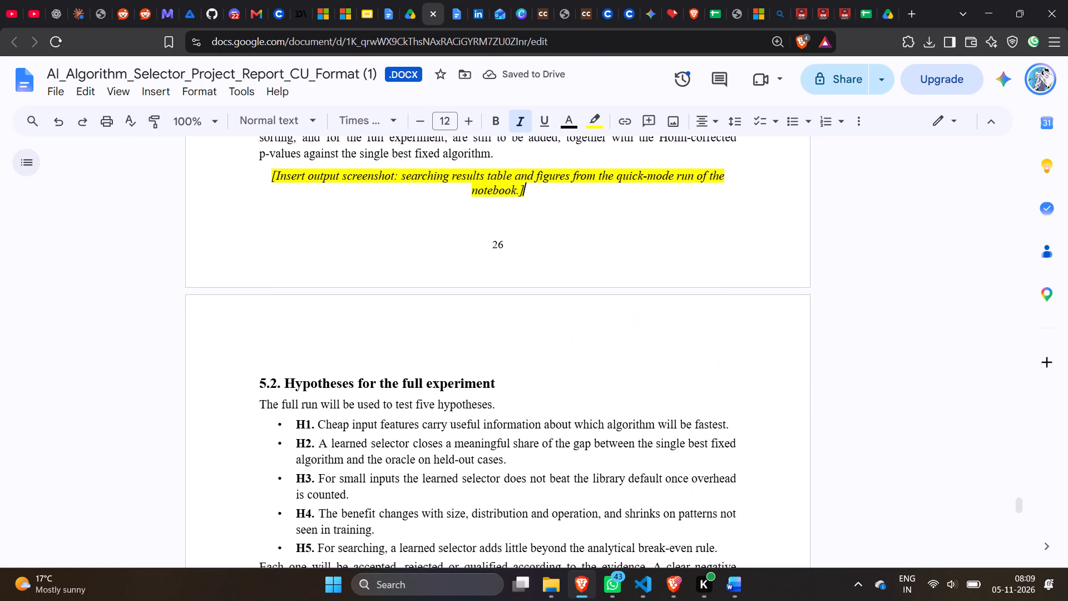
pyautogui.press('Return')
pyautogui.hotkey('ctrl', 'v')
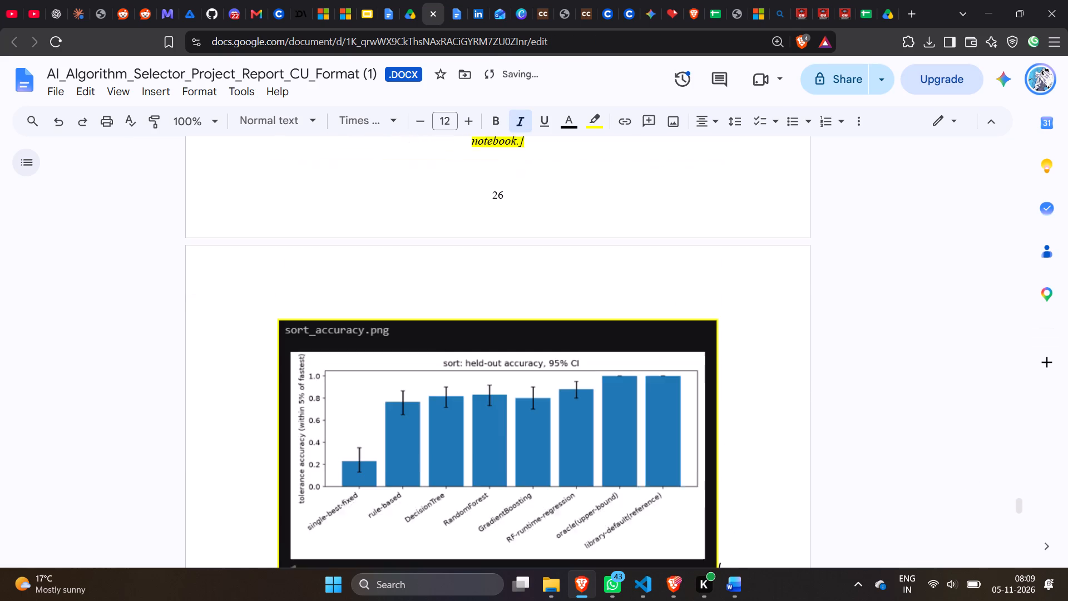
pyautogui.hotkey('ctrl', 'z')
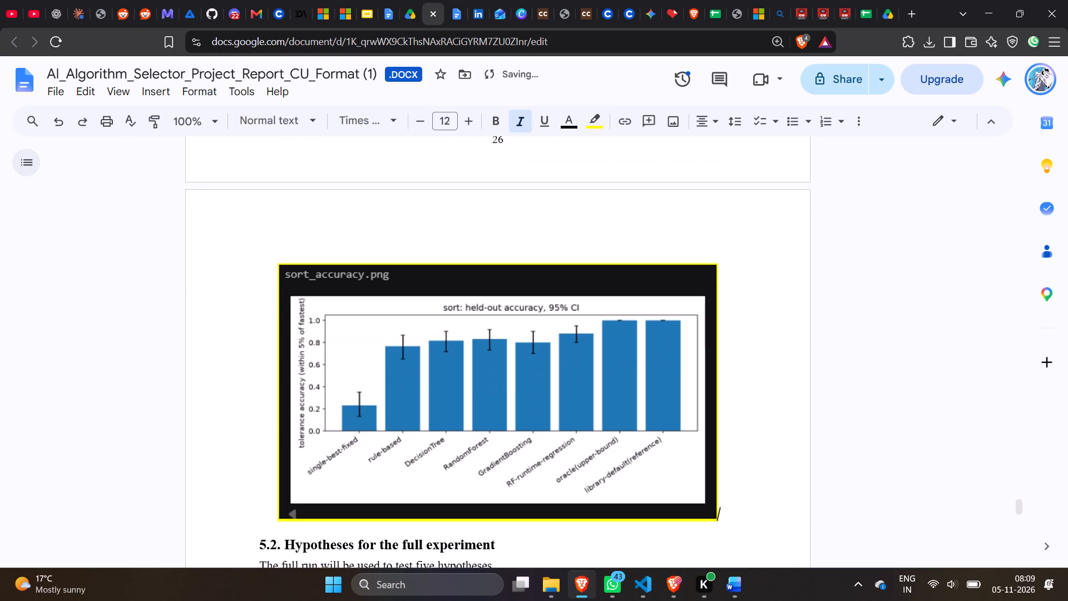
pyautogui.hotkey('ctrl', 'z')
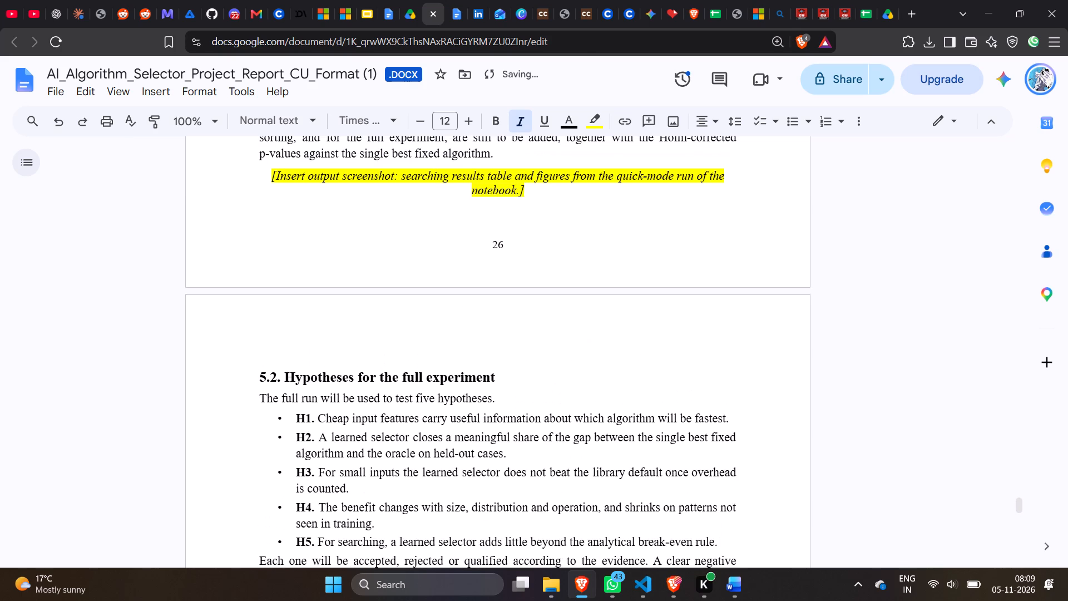
# Insert the sort_accuracy.png screenshot on a new line directly above the 5.2 Hypotheses for the full experiment heading.
pyautogui.press('Right')
pyautogui.press('Return')
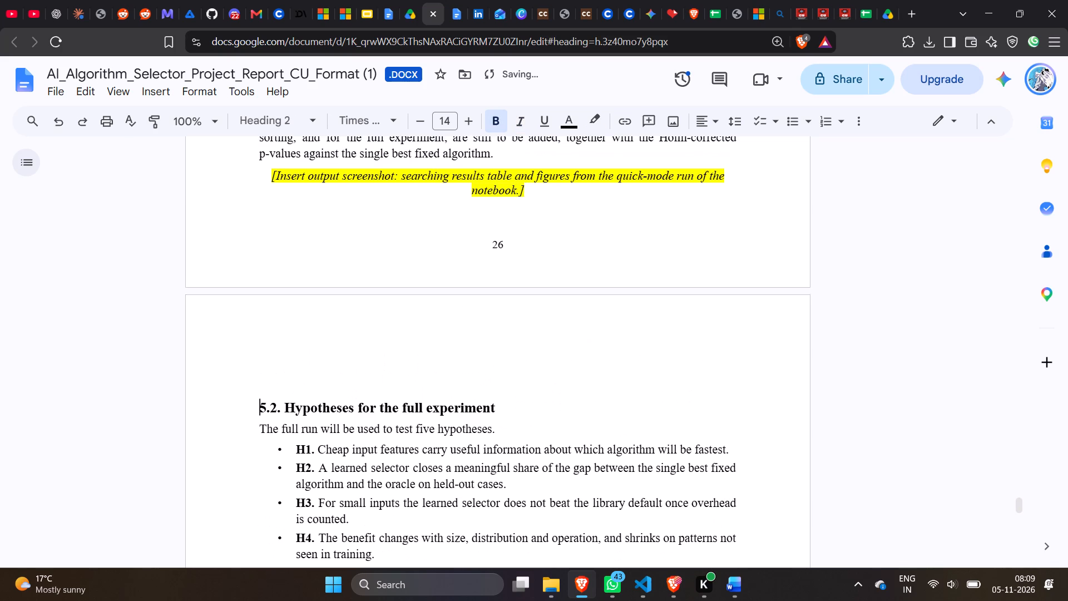
pyautogui.press('Up')
pyautogui.hotkey('ctrl', 'v')
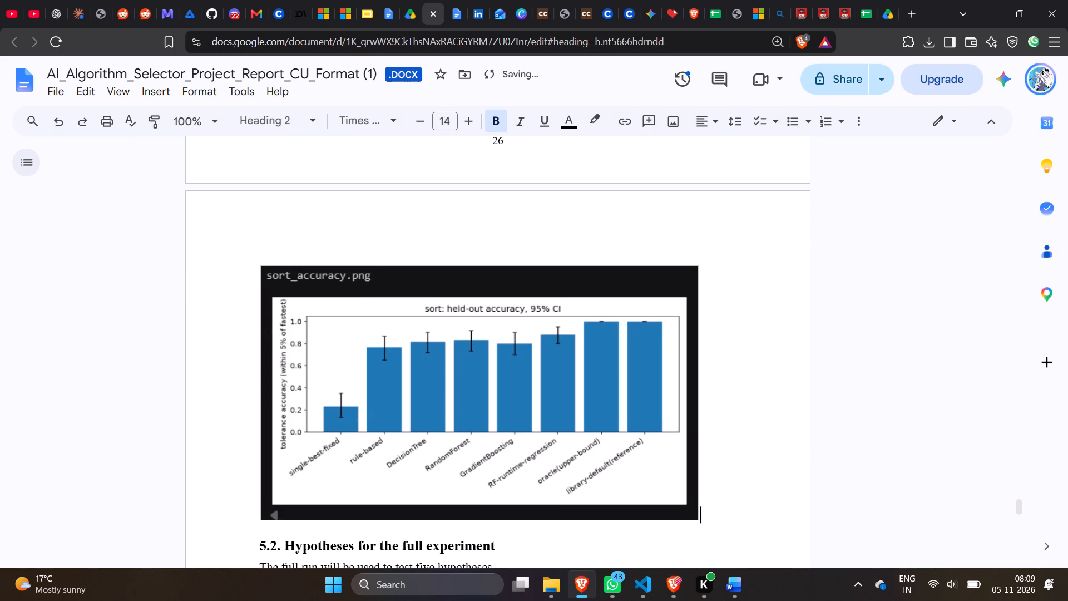
pyautogui.scroll(5, 535, 371)
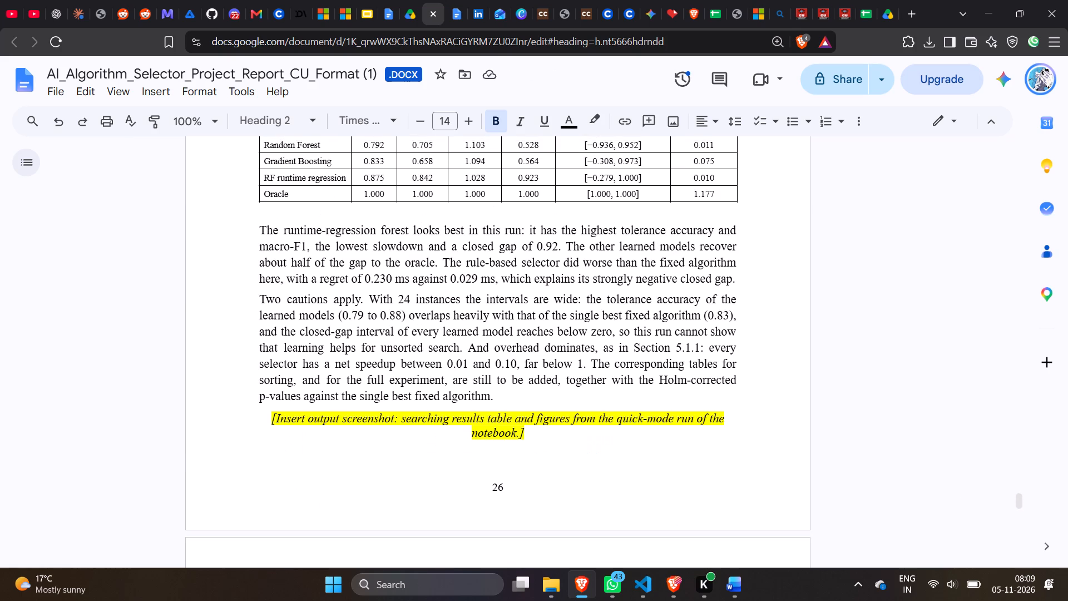
pyautogui.scroll(-5, 536, 370)
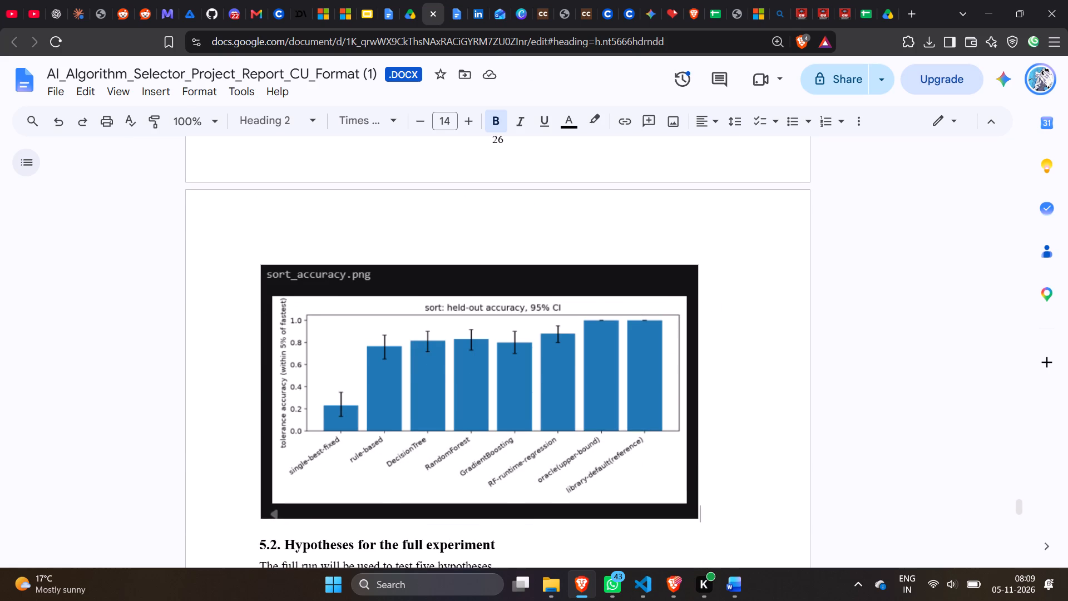
# Move the sort_accuracy.png screenshot to a new line between the sorting results placeholder and the 5.1.2 heading.
pyautogui.click(531, 368)
pyautogui.hotkey('ctrl', 'x')
pyautogui.scroll(12, 531, 368)
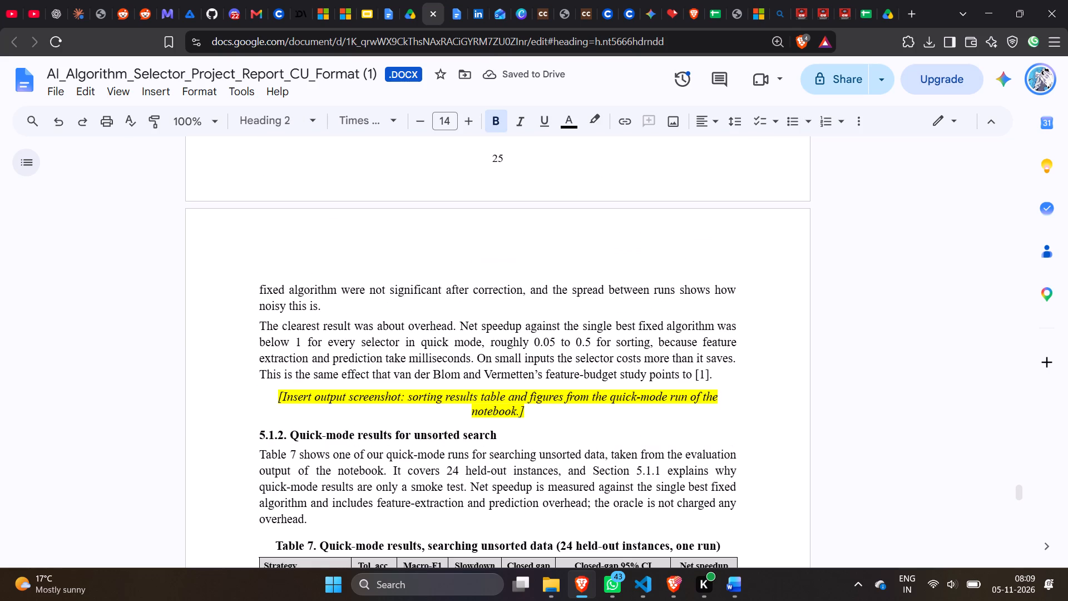
pyautogui.click(252, 437)
pyautogui.press('Return')
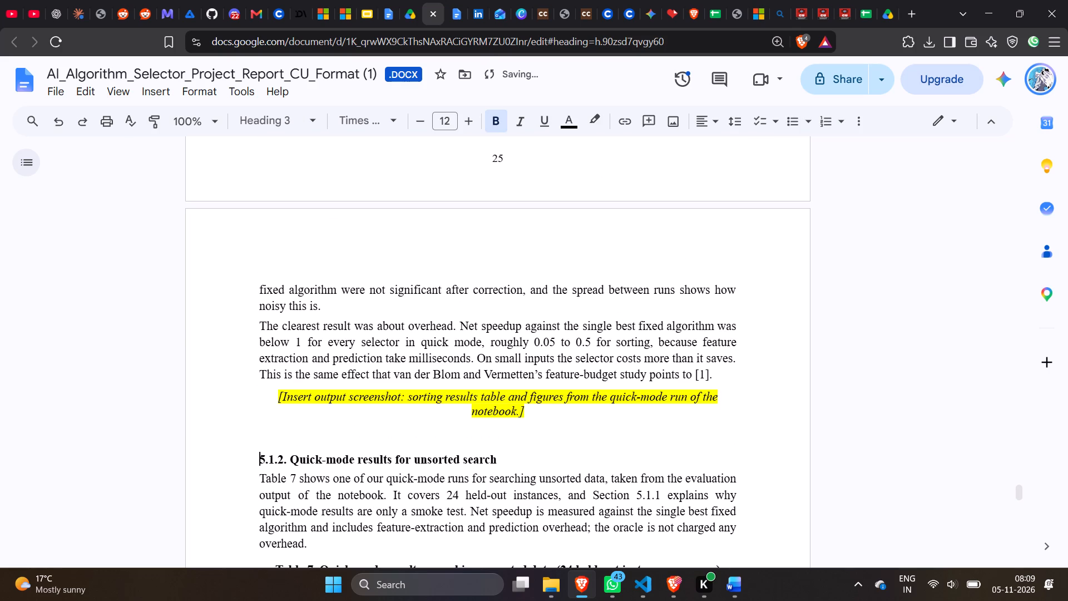
pyautogui.press('Up')
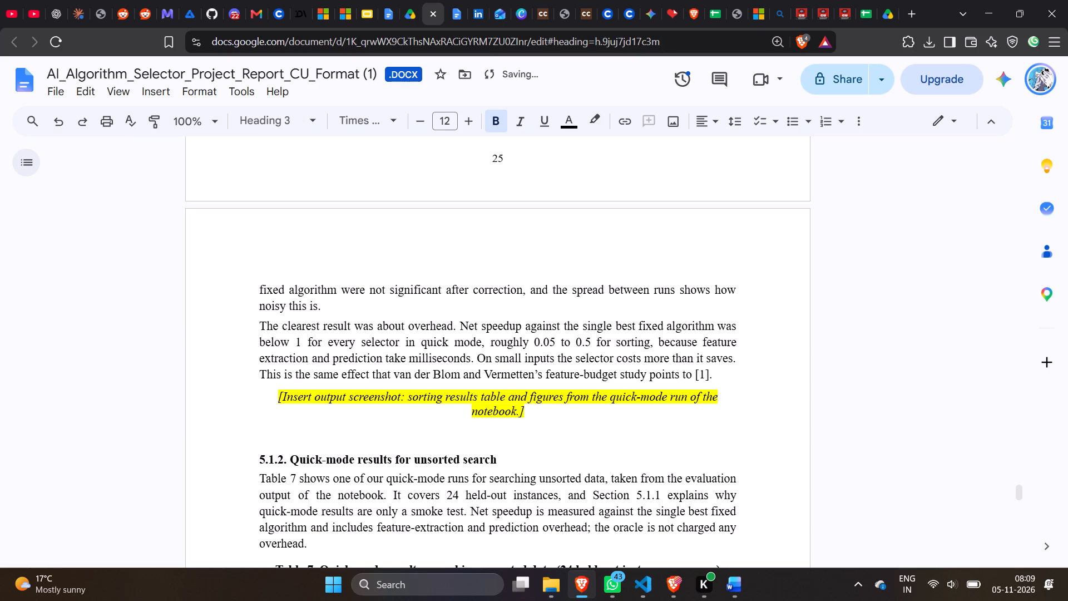
pyautogui.hotkey('ctrl', 'v')
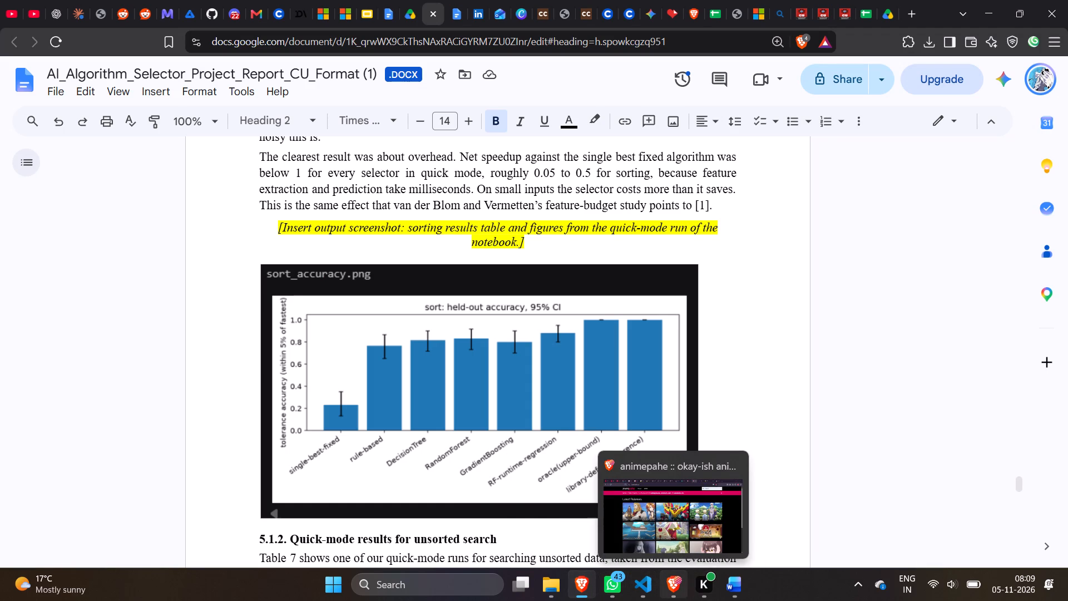
# Switch to VS Code and take a screenshot of the notebook's sort_by_size.png chart together with its file name.
pyautogui.click(649, 590)
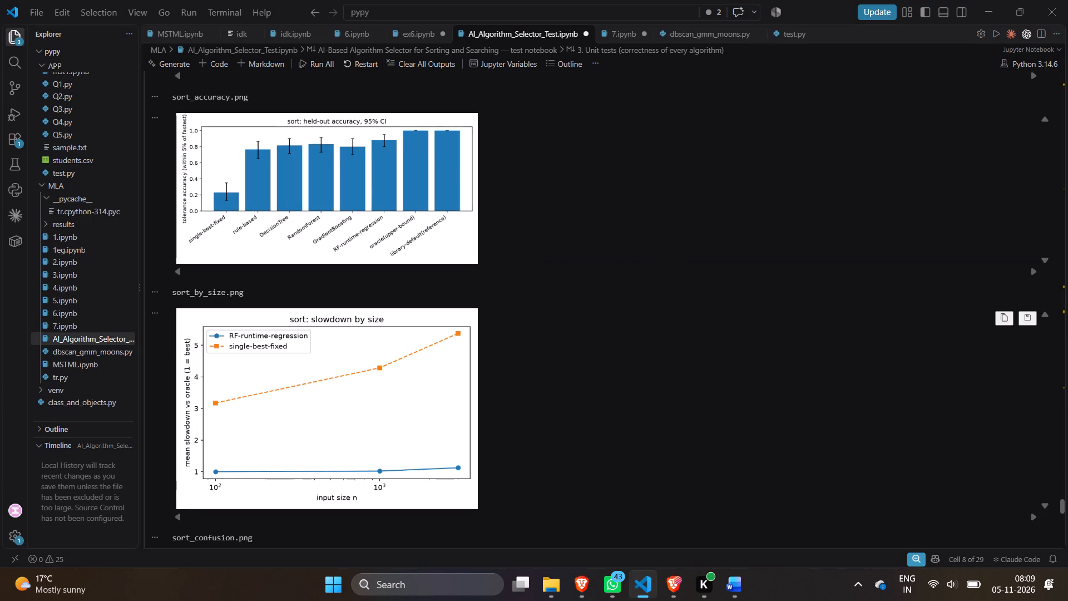
pyautogui.press('Print')
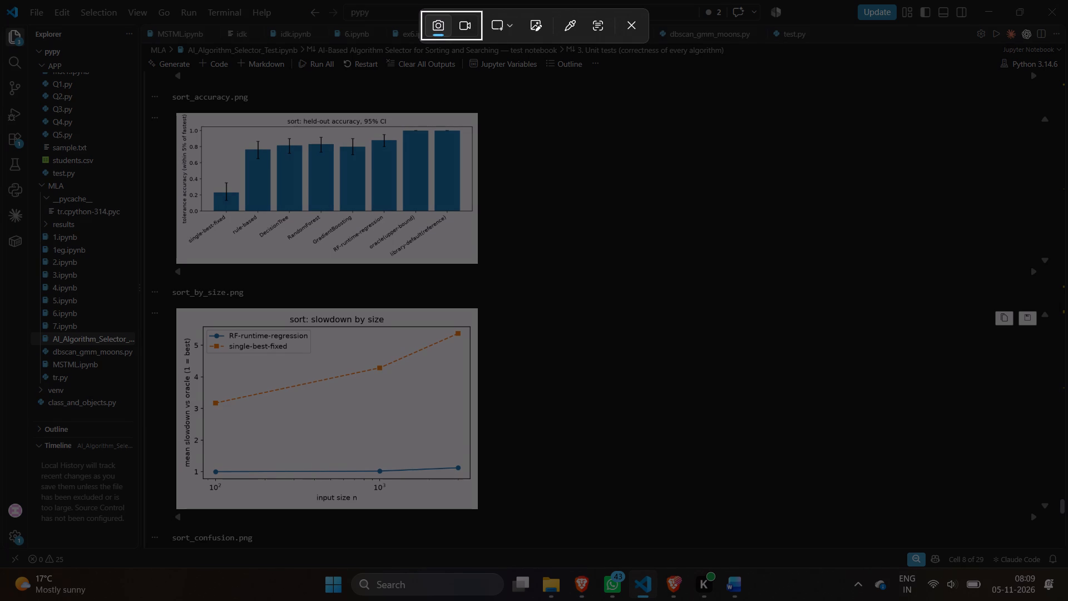
pyautogui.moveTo(168, 283); pyautogui.dragTo(287, 351)
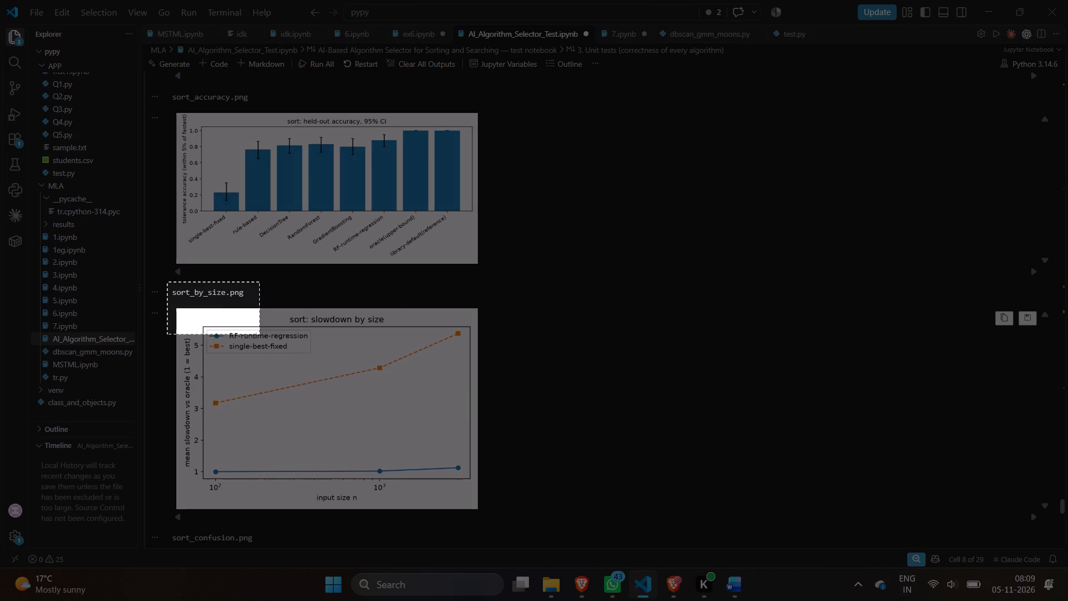
pyautogui.moveTo(287, 351); pyautogui.dragTo(492, 527)
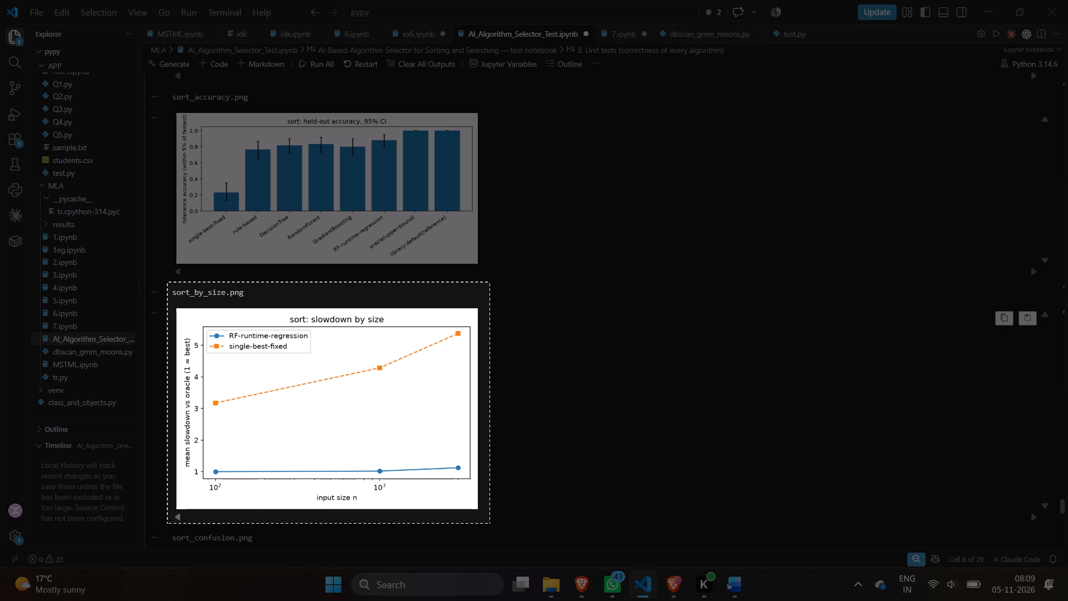
pyautogui.moveTo(492, 527); pyautogui.dragTo(488, 523)
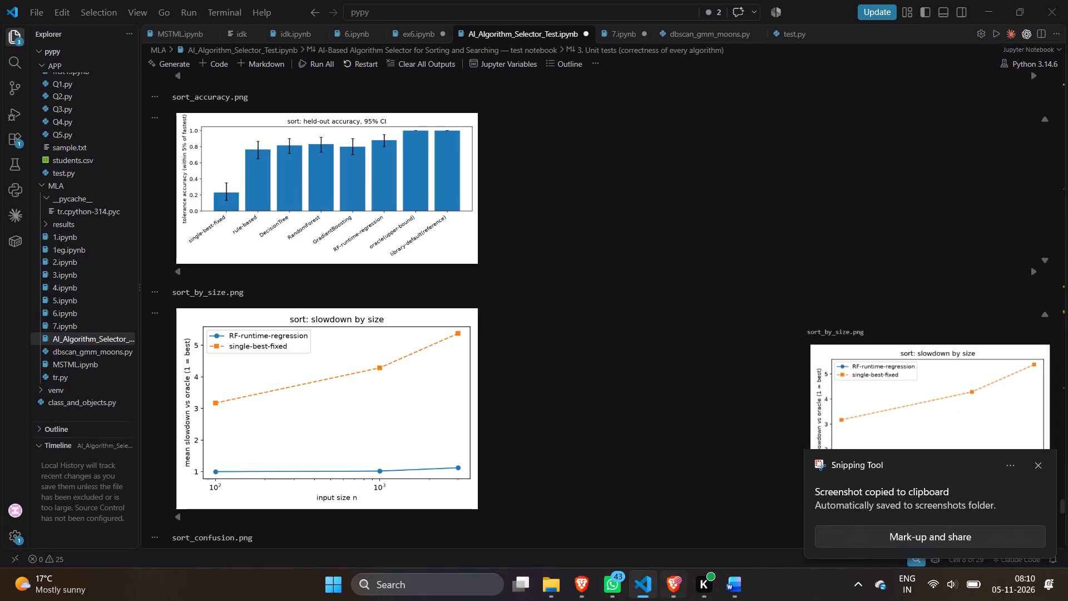
# Switch to the report and insert the sort_by_size.png screenshot on a new line below the sort_accuracy.png one.
pyautogui.click(605, 533)
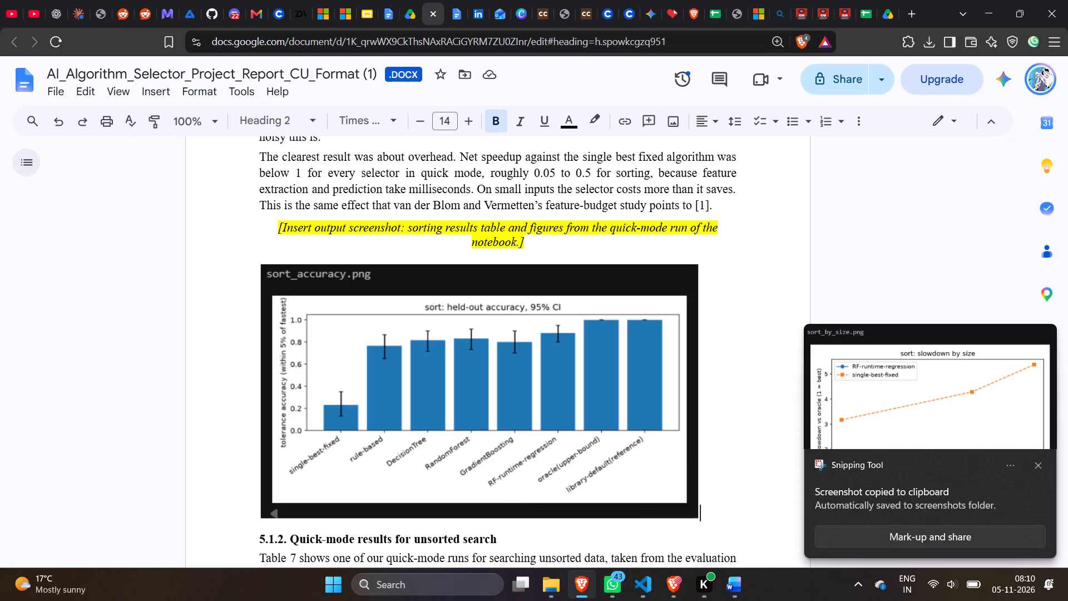
pyautogui.press('Return')
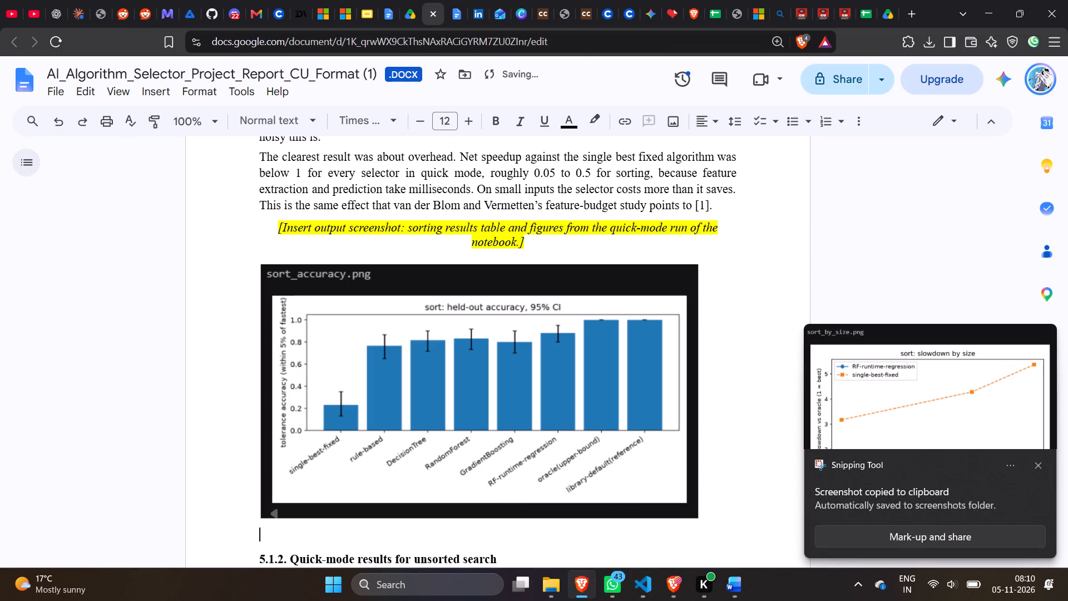
pyautogui.hotkey('ctrl', 'v')
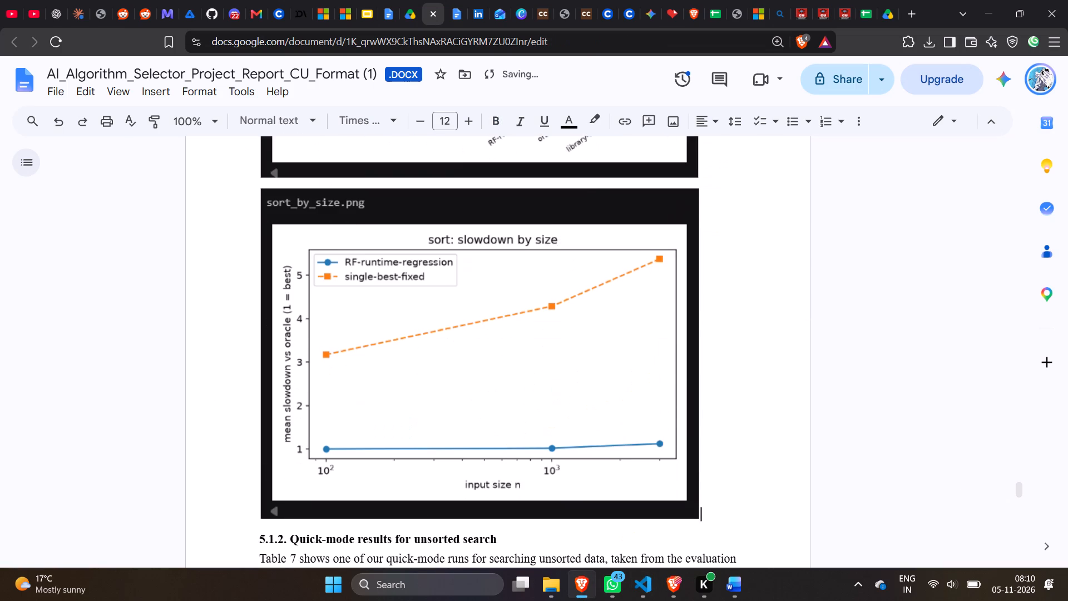
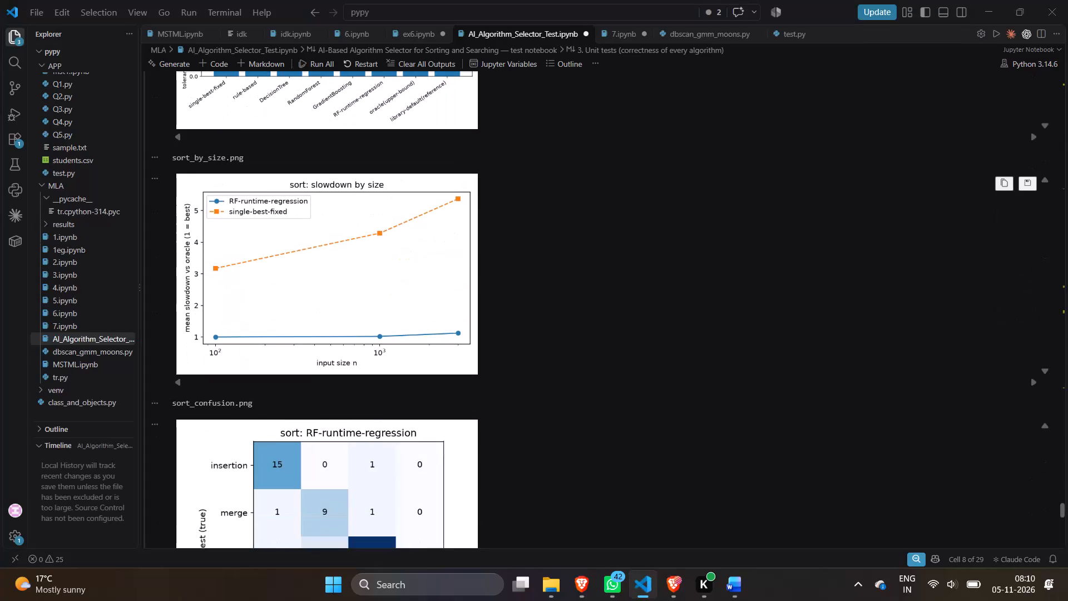
# Take a screenshot of the notebook's sort_confusion.png confusion matrix together with its file name.
pyautogui.scroll(-5, 499, 328)
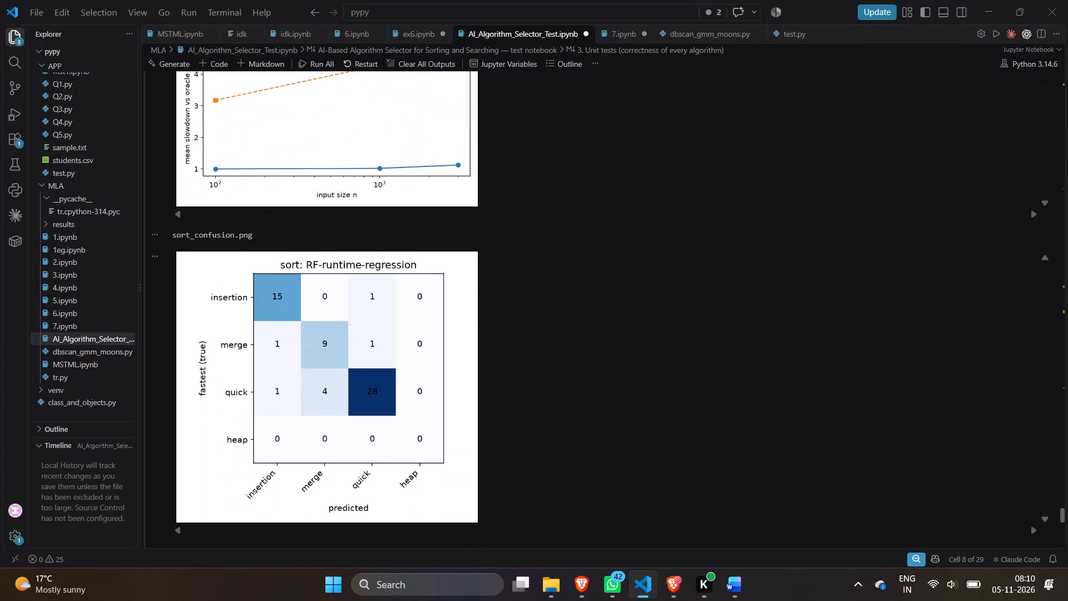
pyautogui.press('Print')
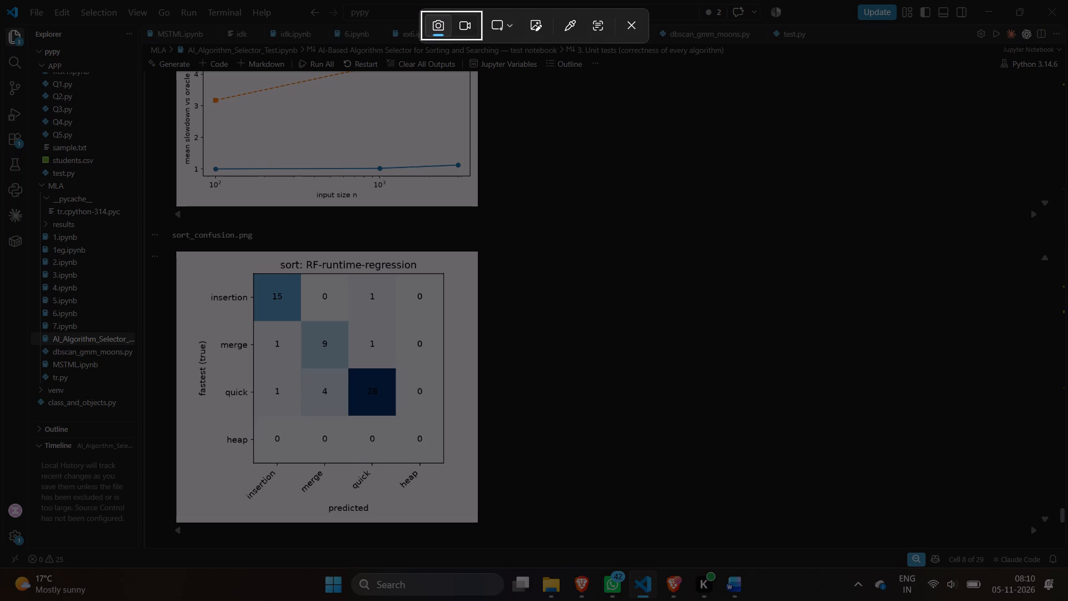
pyautogui.moveTo(169, 229); pyautogui.dragTo(487, 531)
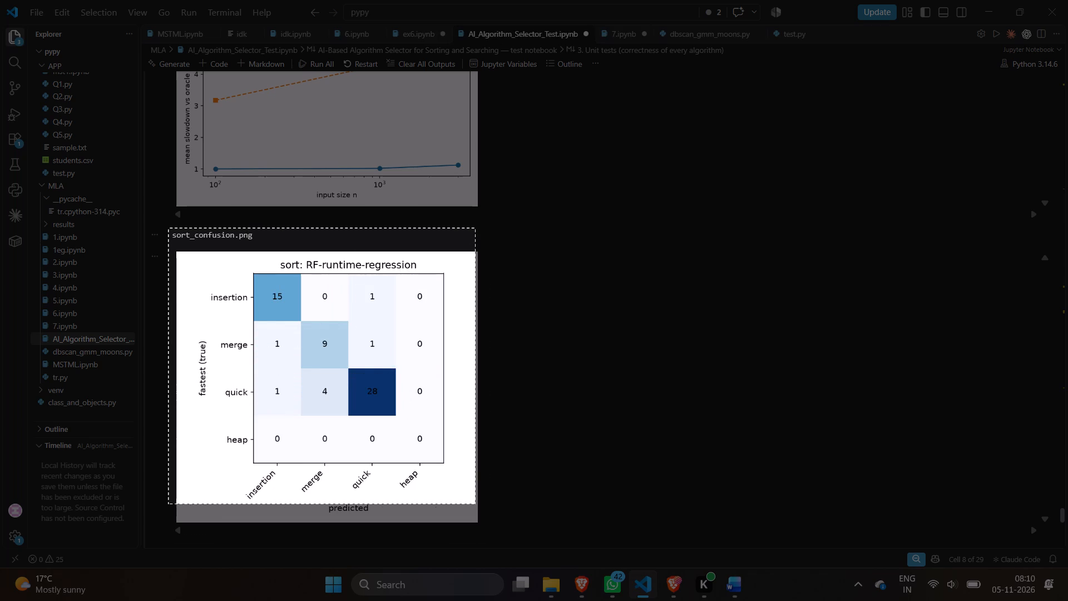
pyautogui.moveTo(487, 531); pyautogui.dragTo(486, 536)
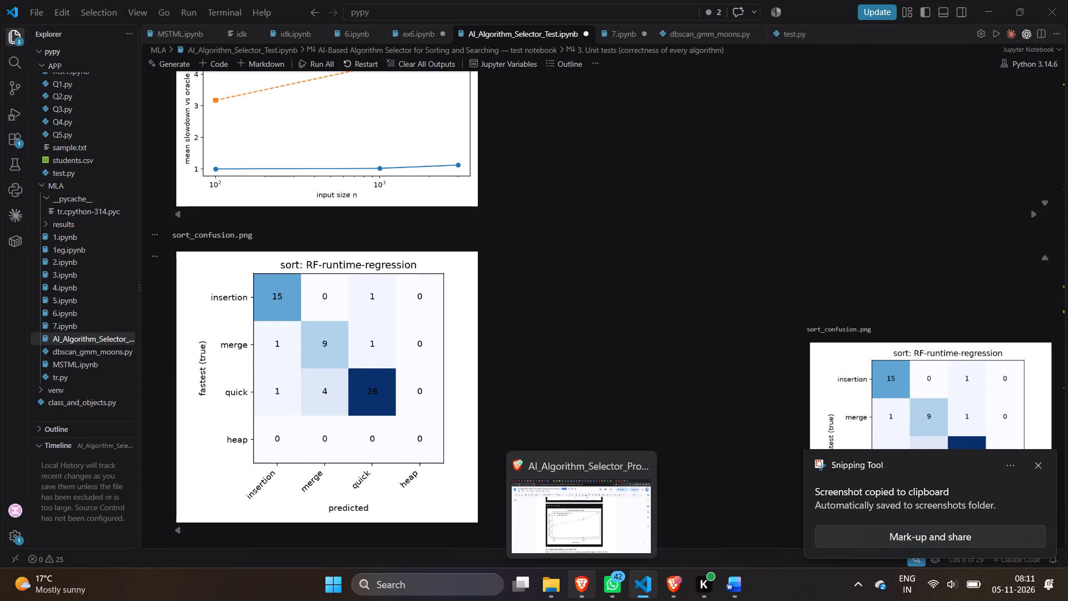
# Switch to the report and insert the sort_confusion.png screenshot on a new line below the sort_by_size.png one.
pyautogui.click(596, 494)
pyautogui.scroll(-4, 610, 433)
pyautogui.scroll(2, 610, 433)
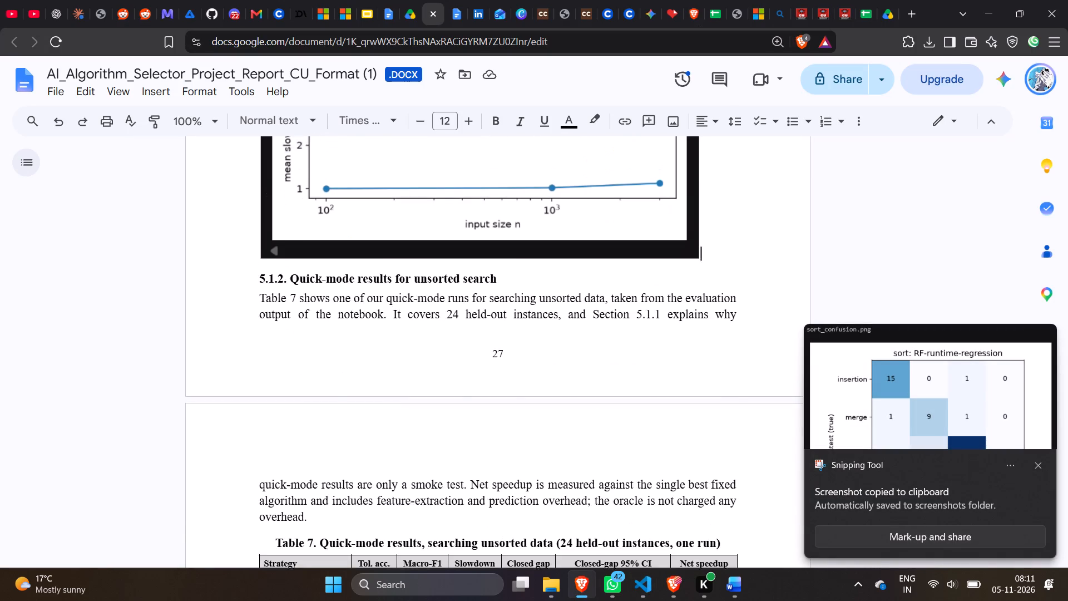
pyautogui.press('Return')
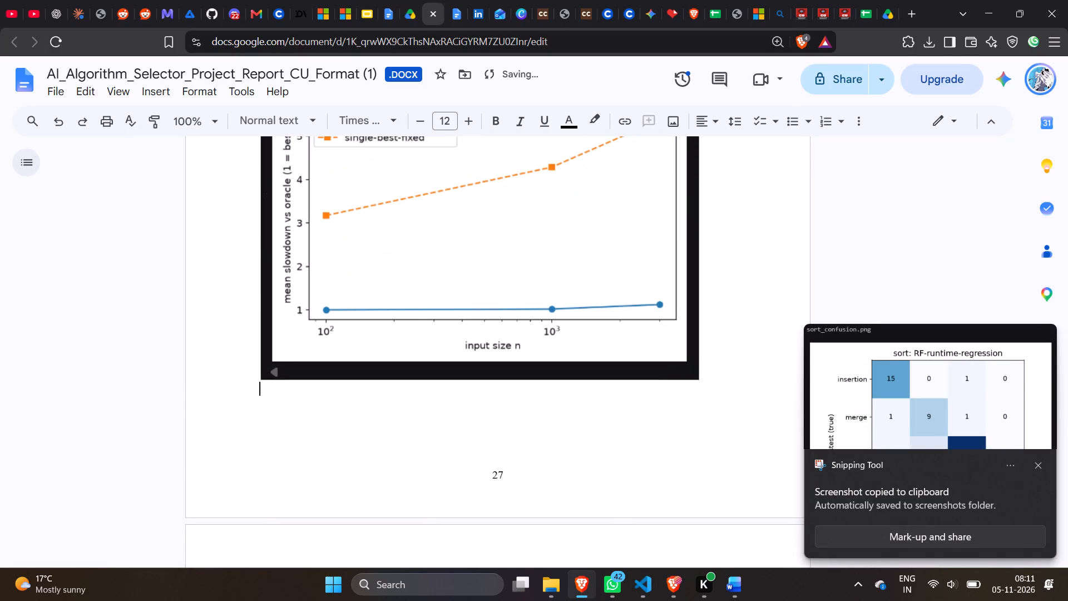
pyautogui.hotkey('ctrl', 'v')
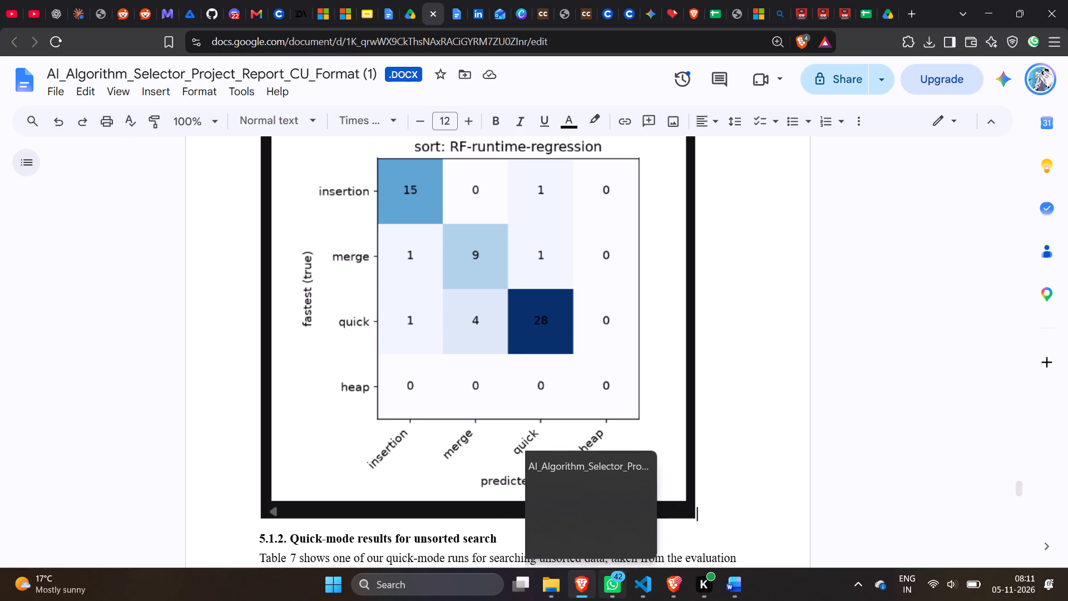
# Switch to VS Code and take a screenshot of the notebook's sort_importance.png chart together with its file name.
pyautogui.click(636, 584)
pyautogui.scroll(-7, 491, 411)
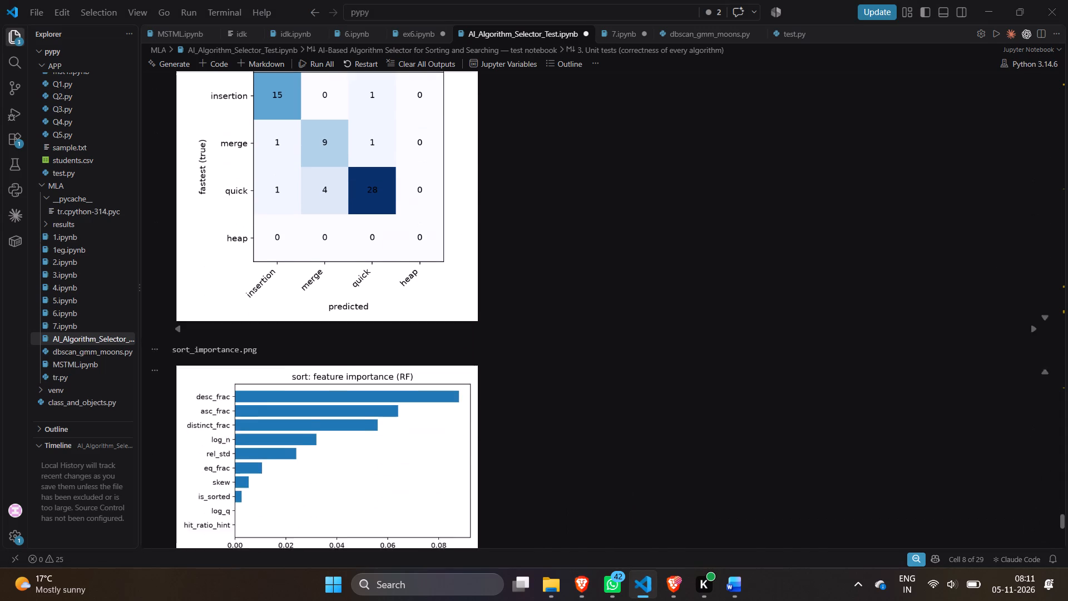
pyautogui.scroll(-3, 491, 411)
pyautogui.scroll(1, 491, 411)
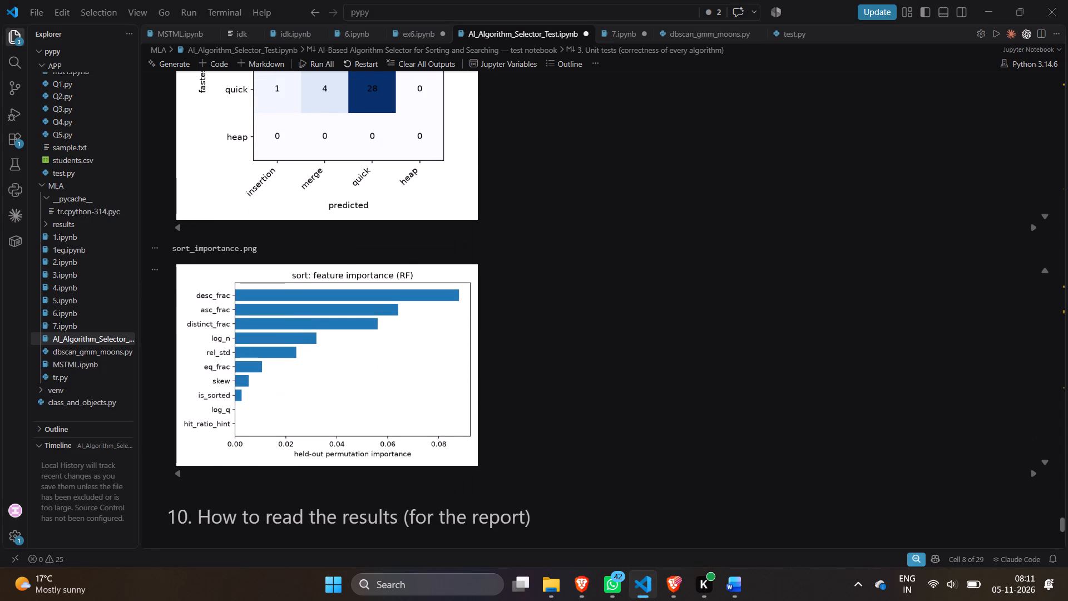
pyautogui.press('Print')
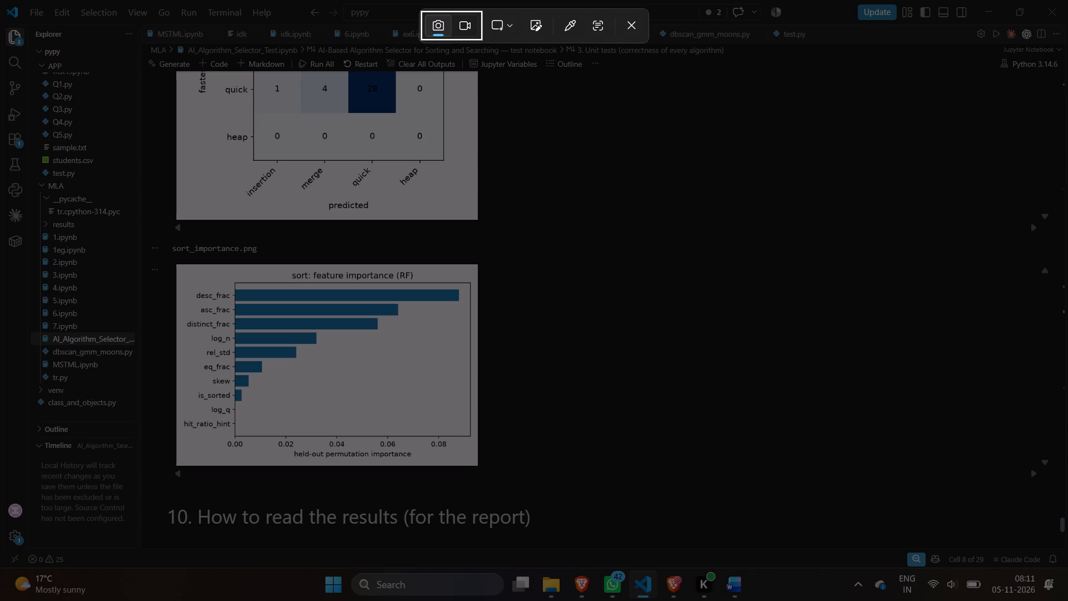
pyautogui.moveTo(168, 242); pyautogui.dragTo(346, 367)
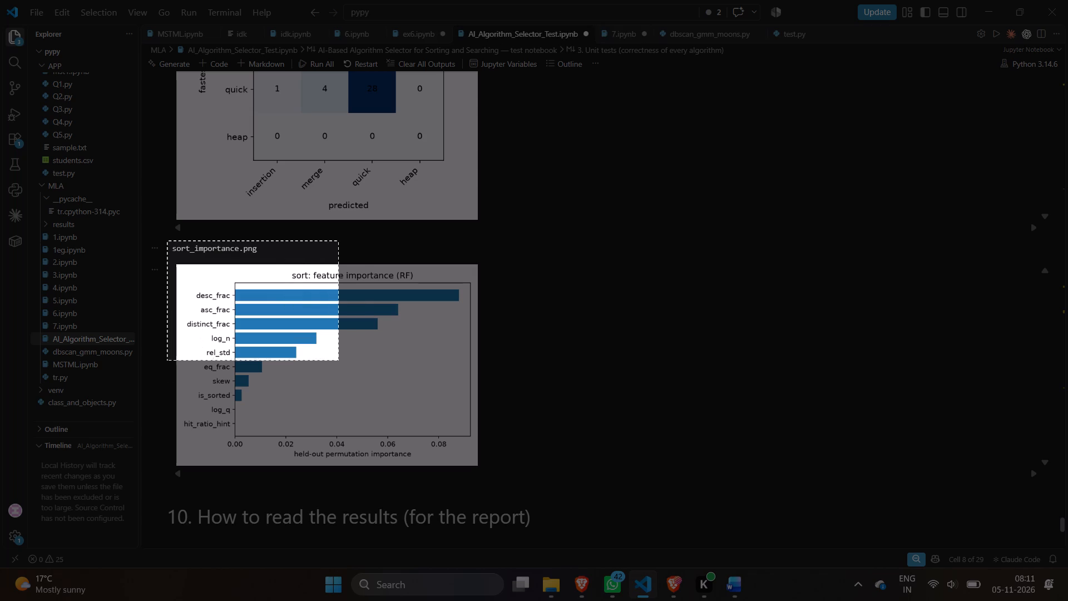
pyautogui.moveTo(346, 367); pyautogui.dragTo(488, 478)
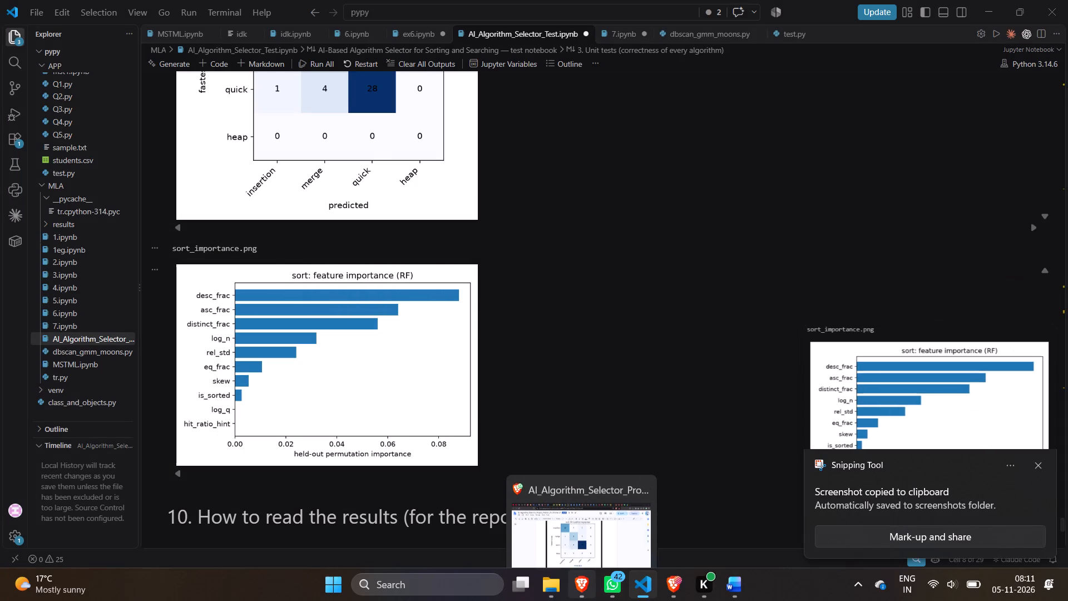
# Switch to the report and insert the sort_importance.png screenshot on a new line below the sort_confusion.png one.
pyautogui.click(590, 531)
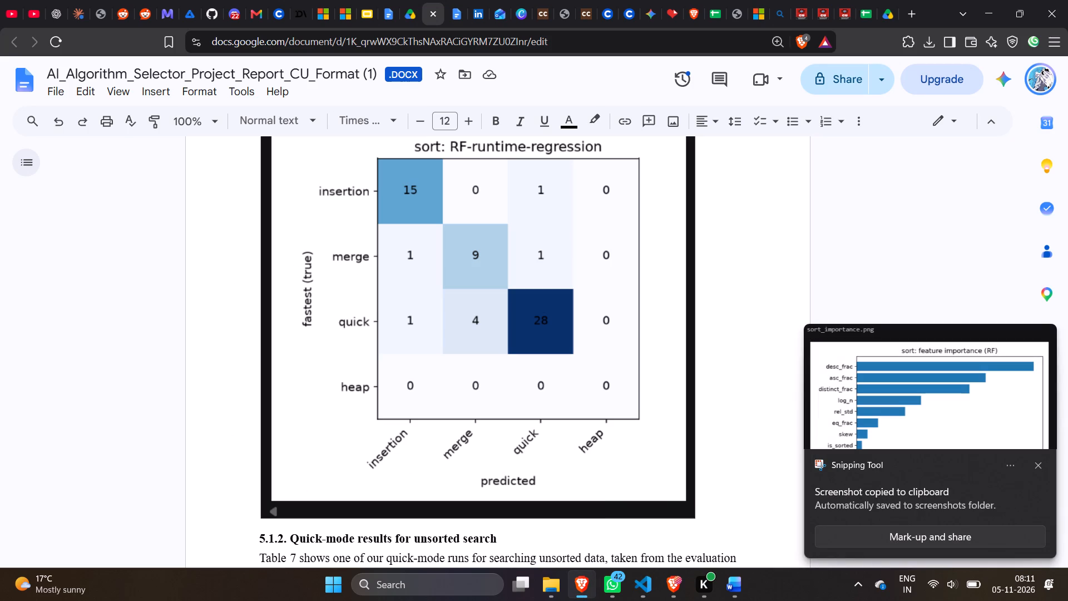
pyautogui.press('Return')
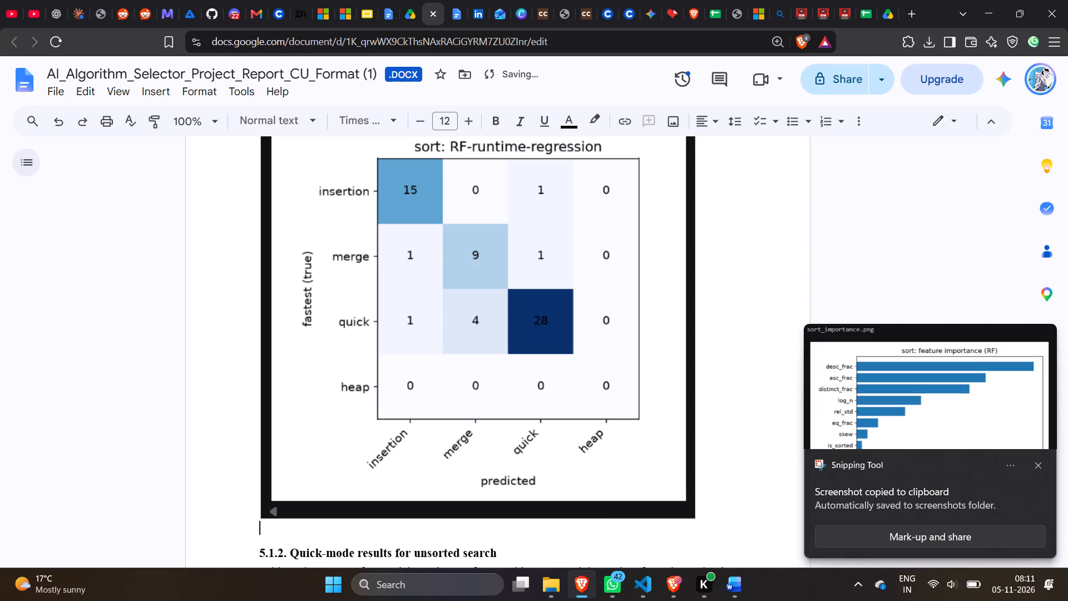
pyautogui.hotkey('ctrl', 'v')
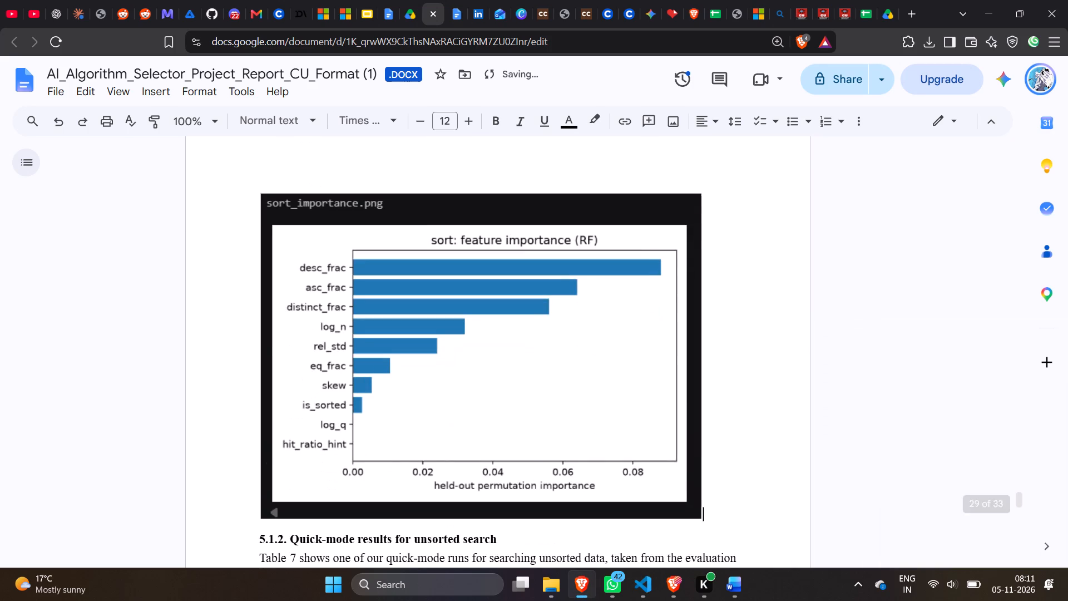
# Shrink the sort_accuracy.png screenshot below the sorting results placeholder proportionally to about two-thirds of its width.
pyautogui.scroll(18, 600, 509)
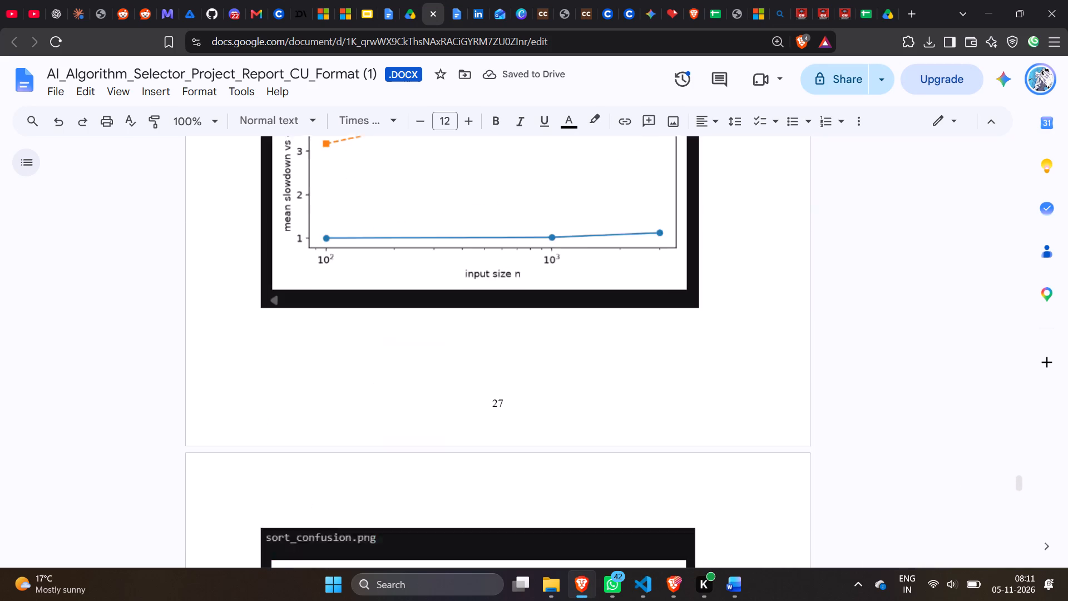
pyautogui.scroll(16, 600, 508)
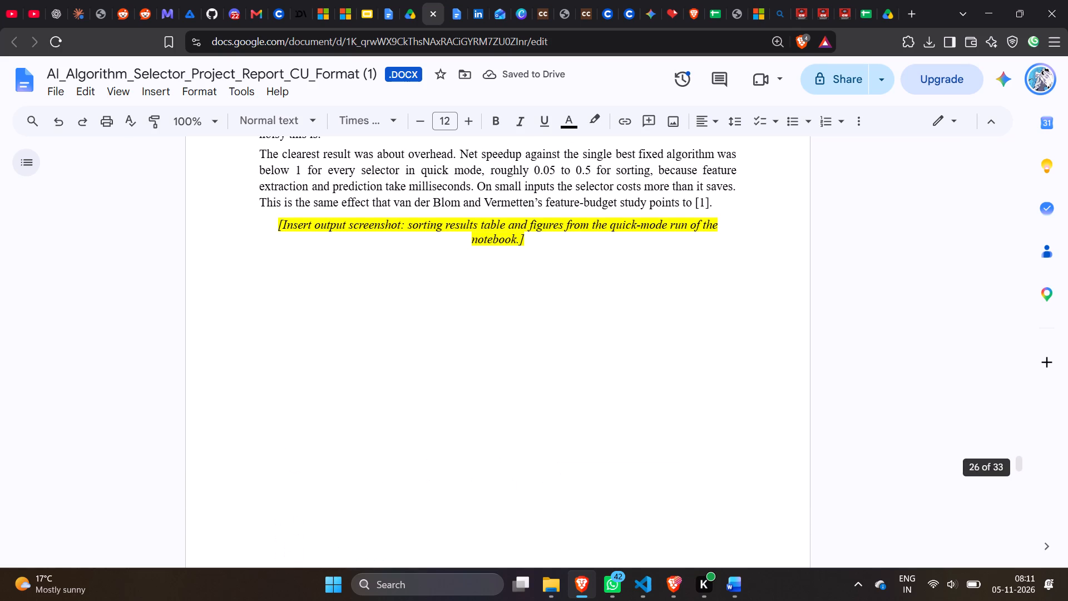
pyautogui.scroll(-11, 600, 507)
pyautogui.click(600, 326)
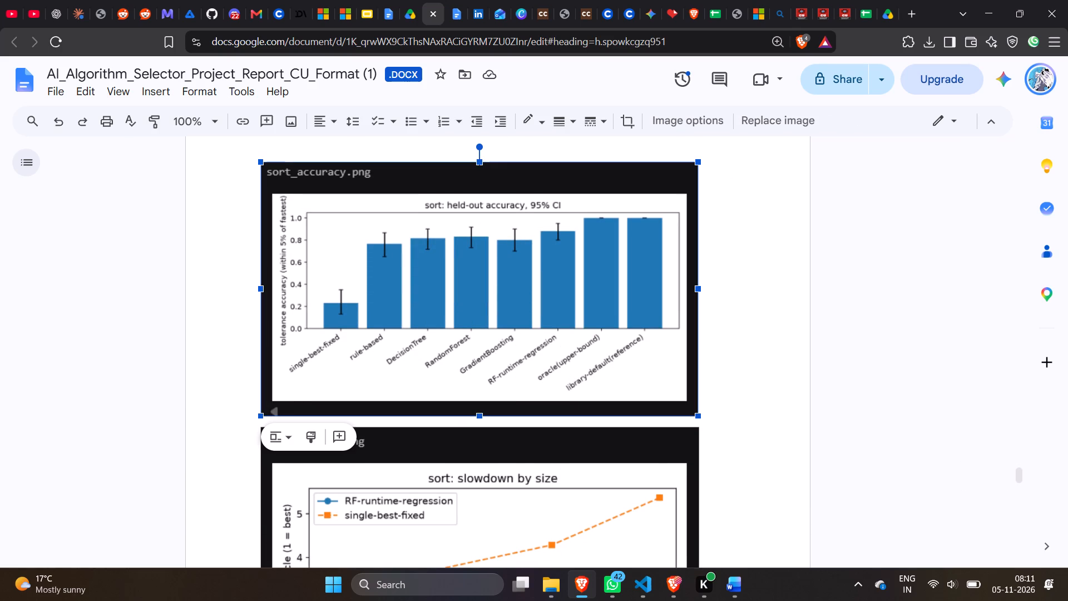
pyautogui.moveTo(698, 415); pyautogui.dragTo(698, 415)
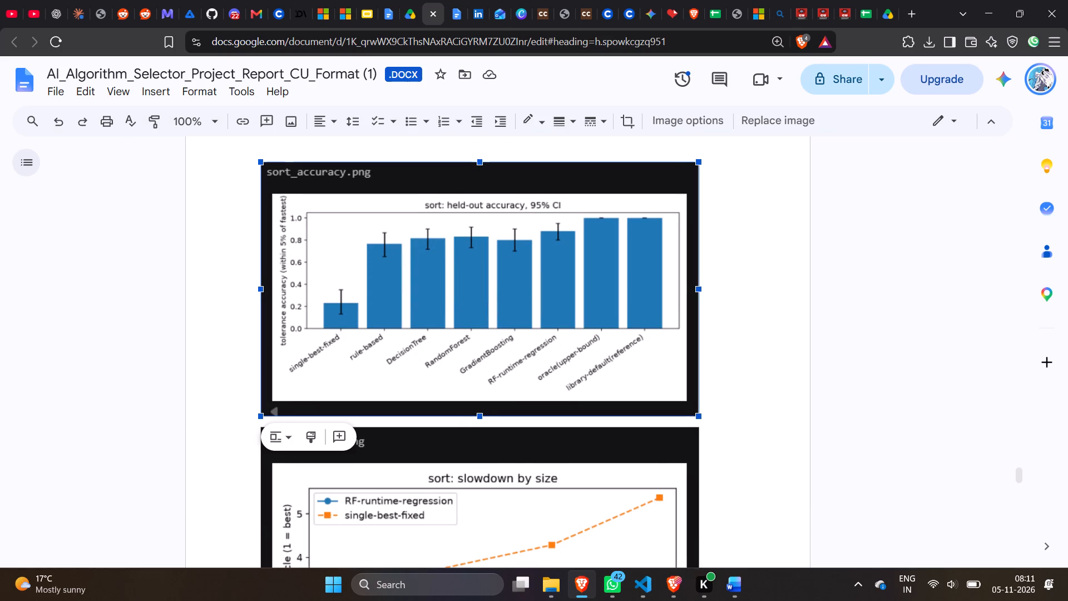
pyautogui.moveTo(698, 415); pyautogui.dragTo(451, 331)
# Shrink the sort_by_size.png screenshot proportionally to about 60% of its width.
pyautogui.scroll(-5, 537, 417)
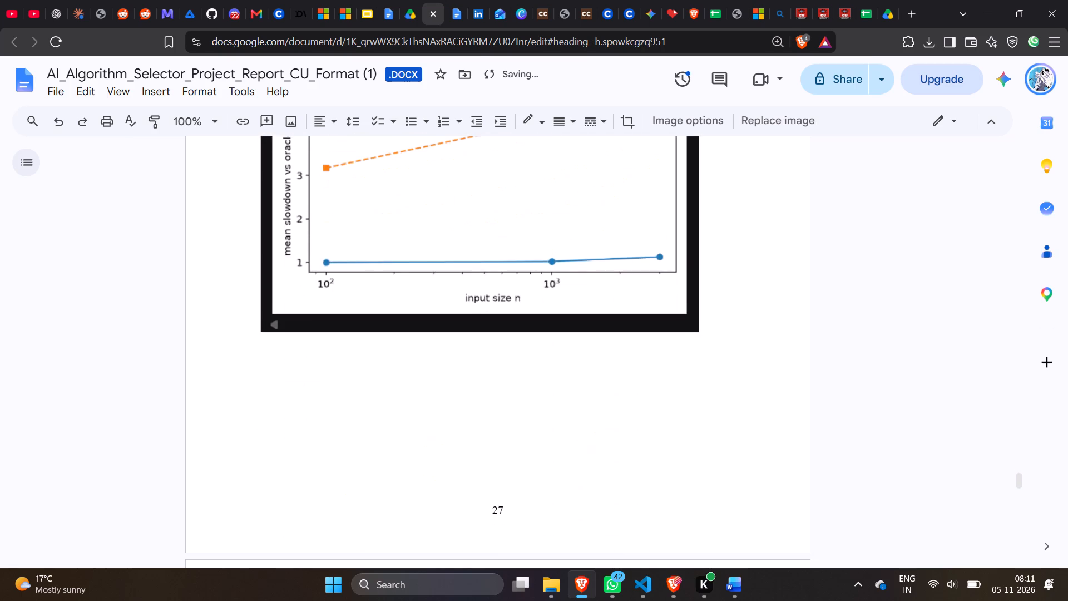
pyautogui.click(689, 301)
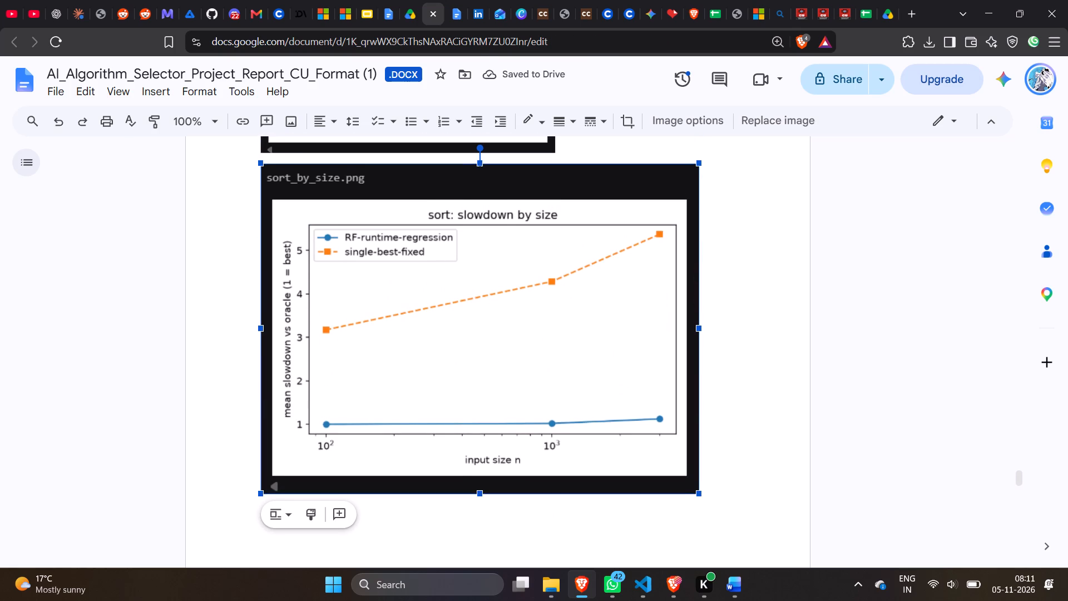
pyautogui.moveTo(700, 493); pyautogui.dragTo(513, 378)
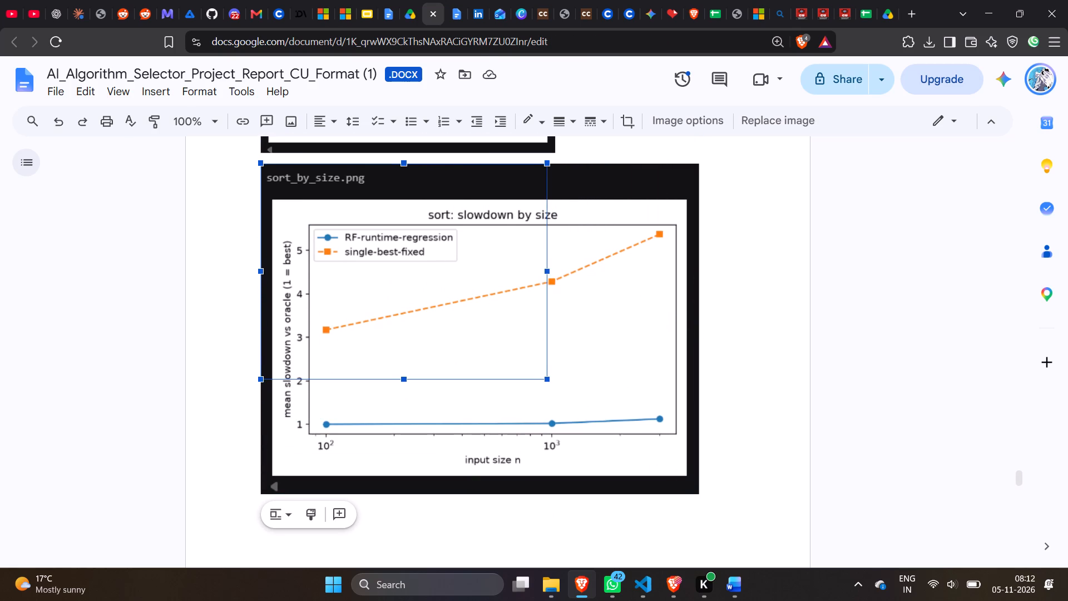
pyautogui.moveTo(513, 378); pyautogui.dragTo(491, 357)
# Shrink the sort_confusion.png screenshot proportionally to about 55% of its width.
pyautogui.scroll(3, 491, 357)
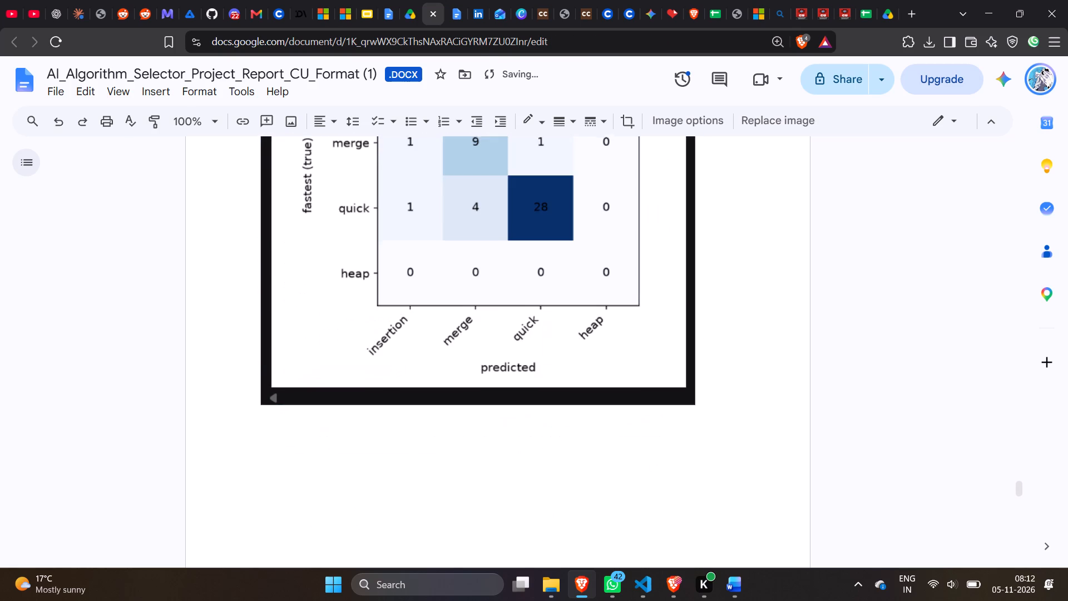
pyautogui.scroll(8, 491, 357)
pyautogui.scroll(-10, 491, 357)
pyautogui.click(501, 344)
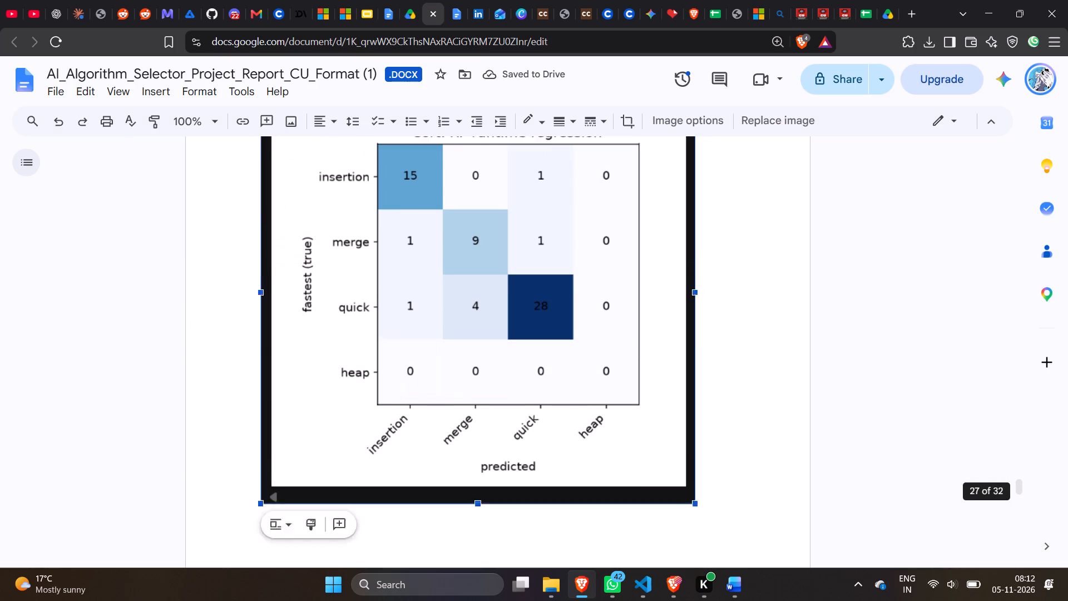
pyautogui.moveTo(696, 558); pyautogui.dragTo(603, 460)
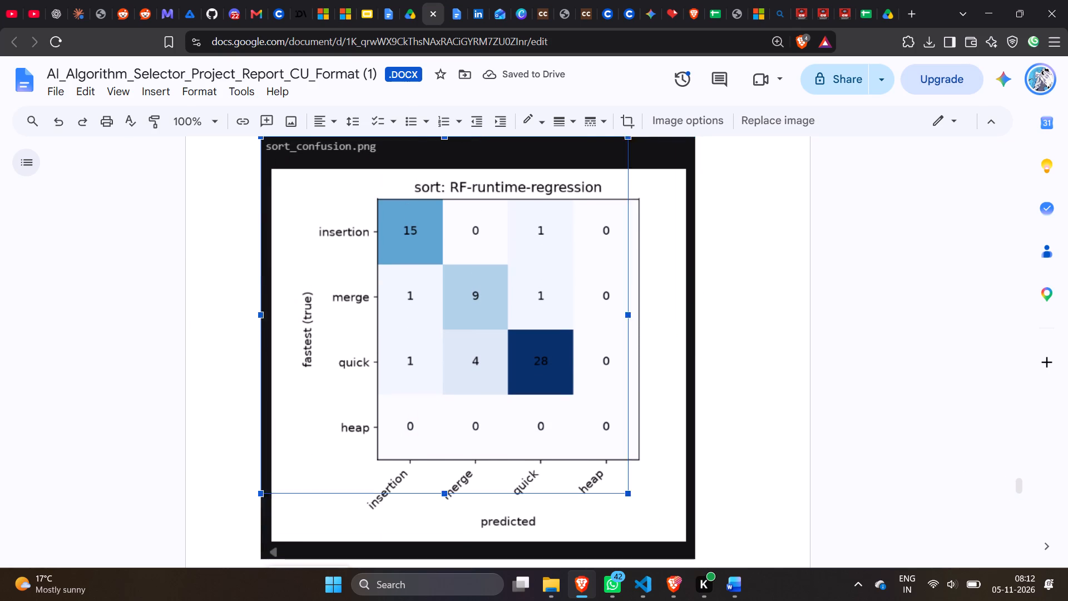
pyautogui.moveTo(603, 460); pyautogui.dragTo(501, 361)
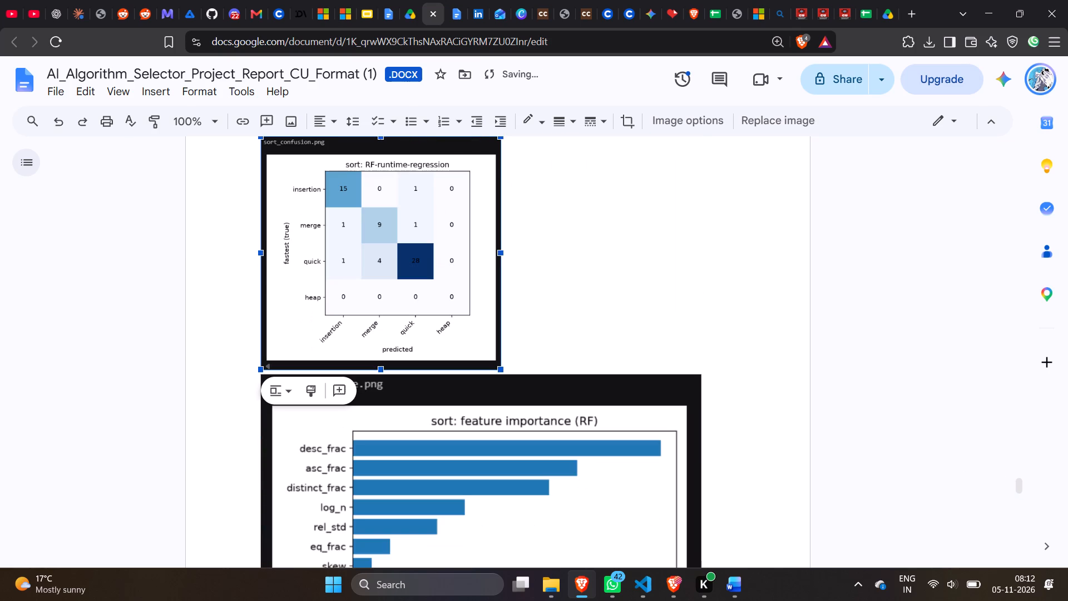
# Shrink the sort_importance.png screenshot proportionally to about the same width as the sort_confusion.png one.
pyautogui.scroll(-4, 501, 361)
pyautogui.click(505, 351)
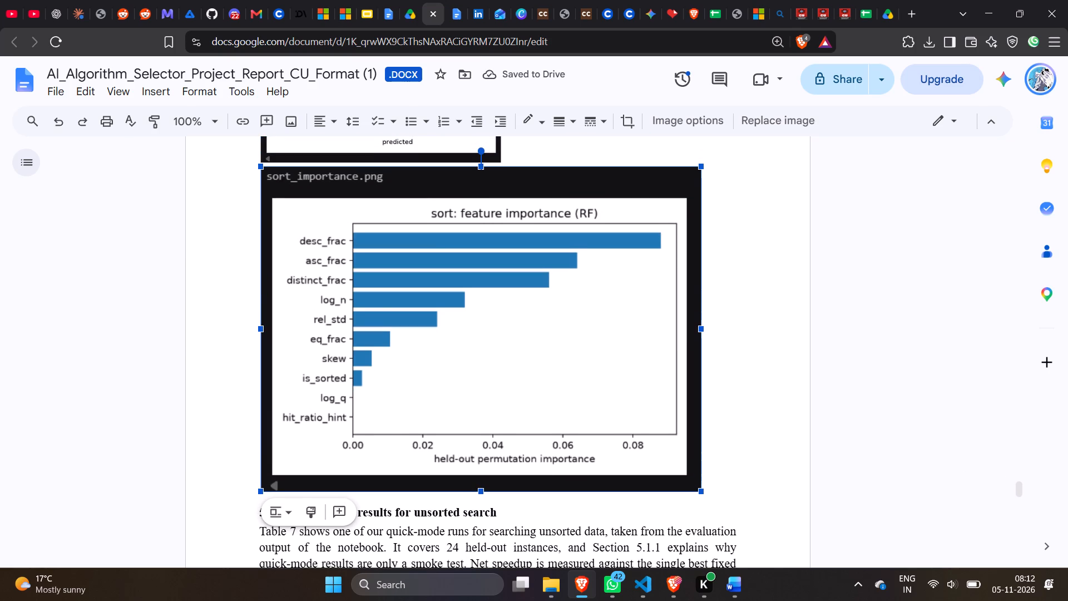
pyautogui.moveTo(703, 489); pyautogui.dragTo(506, 294)
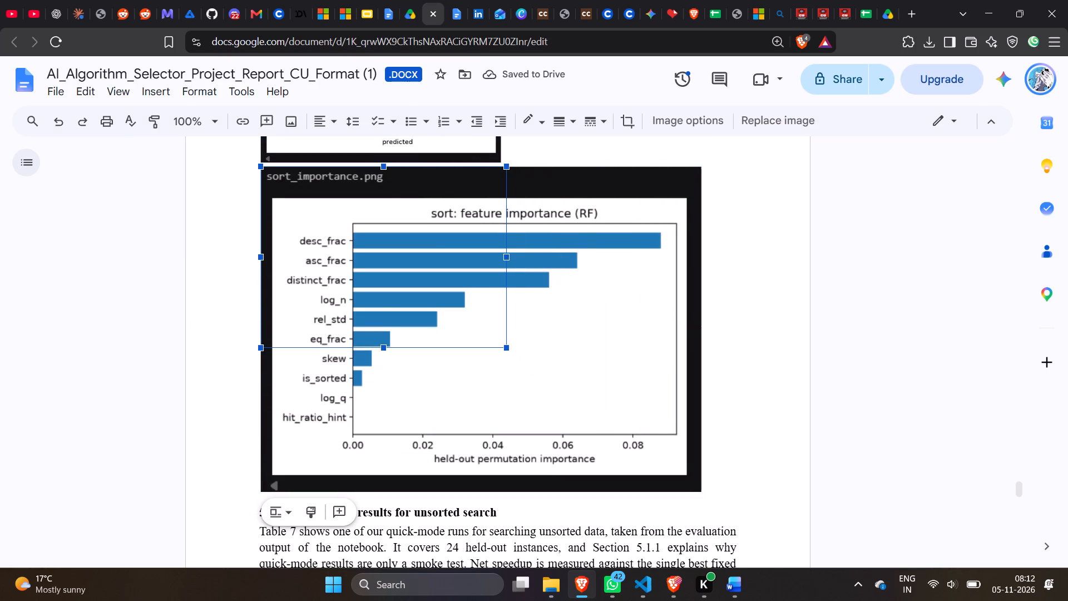
pyautogui.moveTo(506, 294); pyautogui.dragTo(503, 291)
# Remove the line break before the sort_importance.png screenshot and delete the sort_confusion.png screenshot above it.
pyautogui.scroll(4, 503, 291)
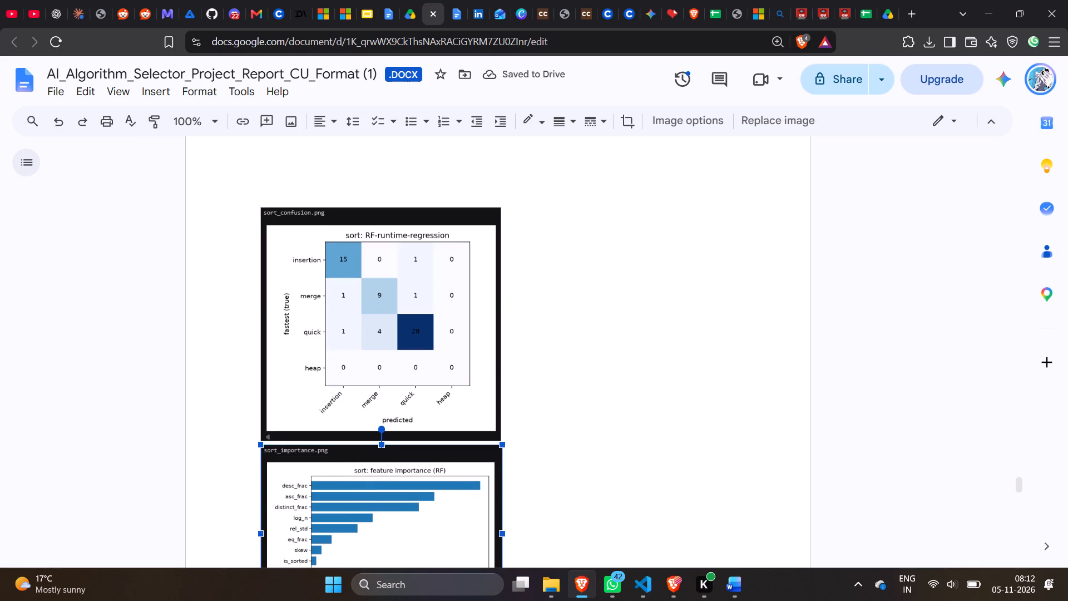
pyautogui.click(246, 453)
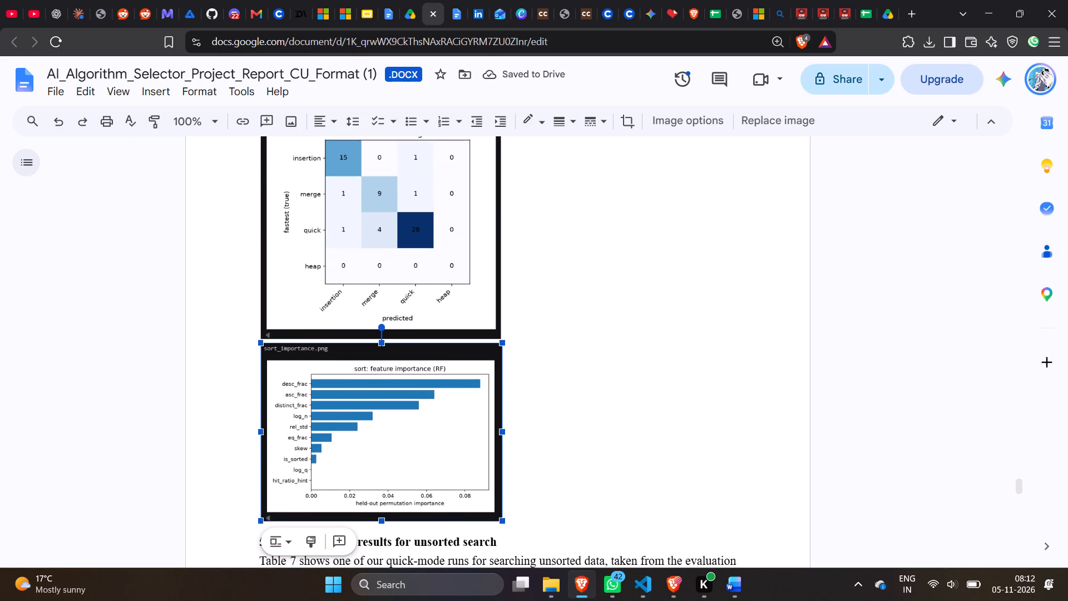
pyautogui.click(245, 484)
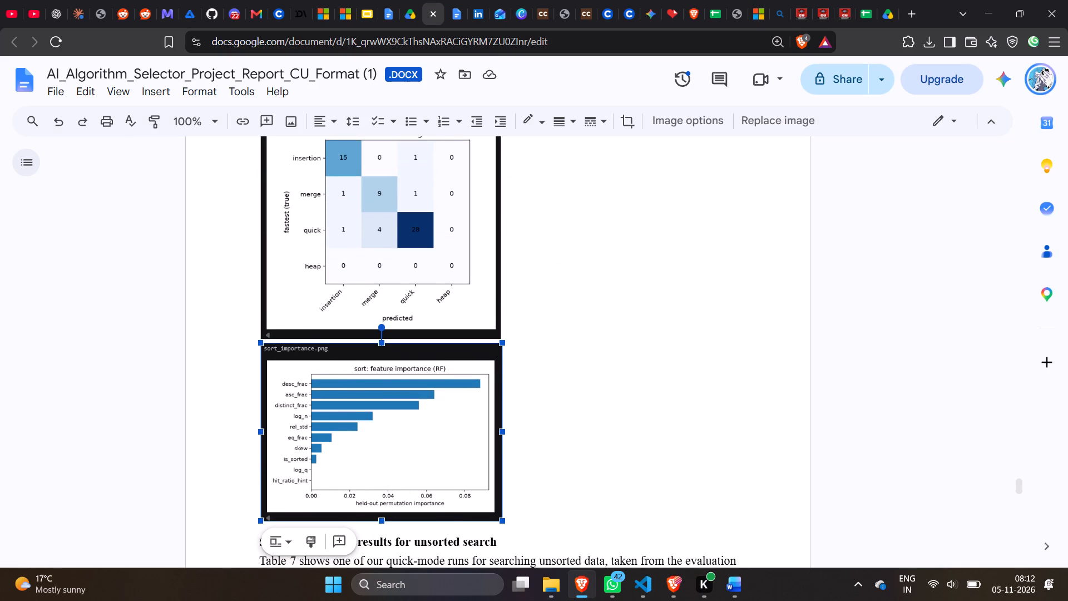
pyautogui.doubleClick(250, 510)
pyautogui.click(255, 551)
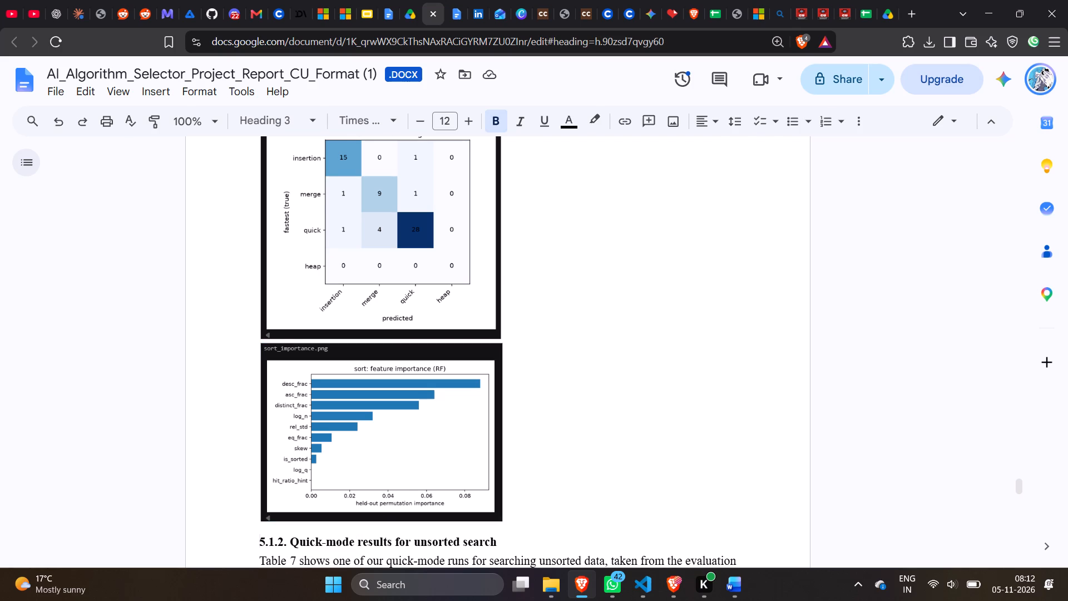
pyautogui.press('Up')
pyautogui.press('BackSpace')
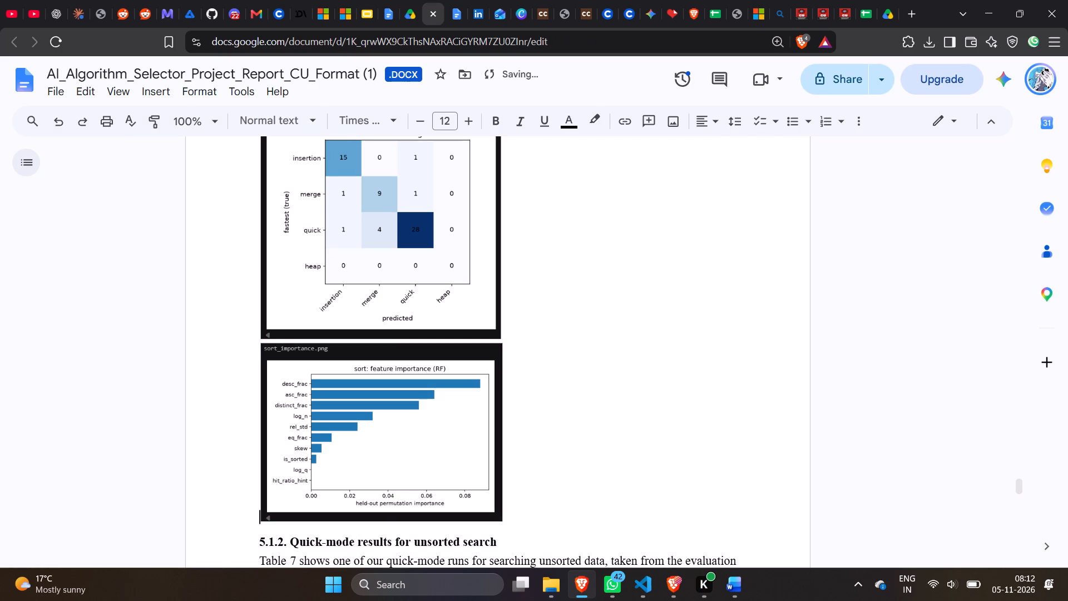
pyautogui.press('BackSpace')
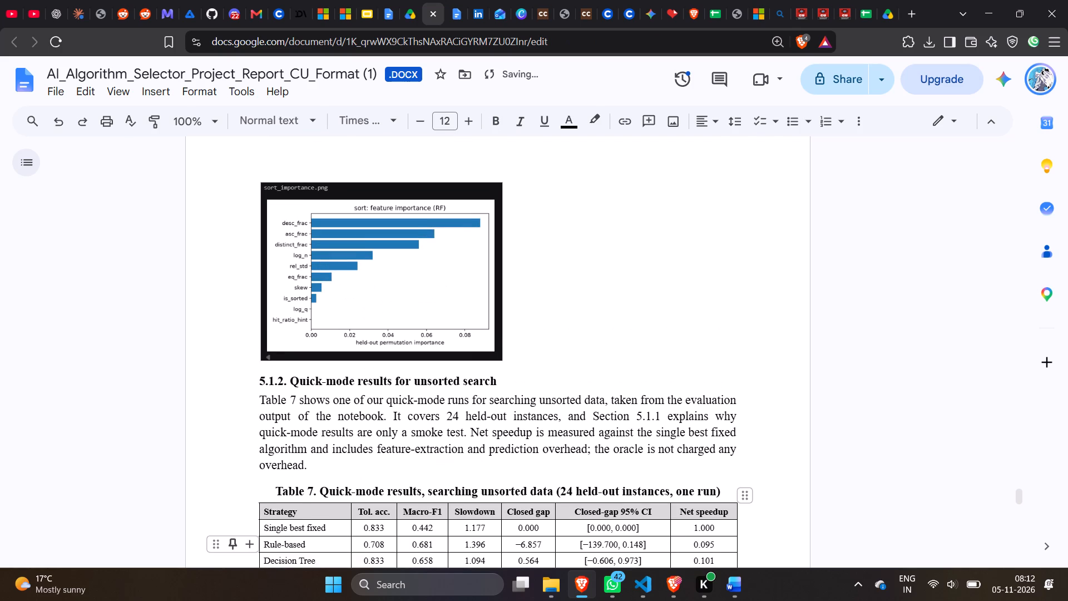
pyautogui.scroll(9, 256, 551)
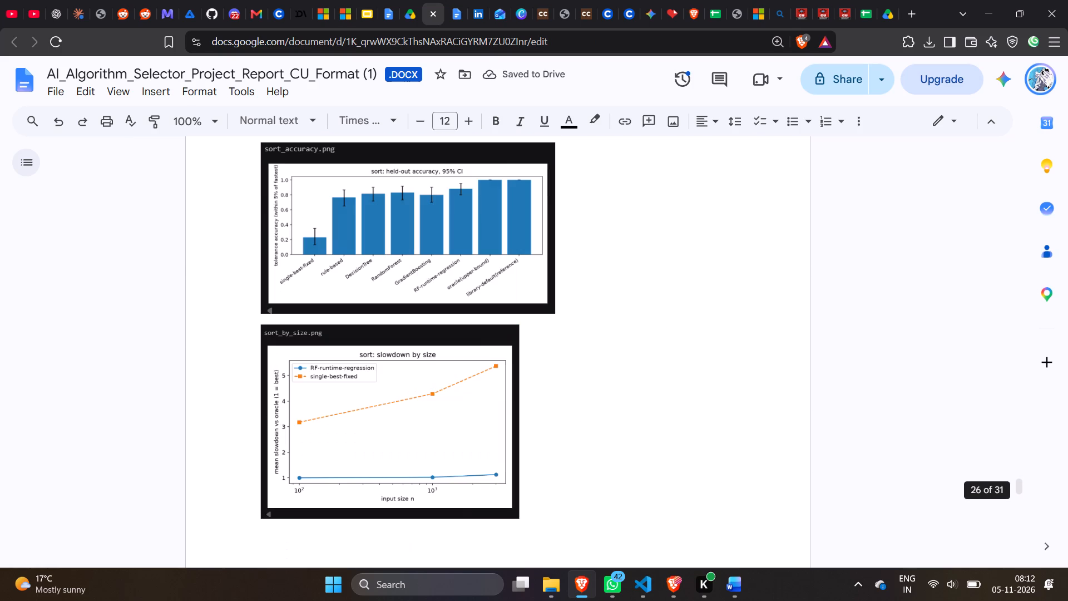
# Undo the deletion of the sort_confusion.png screenshot.
pyautogui.hotkey('ctrl', 'z')
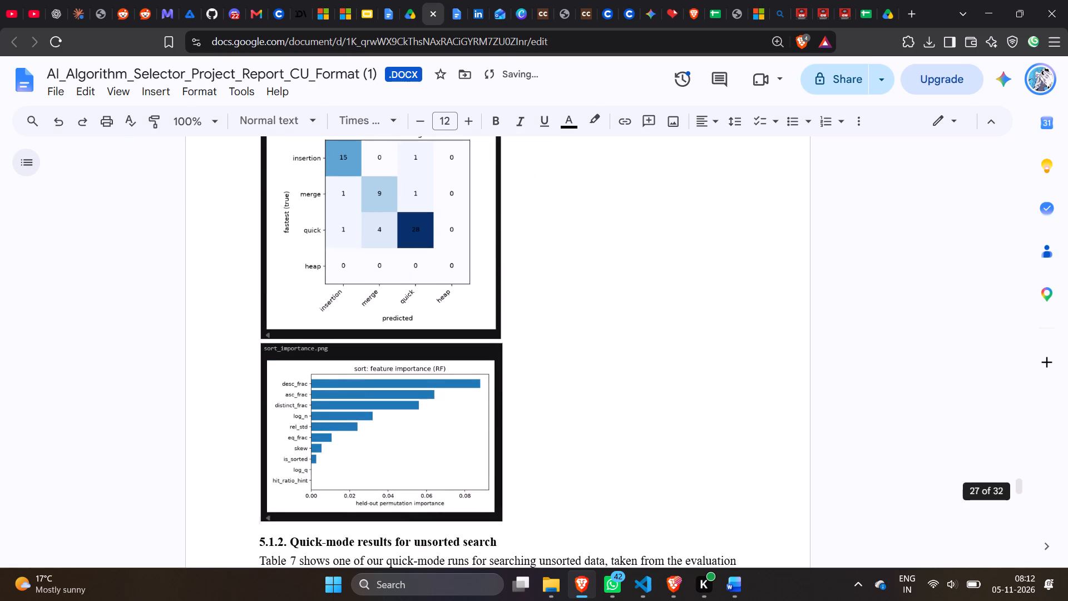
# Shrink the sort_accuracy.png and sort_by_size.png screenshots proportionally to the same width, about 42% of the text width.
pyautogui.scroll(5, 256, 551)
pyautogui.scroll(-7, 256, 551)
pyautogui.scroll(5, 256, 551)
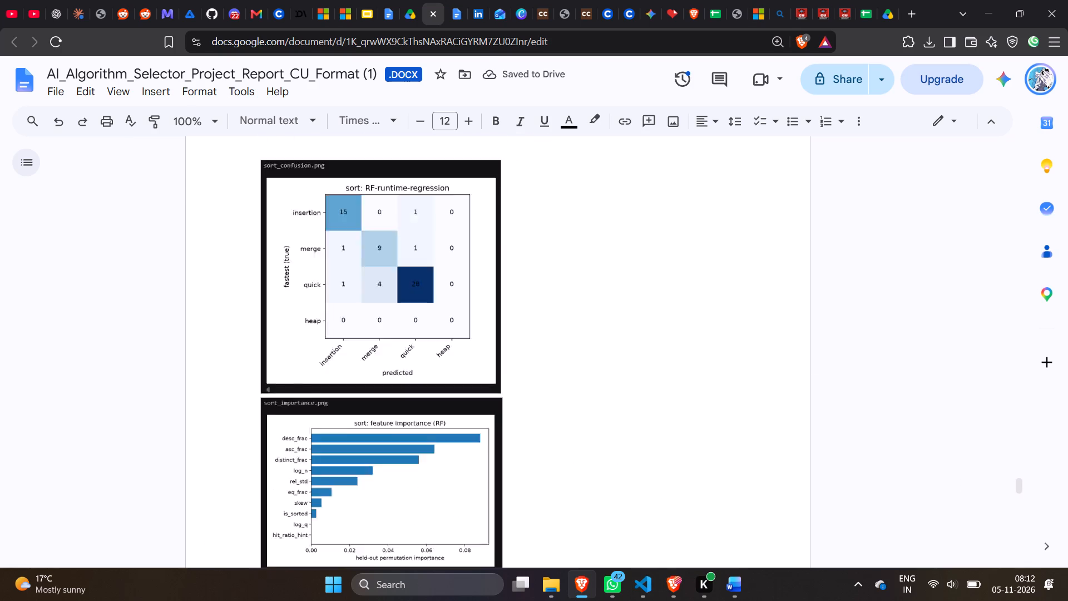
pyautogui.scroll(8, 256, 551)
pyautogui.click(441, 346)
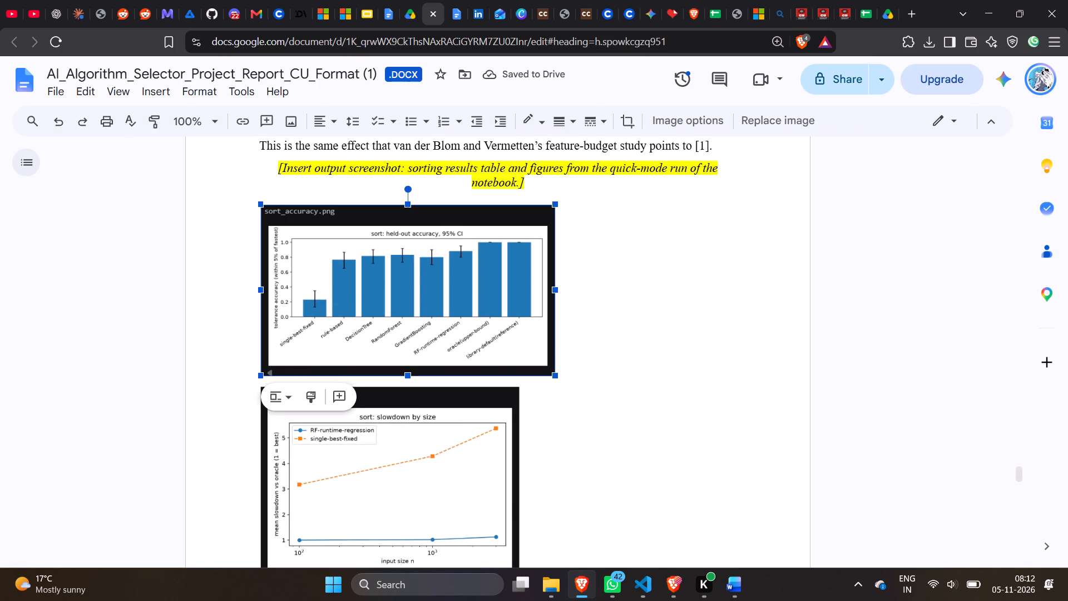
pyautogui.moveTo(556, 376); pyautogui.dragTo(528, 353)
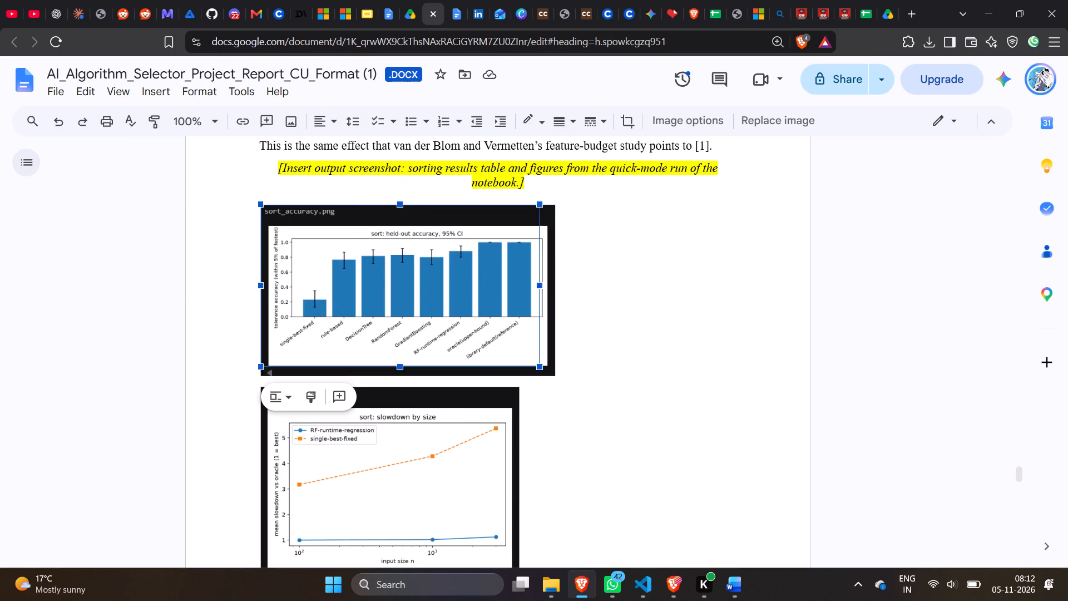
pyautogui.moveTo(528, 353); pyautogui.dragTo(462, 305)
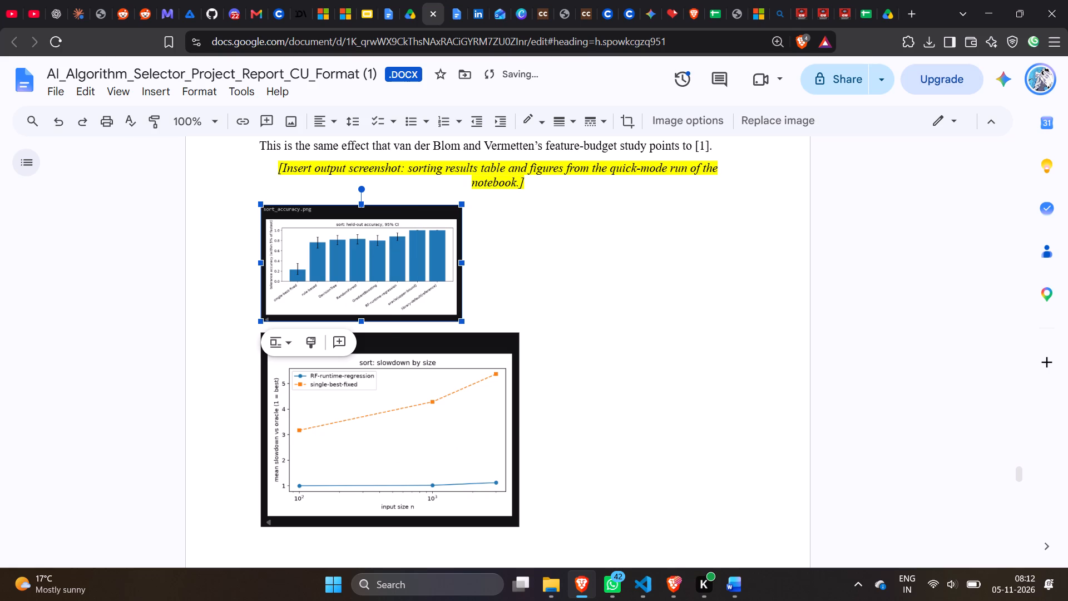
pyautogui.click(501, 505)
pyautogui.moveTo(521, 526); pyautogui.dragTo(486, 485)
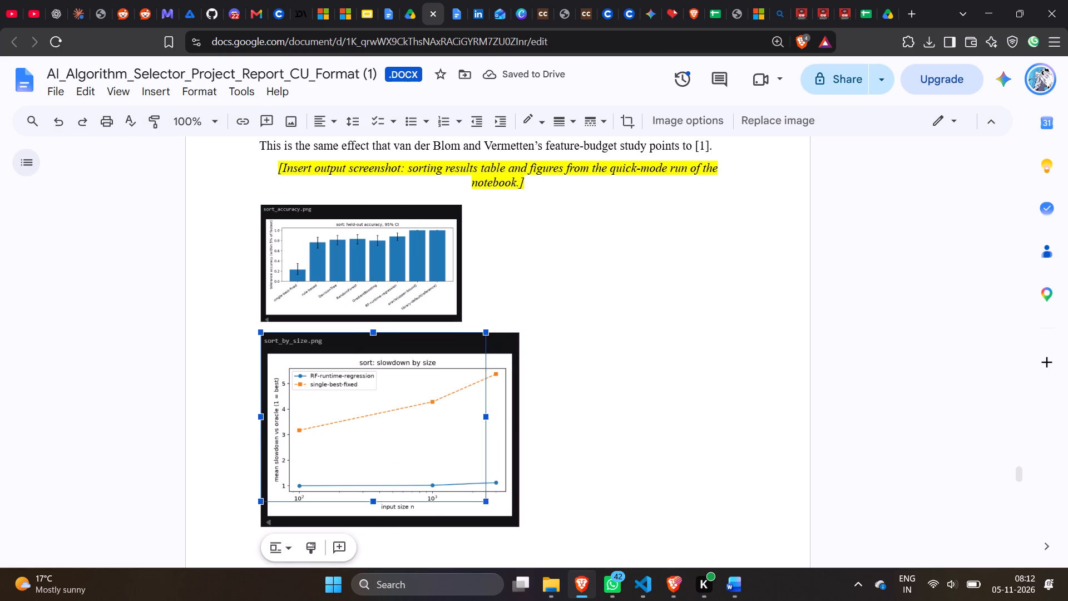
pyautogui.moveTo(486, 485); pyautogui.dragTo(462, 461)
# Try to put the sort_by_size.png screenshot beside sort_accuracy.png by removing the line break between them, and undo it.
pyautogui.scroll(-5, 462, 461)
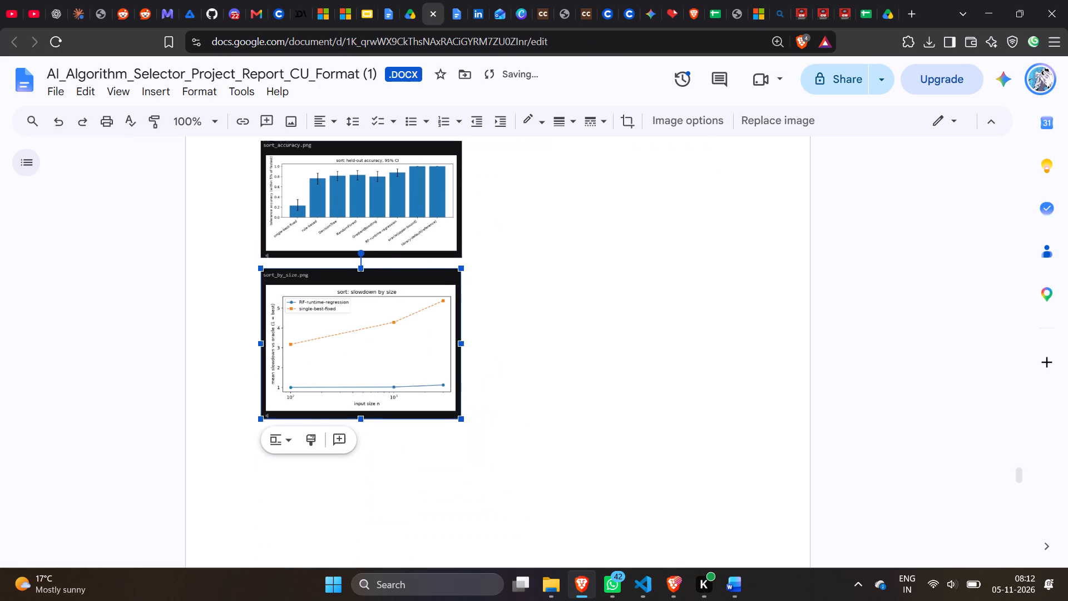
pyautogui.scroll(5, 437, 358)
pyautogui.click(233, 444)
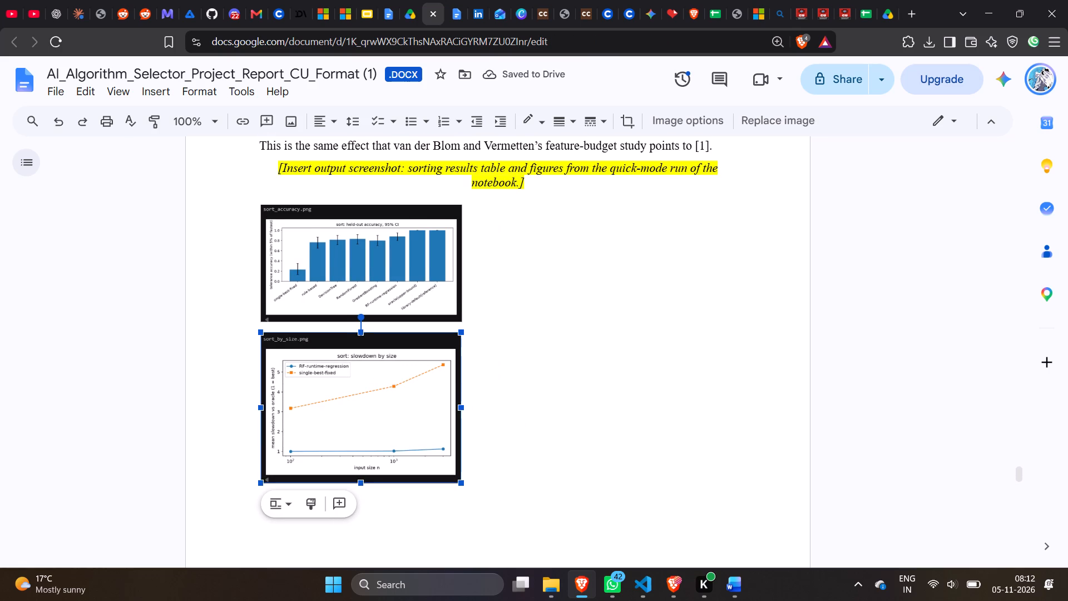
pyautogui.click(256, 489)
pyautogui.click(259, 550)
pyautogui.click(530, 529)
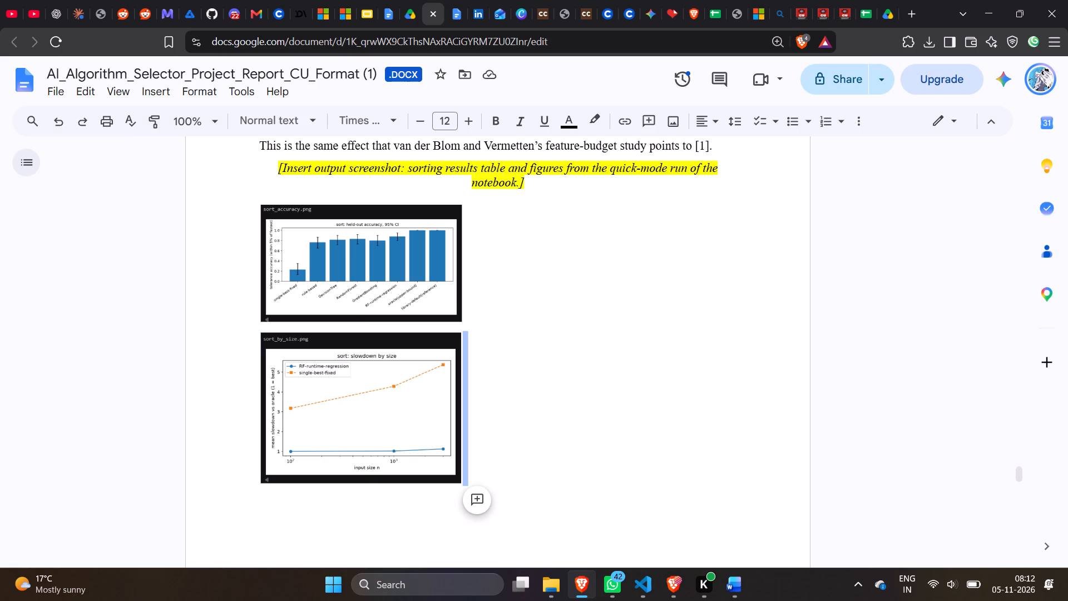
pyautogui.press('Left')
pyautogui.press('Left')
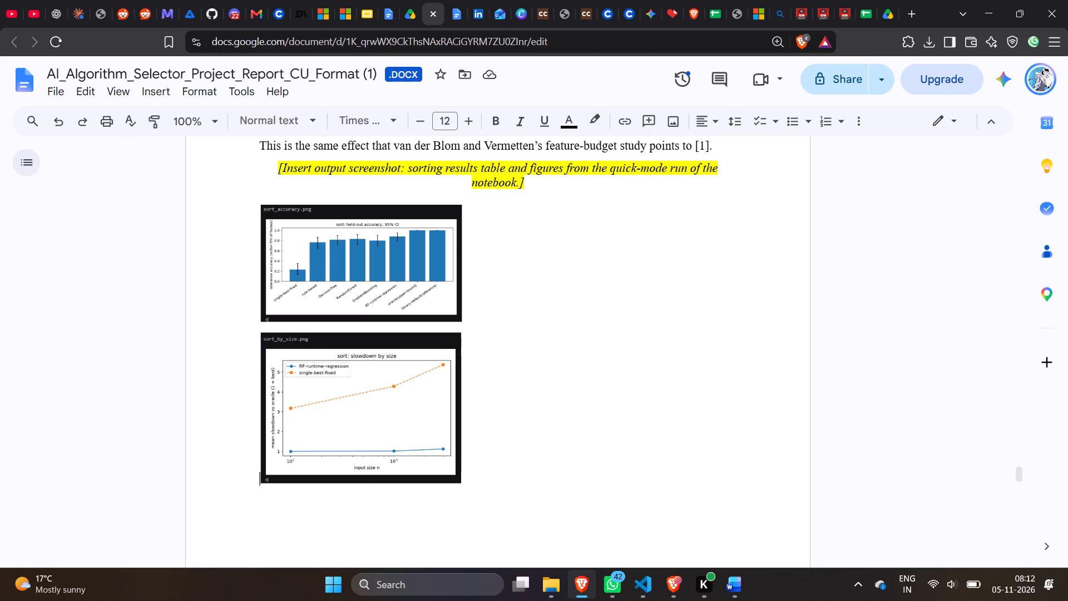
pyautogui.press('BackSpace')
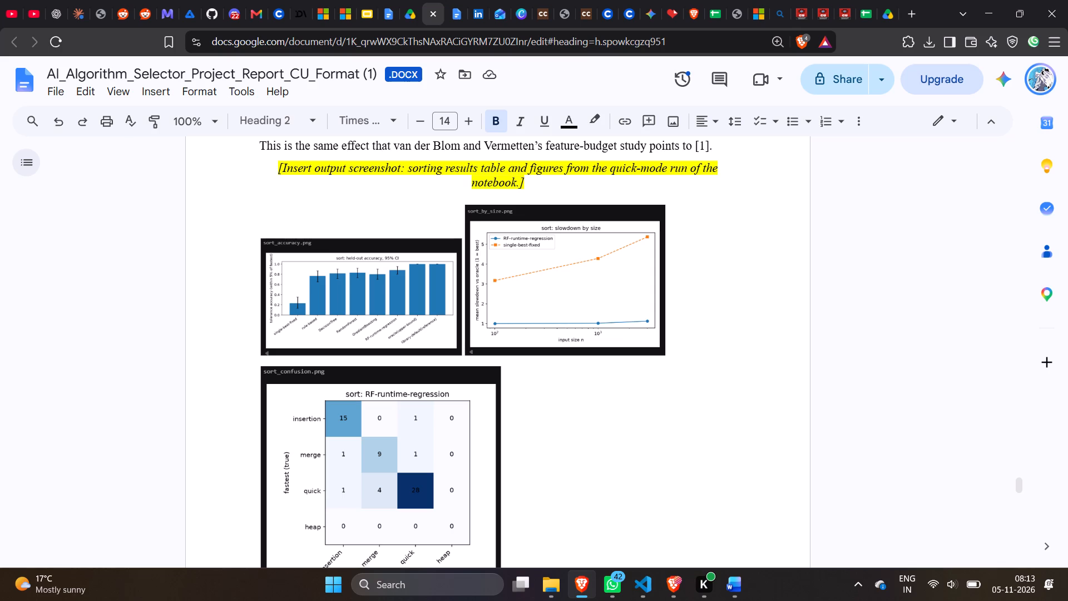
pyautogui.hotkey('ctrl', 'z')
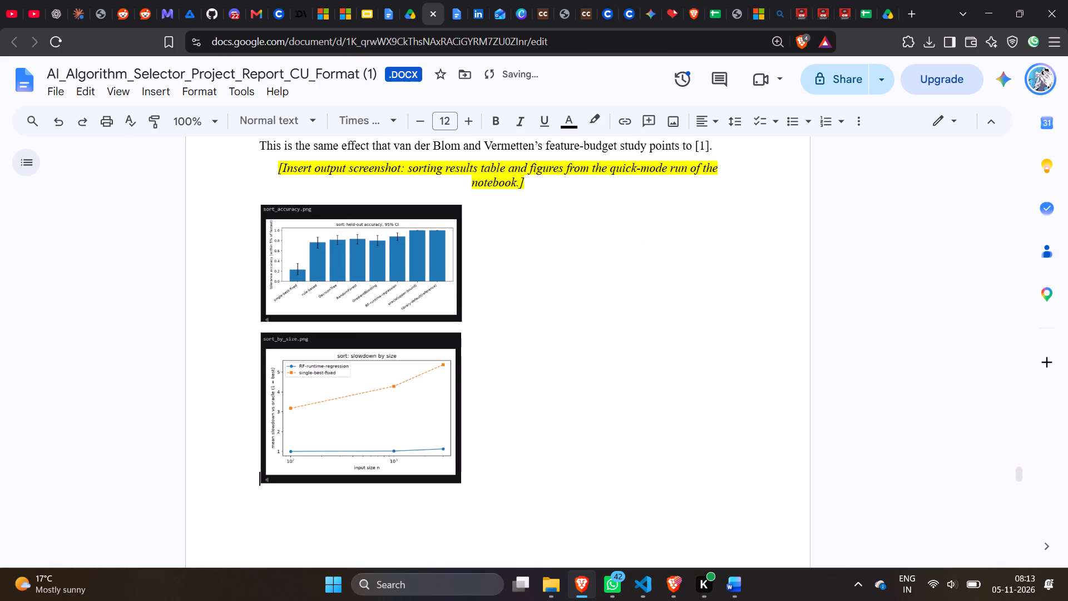
# Enlarge the sort_accuracy.png and sort_by_size.png screenshots proportionally to the same width, about 55% of the text width.
pyautogui.click(439, 305)
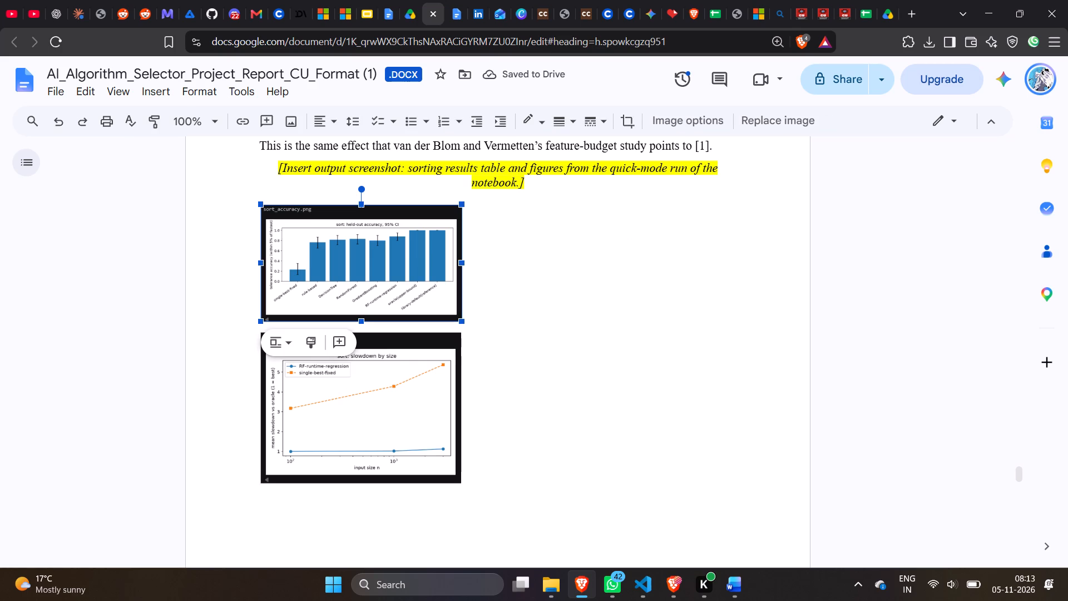
pyautogui.moveTo(461, 319); pyautogui.dragTo(511, 356)
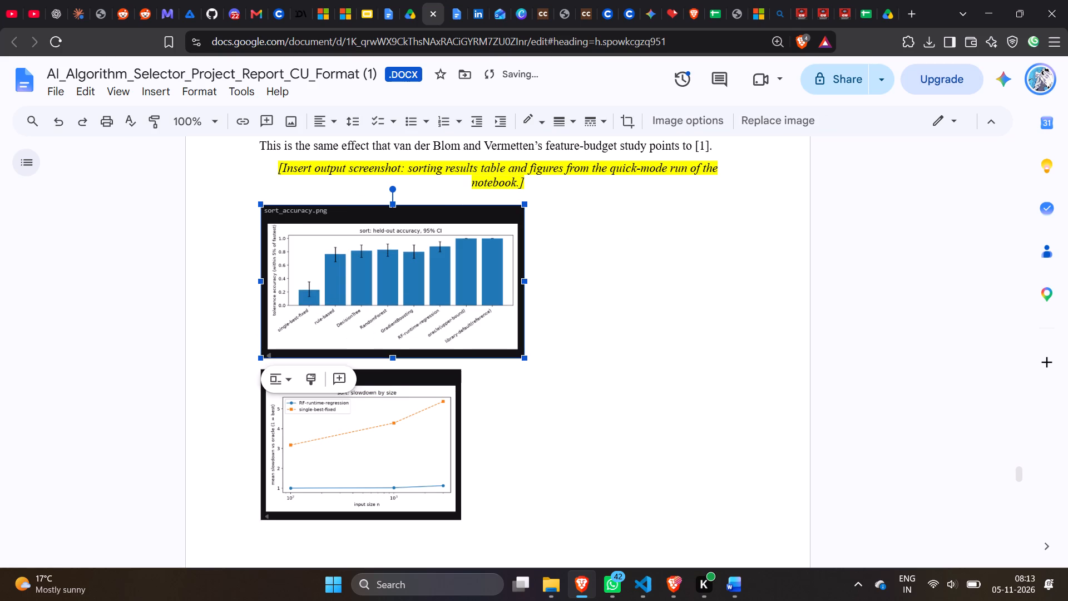
pyautogui.click(421, 493)
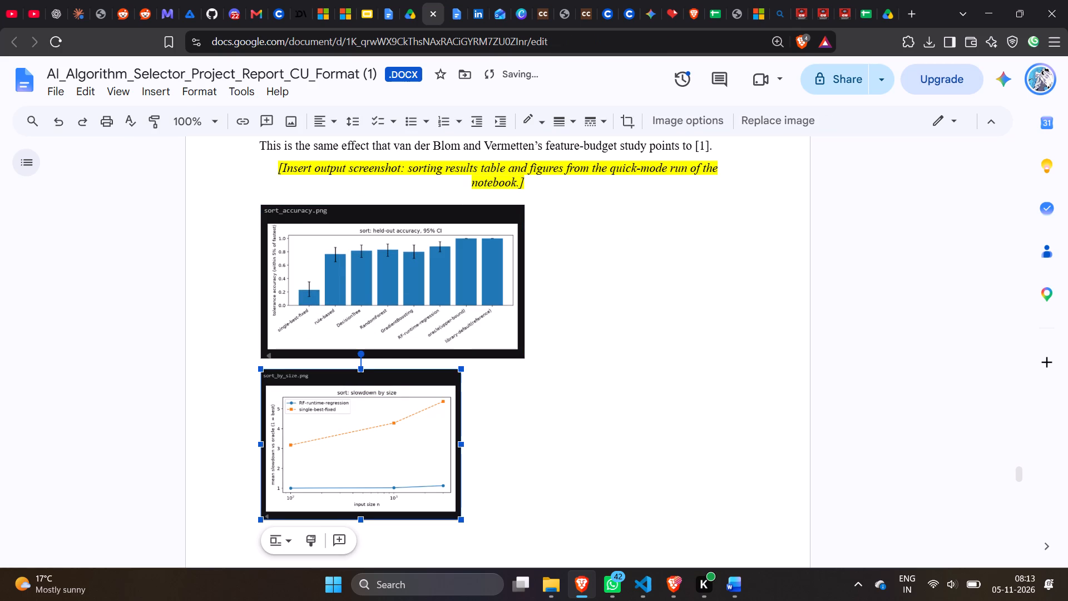
pyautogui.moveTo(458, 518); pyautogui.dragTo(501, 565)
# Enlarge the sort_confusion.png and sort_importance.png screenshots proportionally to the same width, about 53% of the text width.
pyautogui.scroll(-8, 513, 519)
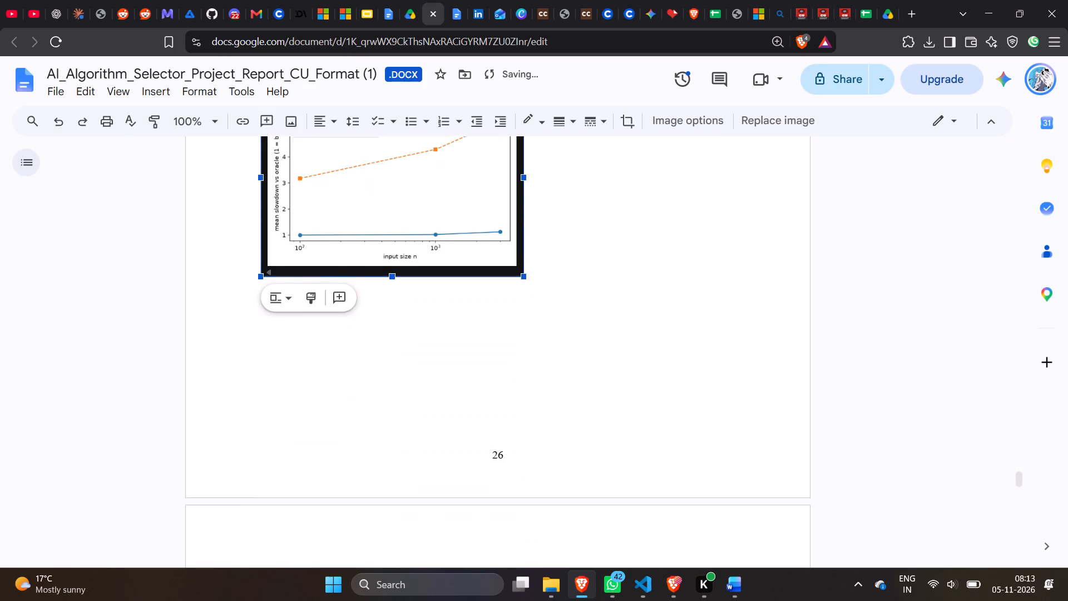
pyautogui.click(474, 499)
pyautogui.scroll(3, 516, 354)
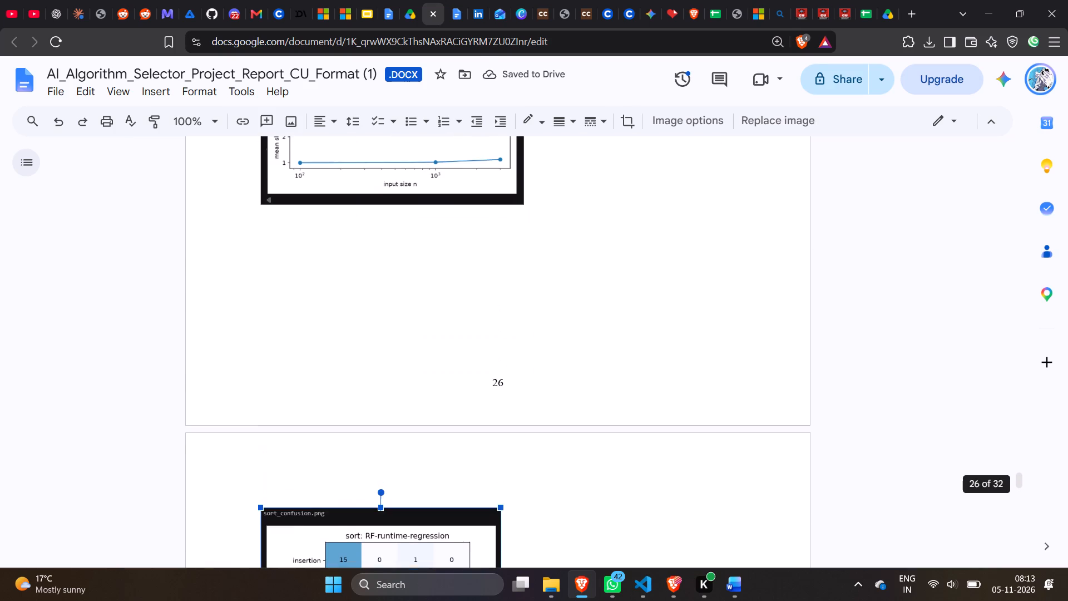
pyautogui.scroll(-1, 516, 354)
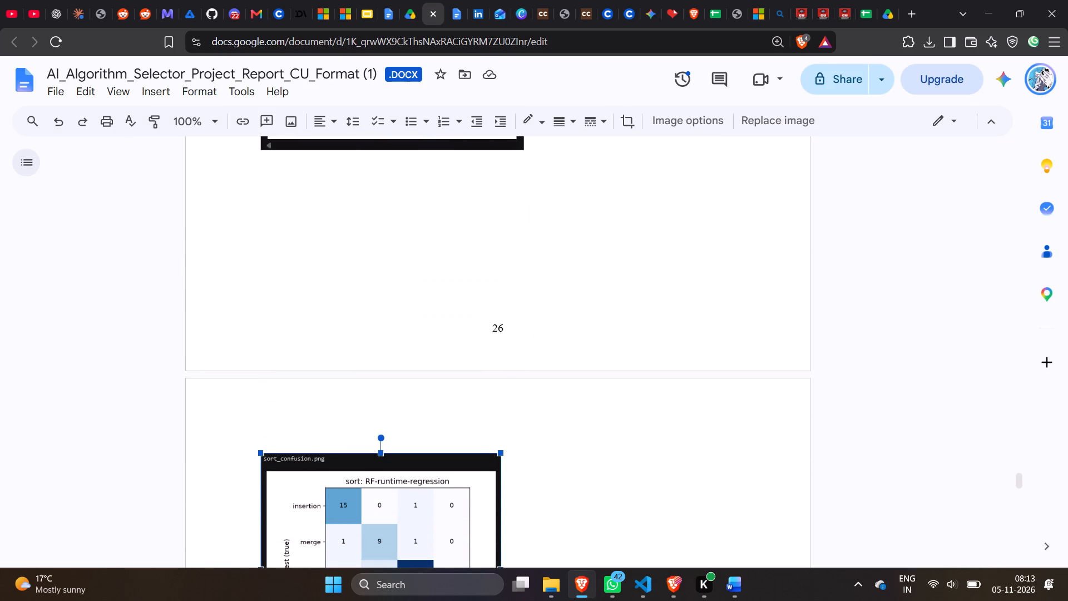
pyautogui.moveTo(501, 450); pyautogui.dragTo(513, 449)
pyautogui.scroll(-6, 513, 449)
pyautogui.click(481, 407)
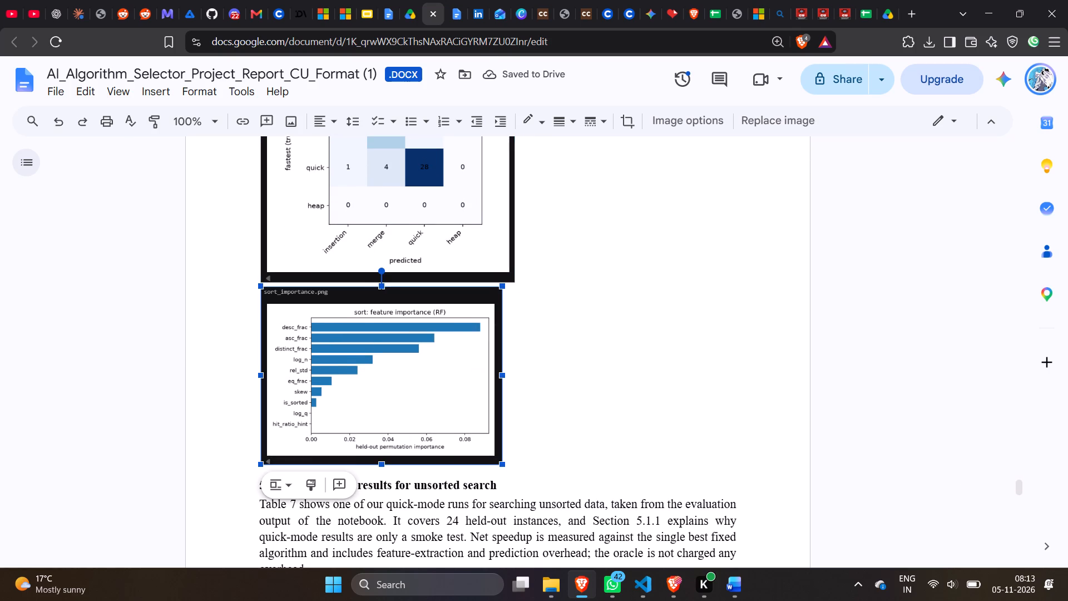
pyautogui.moveTo(501, 465); pyautogui.dragTo(512, 473)
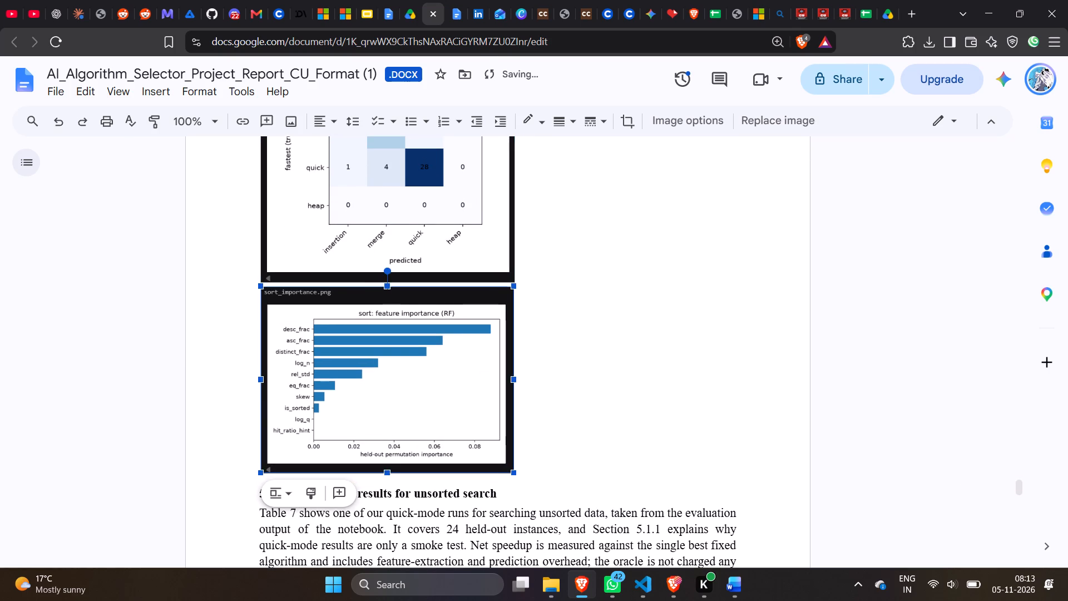
pyautogui.click(644, 389)
# Delete the highlighted sorting results screenshot placeholder above the sort_accuracy.png image, including its empty line.
pyautogui.scroll(10, 644, 390)
pyautogui.scroll(-6, 644, 390)
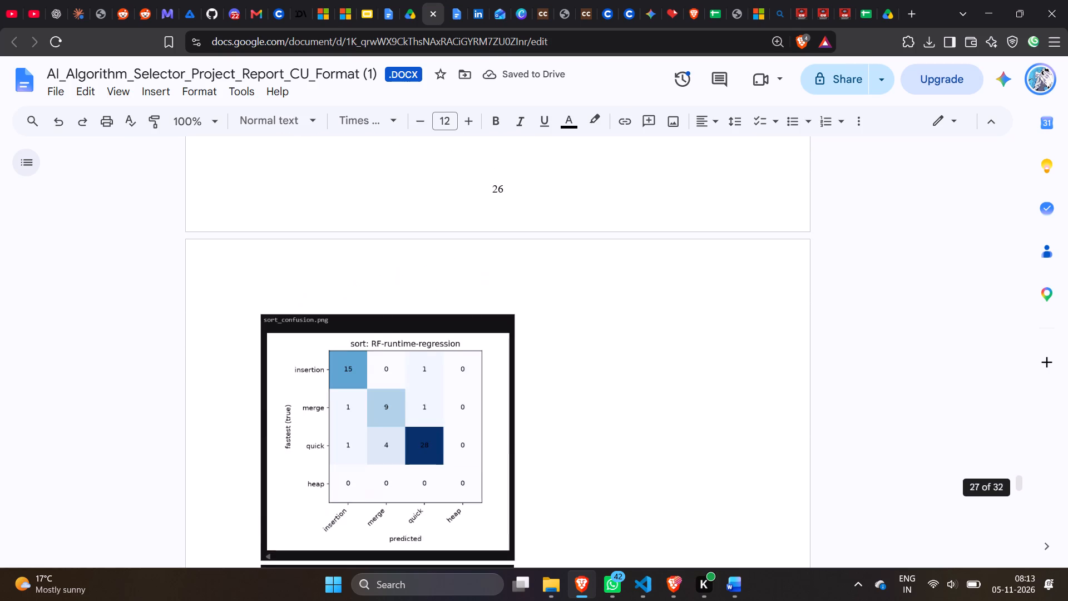
pyautogui.scroll(-7, 644, 390)
pyautogui.scroll(18, 644, 390)
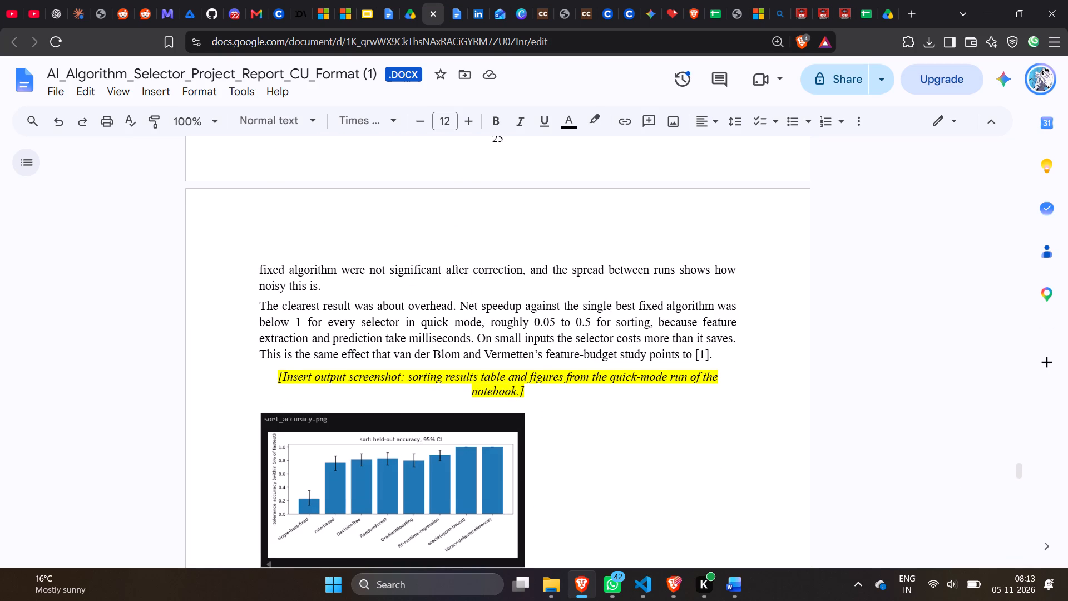
pyautogui.moveTo(561, 392); pyautogui.dragTo(382, 395)
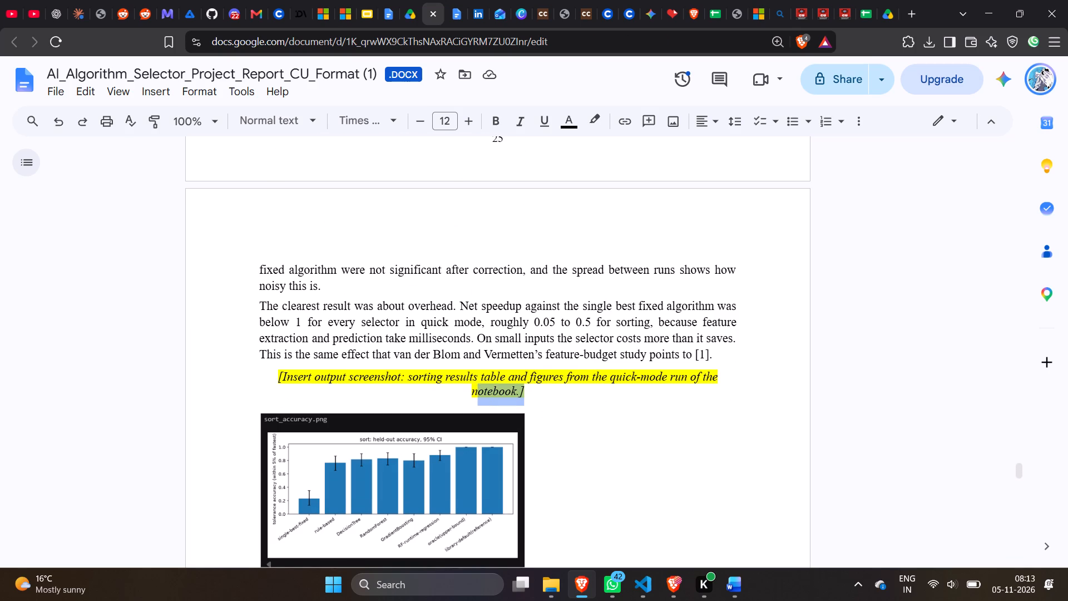
pyautogui.moveTo(382, 395); pyautogui.dragTo(285, 387)
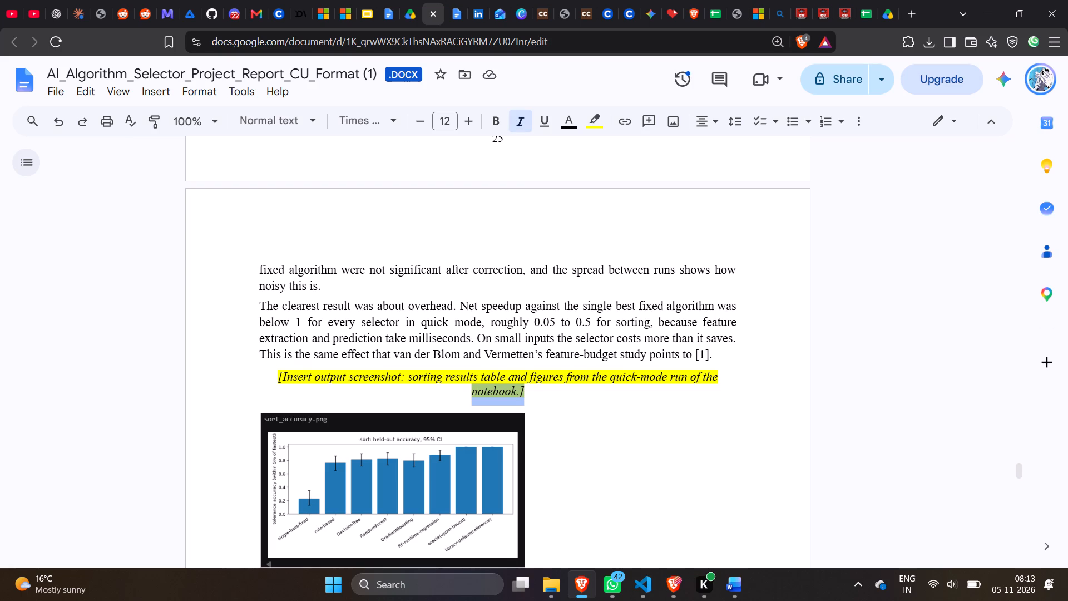
pyautogui.click(646, 428)
pyautogui.moveTo(531, 341); pyautogui.dragTo(530, 341)
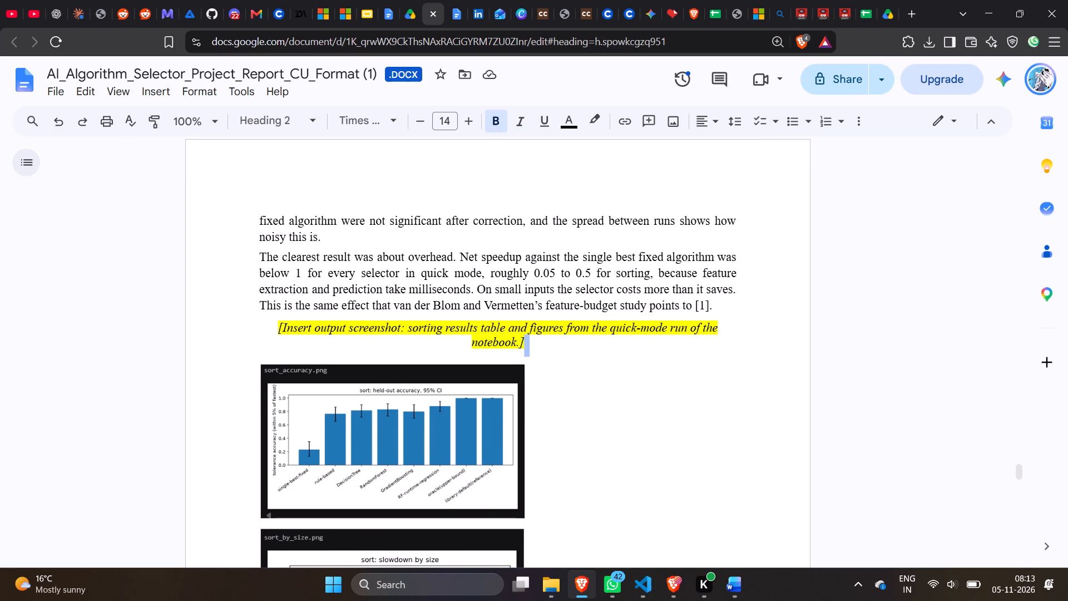
pyautogui.moveTo(530, 341); pyautogui.dragTo(276, 326)
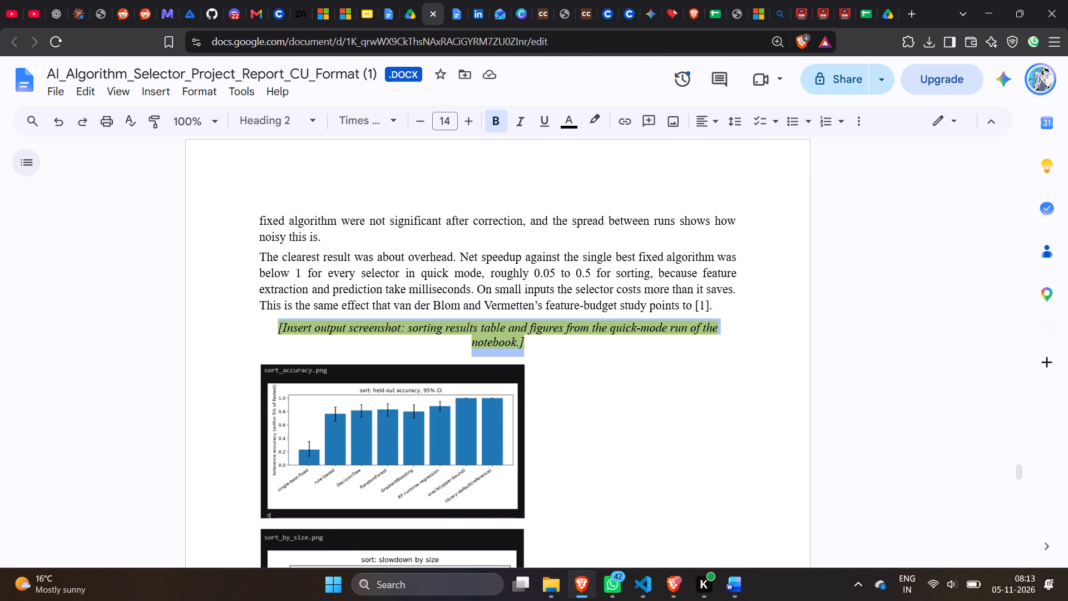
pyautogui.moveTo(276, 326); pyautogui.dragTo(275, 326)
pyautogui.press('BackSpace')
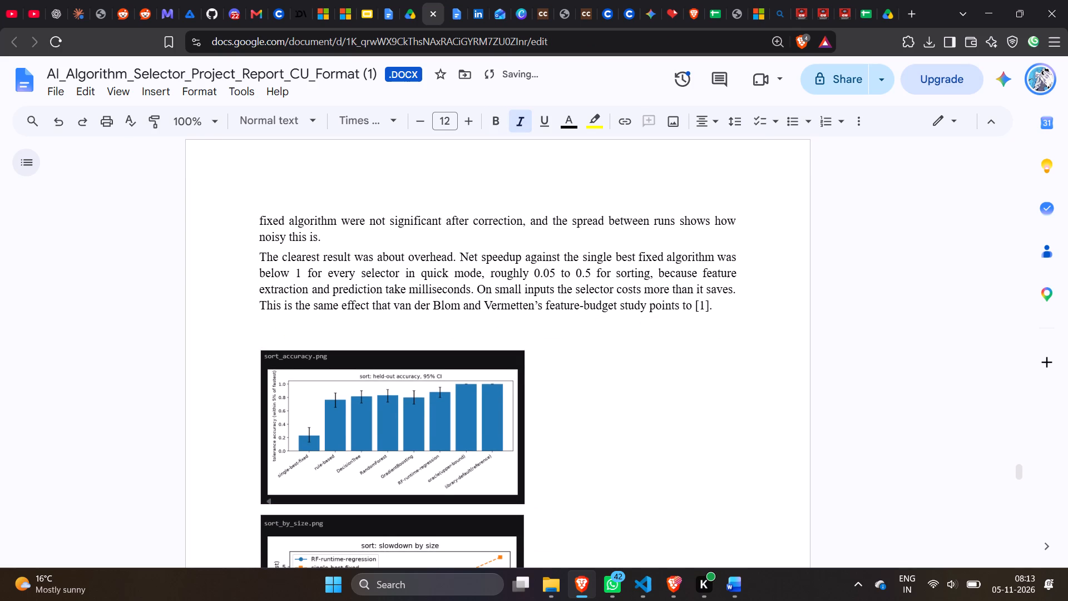
pyautogui.press('BackSpace')
pyautogui.press('BackSpace')
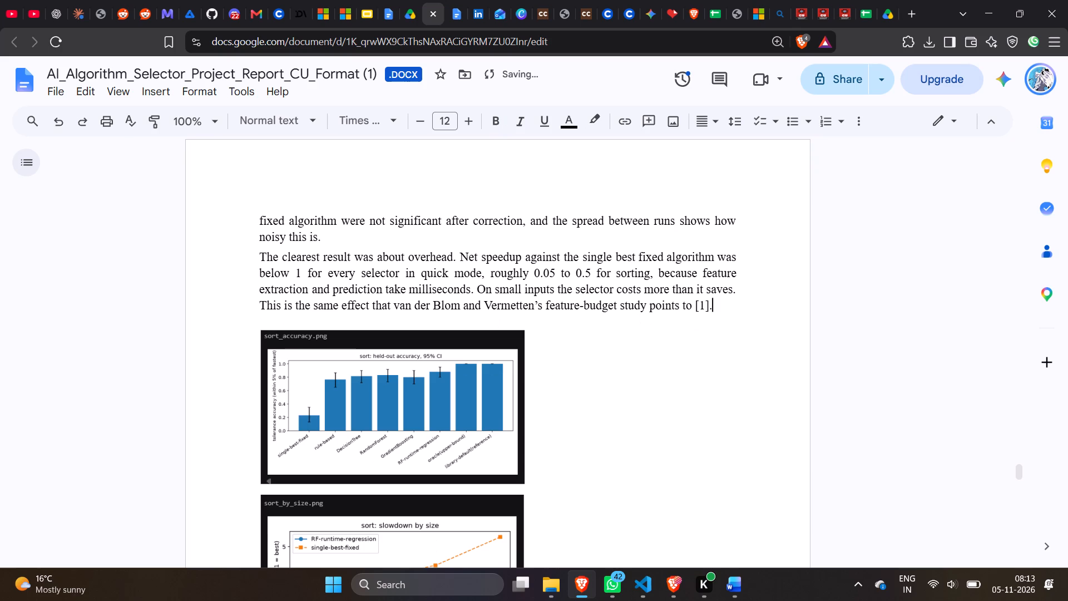
# Switch to the notebook in VS Code and capture a screenshot of the search_unsorted_accuracy.png output with its file name label.
pyautogui.scroll(-20, 275, 325)
pyautogui.scroll(-1, 275, 325)
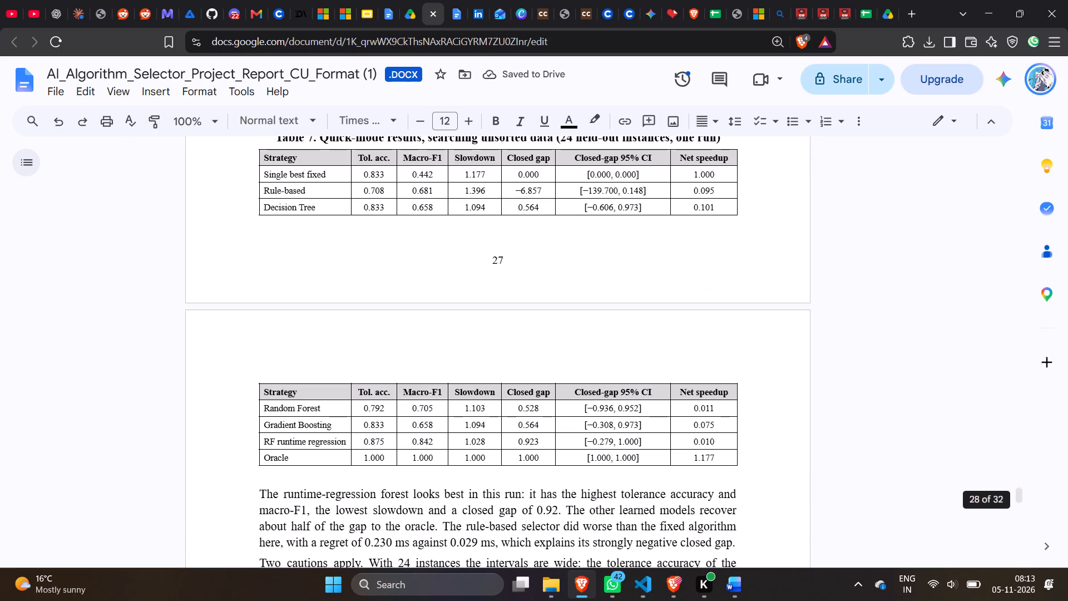
pyautogui.scroll(-5, 275, 324)
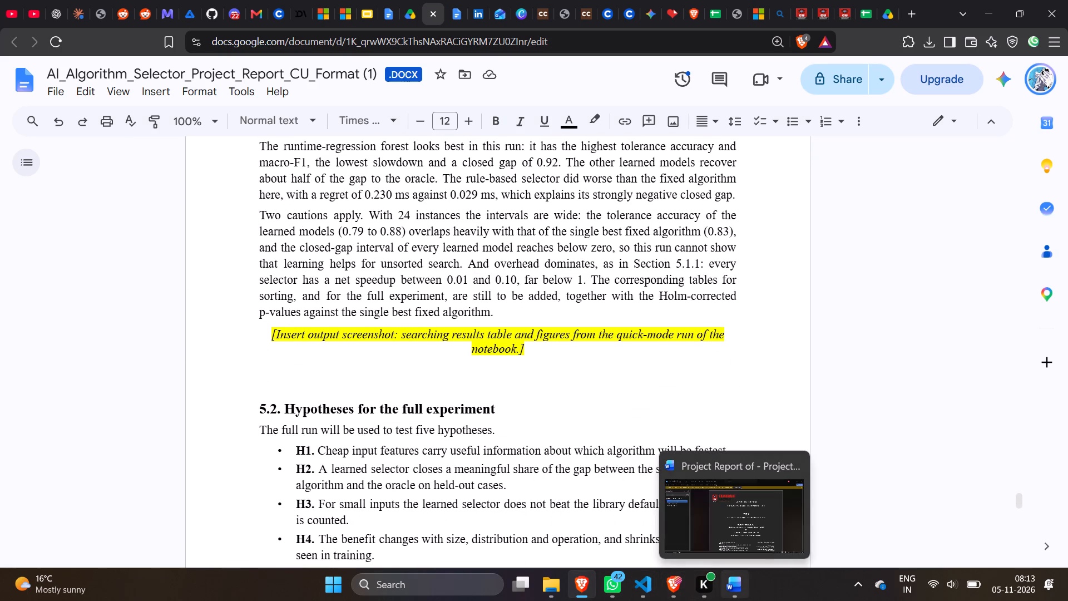
pyautogui.click(648, 593)
pyautogui.scroll(20, 504, 353)
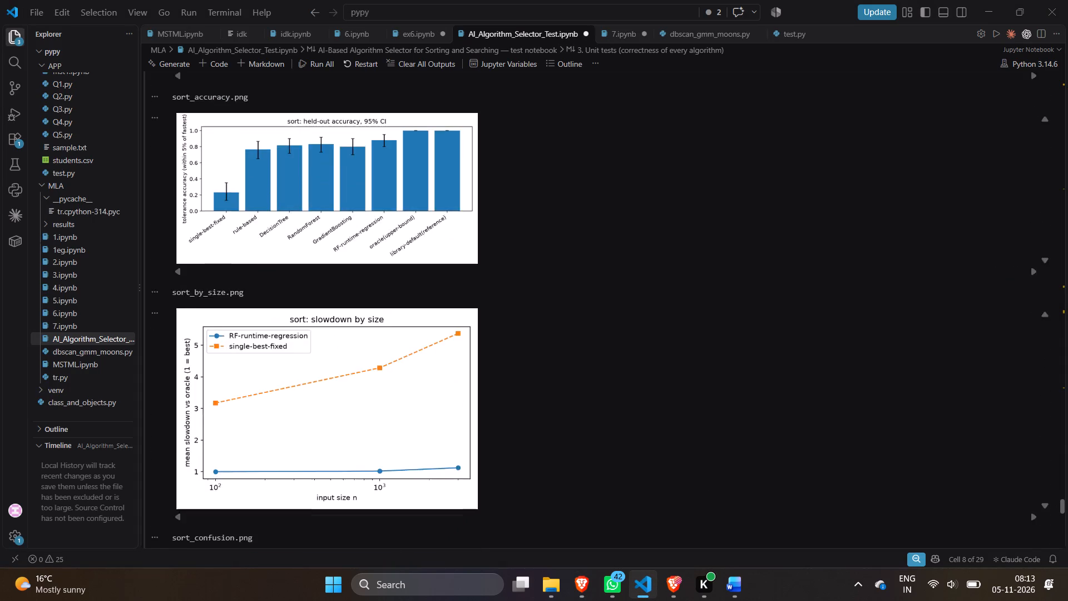
pyautogui.scroll(16, 504, 351)
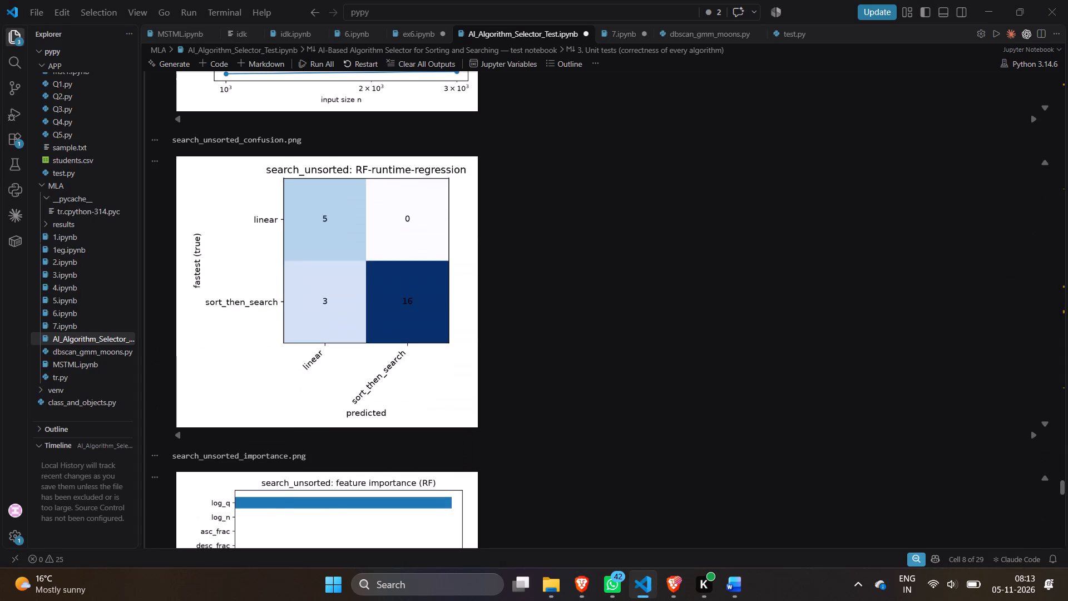
pyautogui.scroll(16, 504, 351)
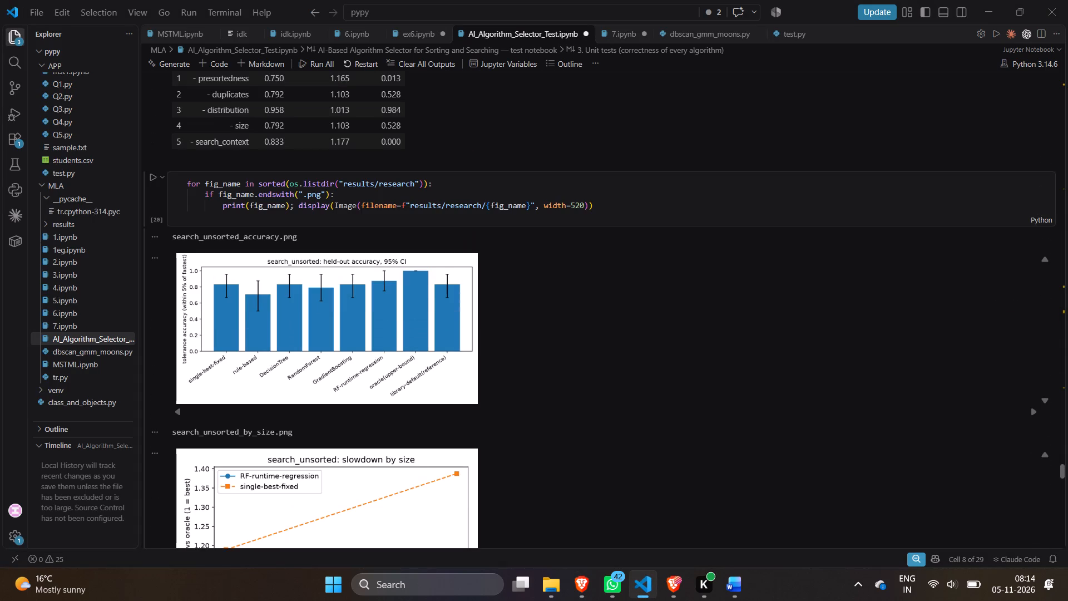
pyautogui.press('Print')
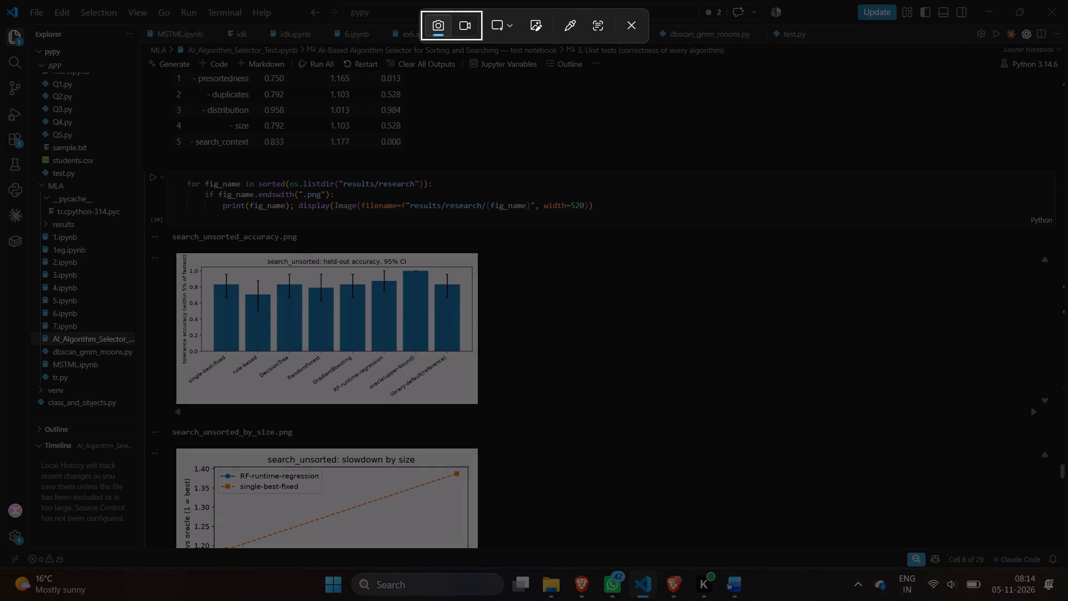
pyautogui.moveTo(167, 229); pyautogui.dragTo(488, 418)
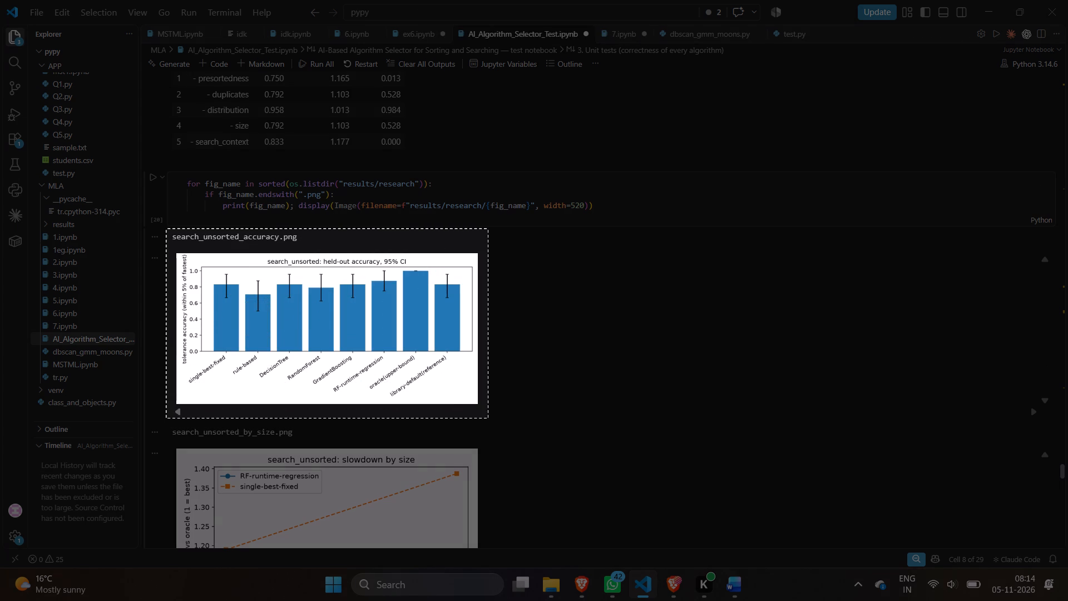
pyautogui.moveTo(488, 418); pyautogui.dragTo(489, 415)
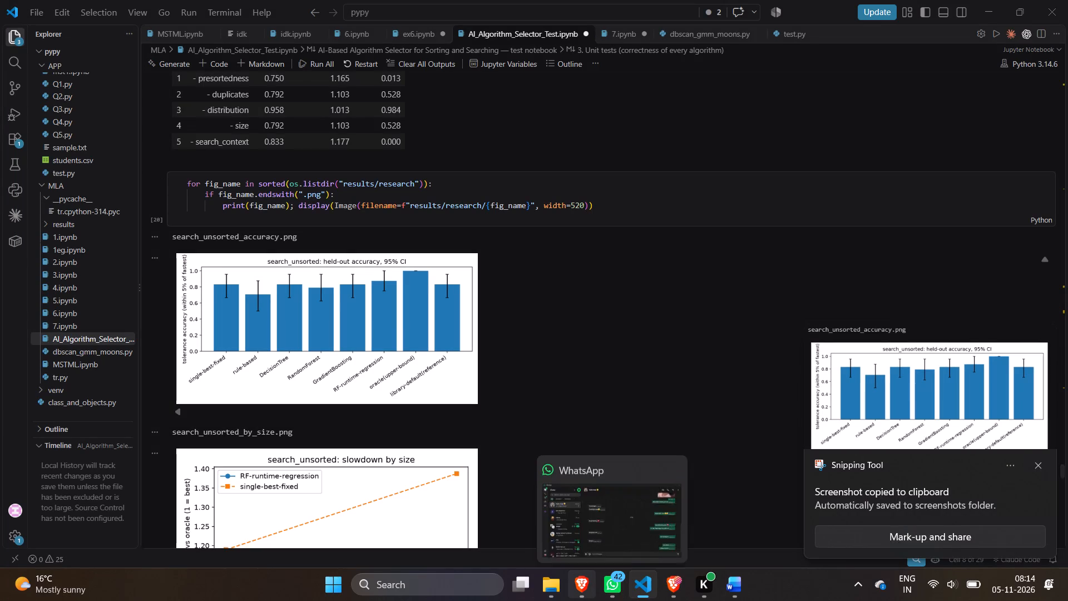
# In the Google Docs report, replace the highlighted searching results screenshot placeholder above Section 5.2 with the captured search_unsorted_accuracy.png image.
pyautogui.click(579, 504)
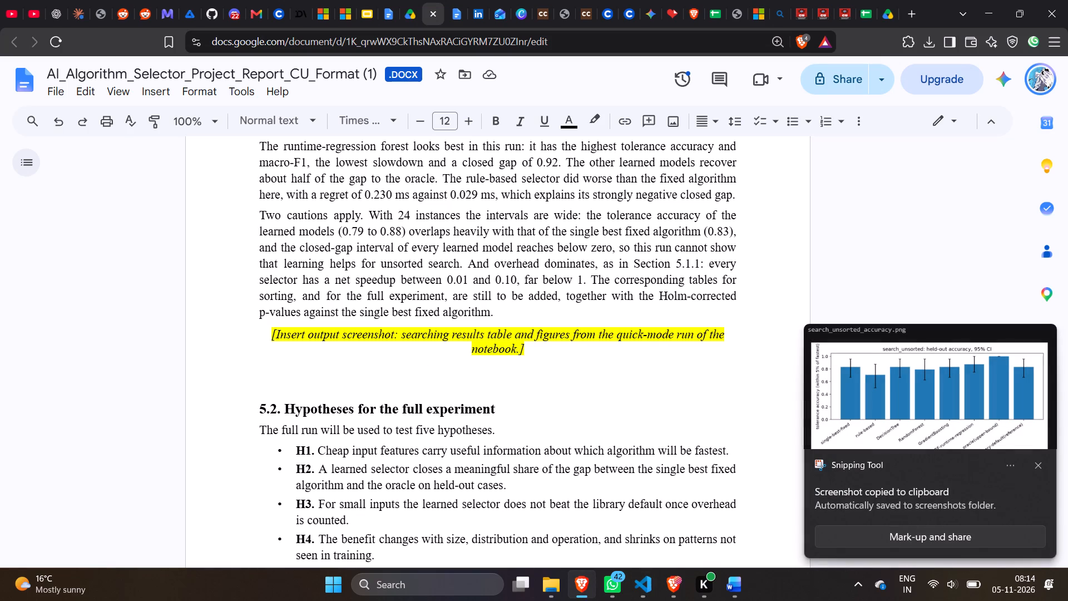
pyautogui.moveTo(540, 360); pyautogui.dragTo(262, 333)
pyautogui.press('BackSpace')
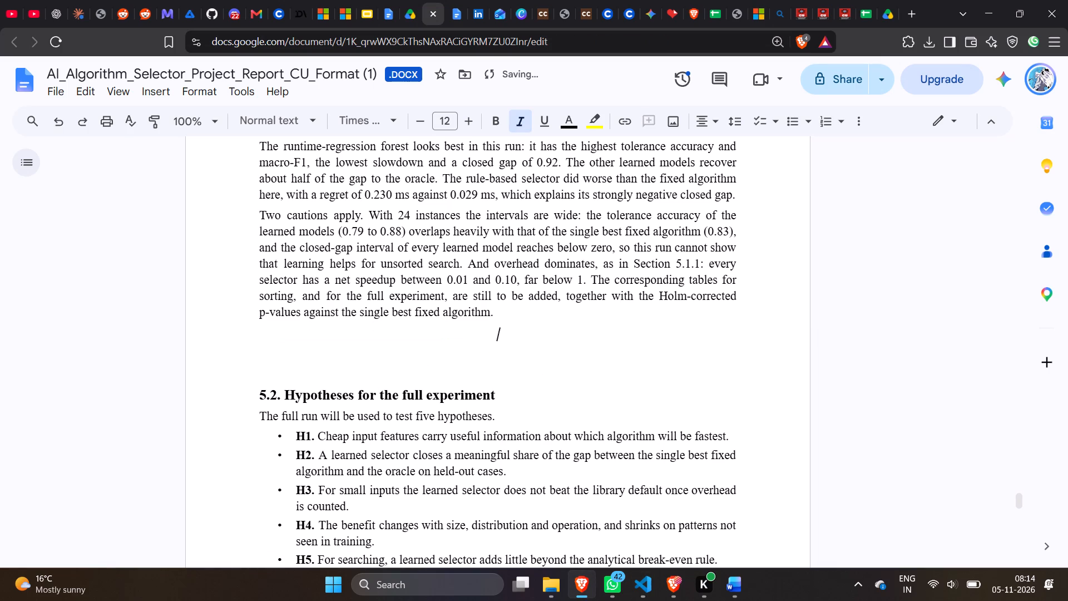
pyautogui.press('BackSpace')
pyautogui.press('BackSpace')
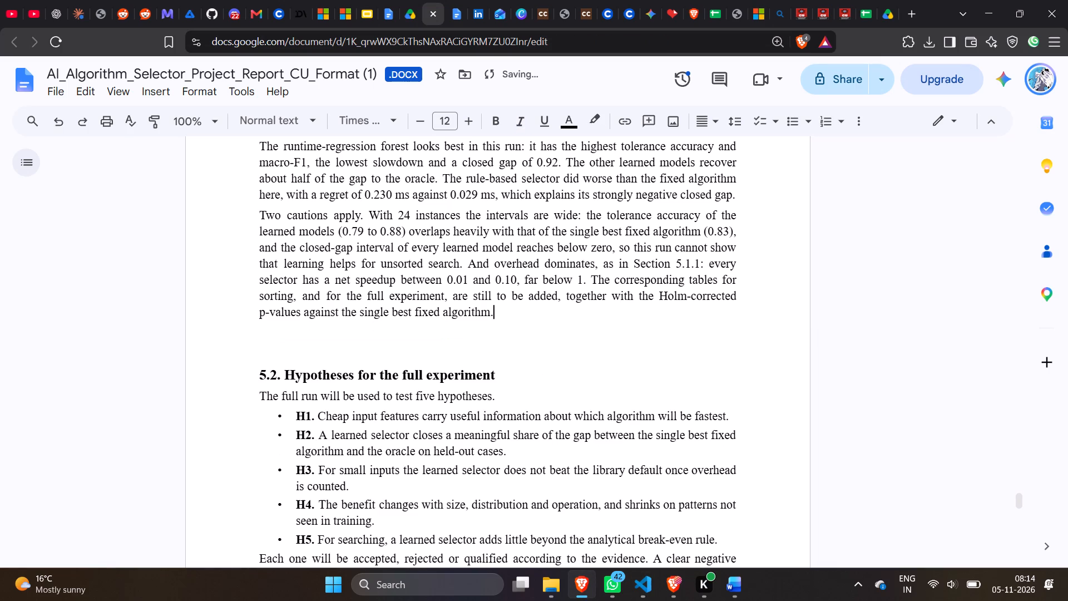
pyautogui.press('Return')
pyautogui.hotkey('ctrl', 'v')
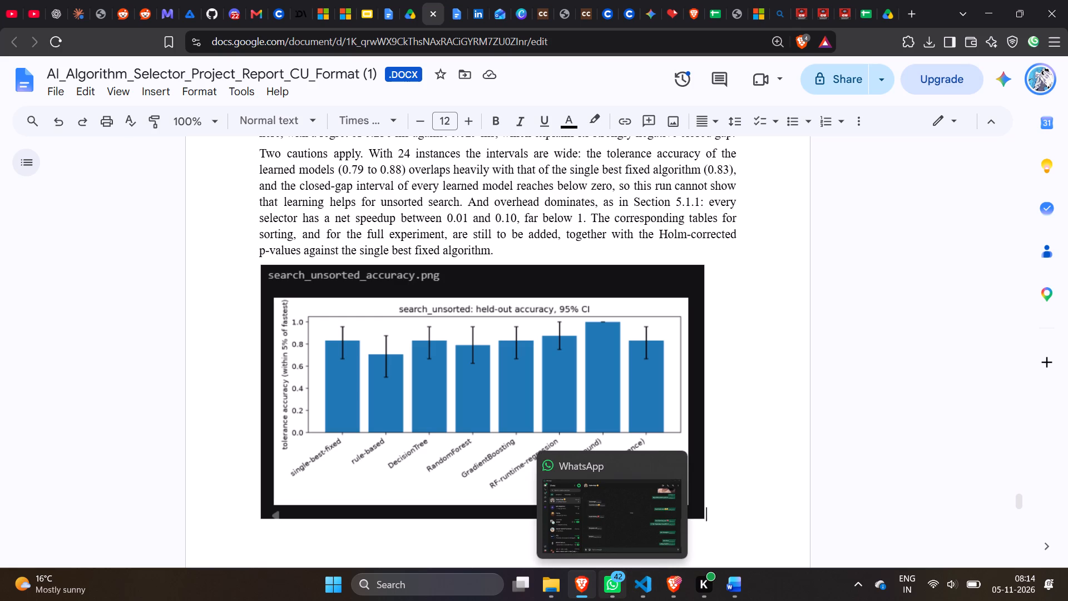
# Capture the search_unsorted_by_size.png output from the VS Code notebook and paste it on a new line below the search_unsorted_accuracy.png image in the report.
pyautogui.click(676, 523)
pyautogui.scroll(-2, 558, 393)
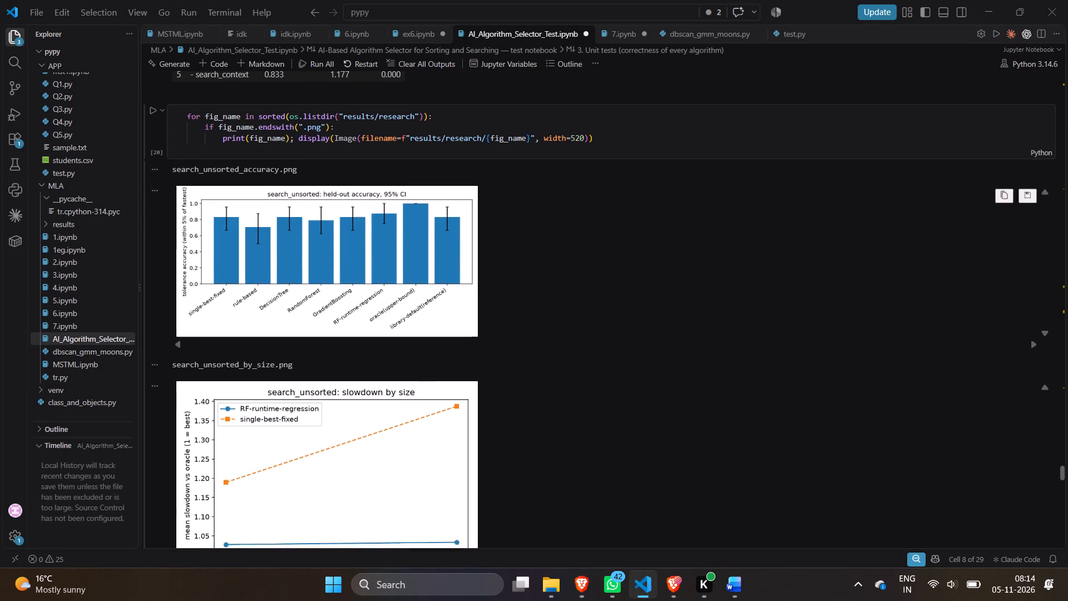
pyautogui.scroll(-3, 558, 393)
pyautogui.press('Print')
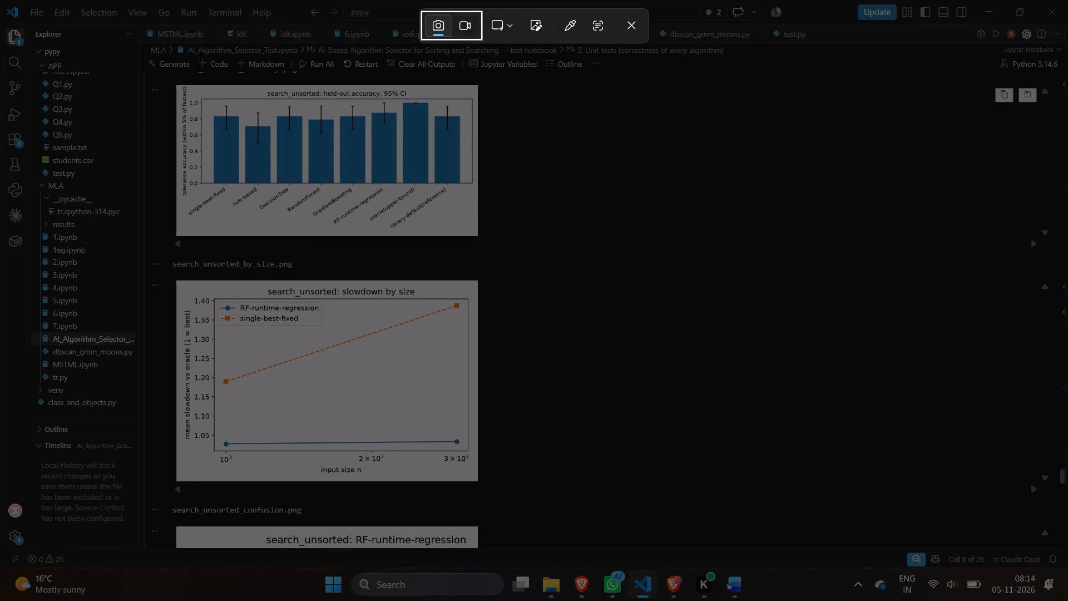
pyautogui.moveTo(168, 258); pyautogui.dragTo(485, 493)
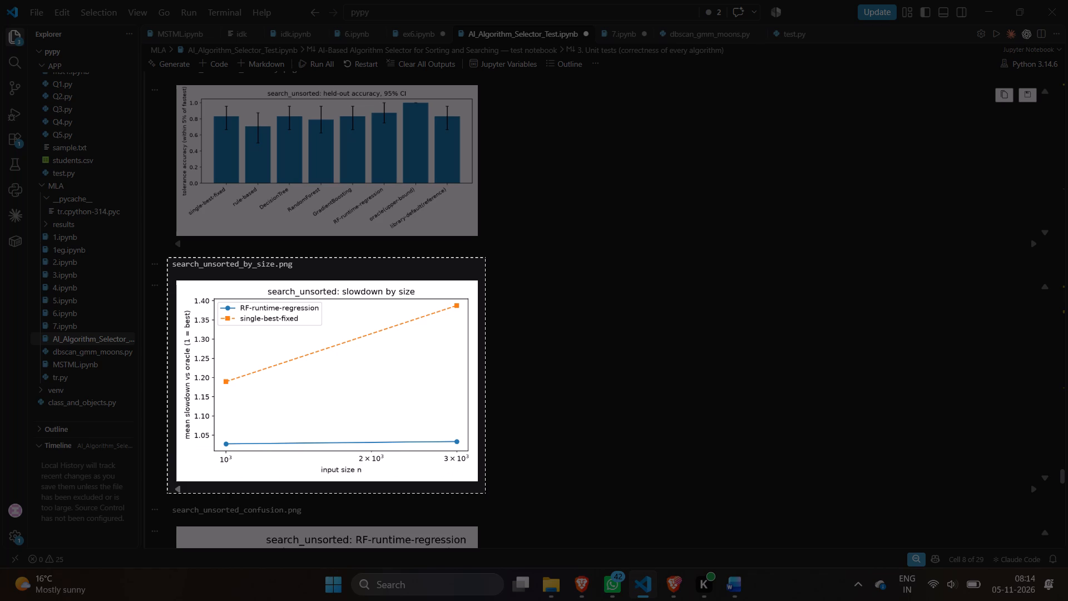
pyautogui.moveTo(485, 493); pyautogui.dragTo(485, 492)
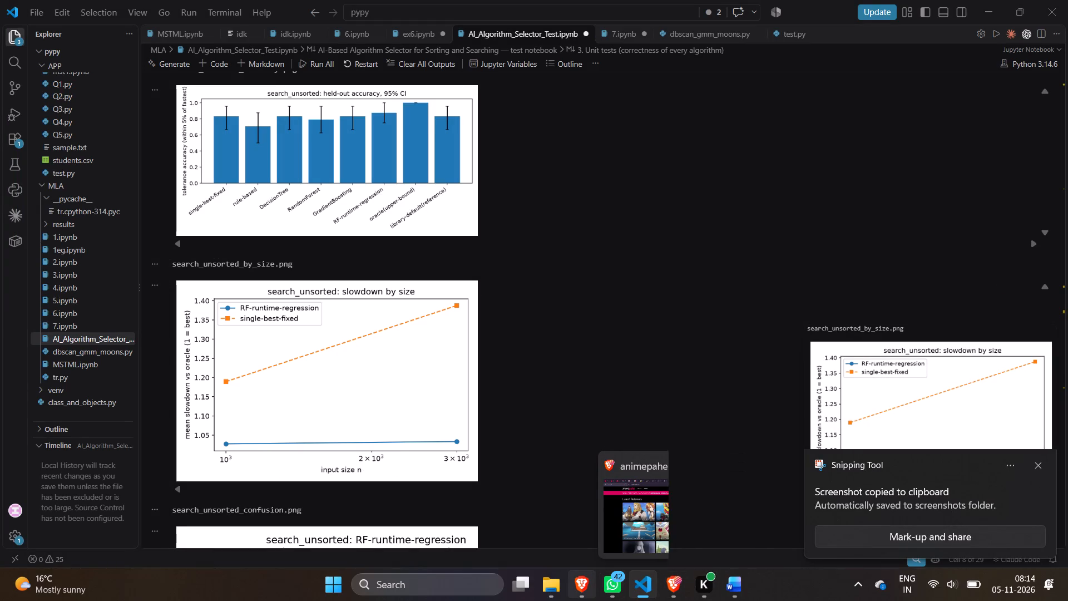
pyautogui.click(589, 528)
pyautogui.scroll(-1, 614, 462)
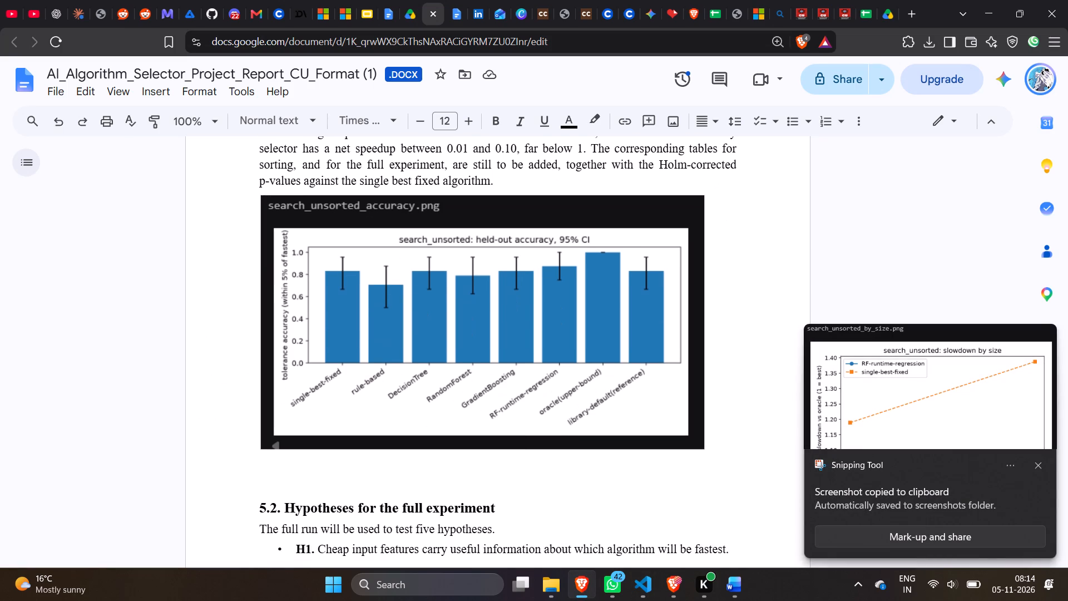
pyautogui.press('Return')
pyautogui.hotkey('ctrl', 'v')
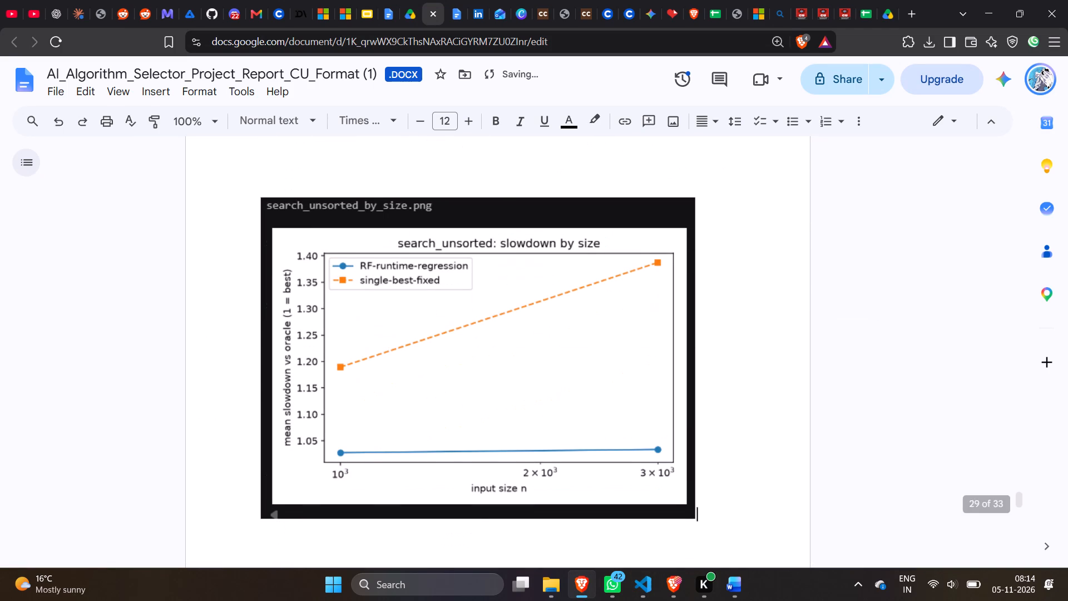
# Capture the search_unsorted_confusion.png output from the VS Code notebook and paste it on a new line below the search_unsorted_by_size.png image in the report.
pyautogui.click(640, 597)
pyautogui.scroll(-4, 627, 333)
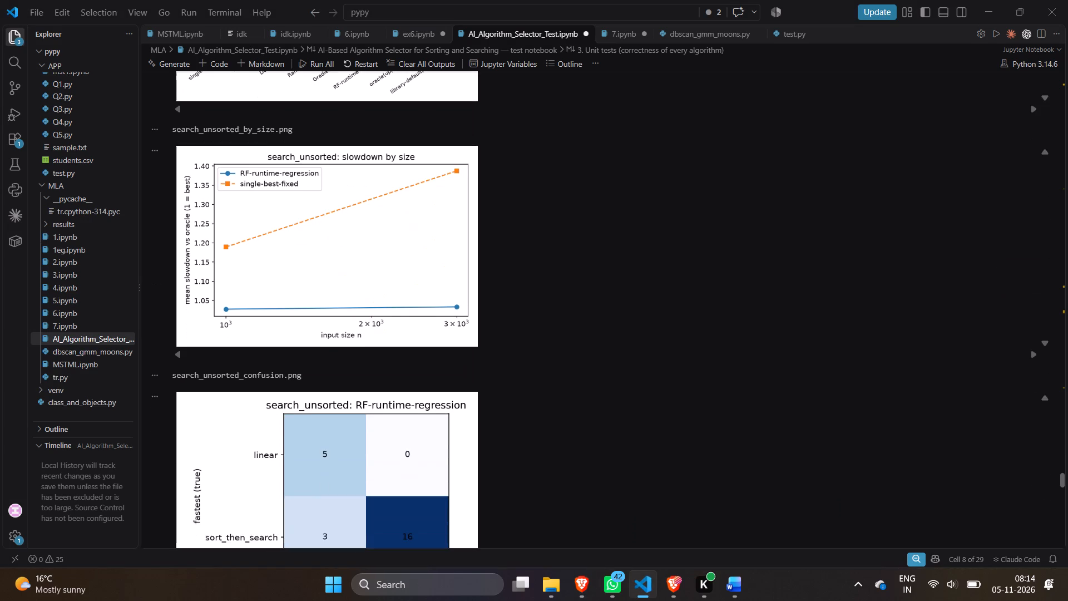
pyautogui.scroll(-5, 628, 333)
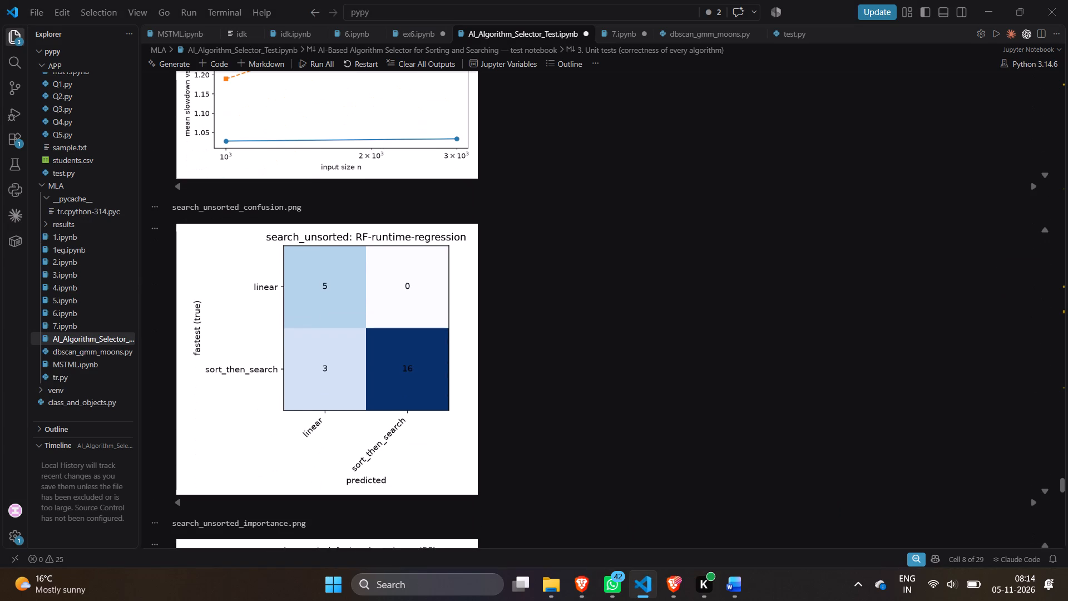
pyautogui.press('Print')
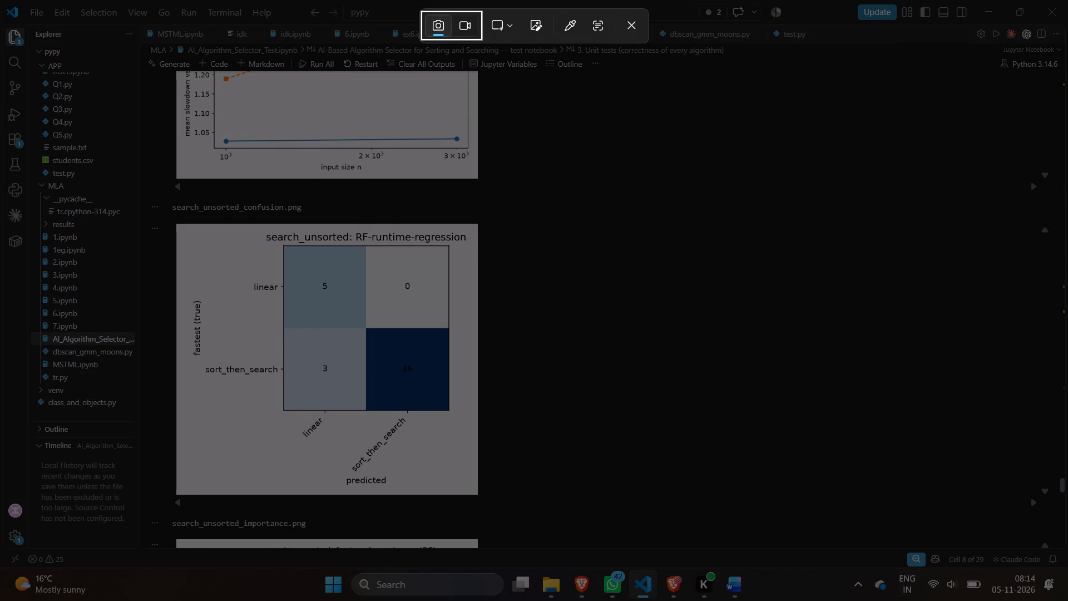
pyautogui.moveTo(167, 202); pyautogui.dragTo(484, 506)
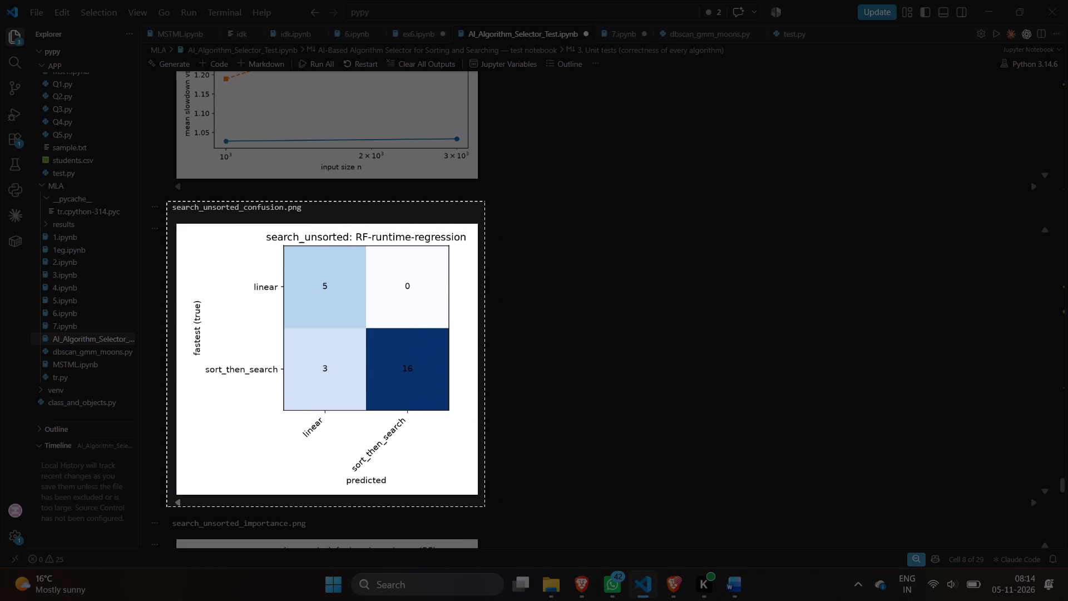
pyautogui.moveTo(484, 506); pyautogui.dragTo(484, 505)
pyautogui.click(679, 586)
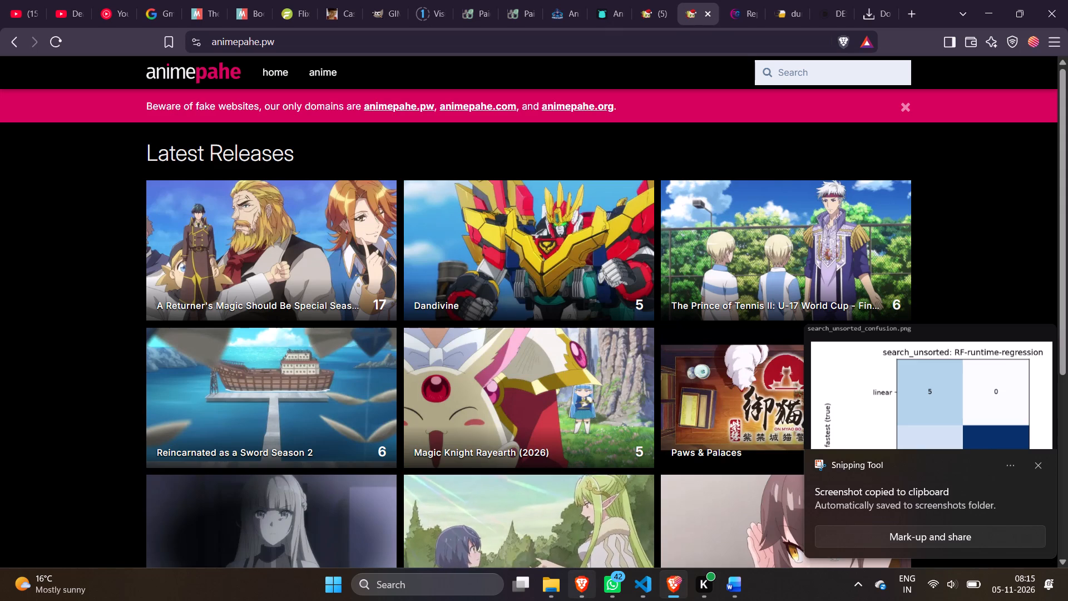
pyautogui.click(581, 597)
pyautogui.scroll(-2, 604, 452)
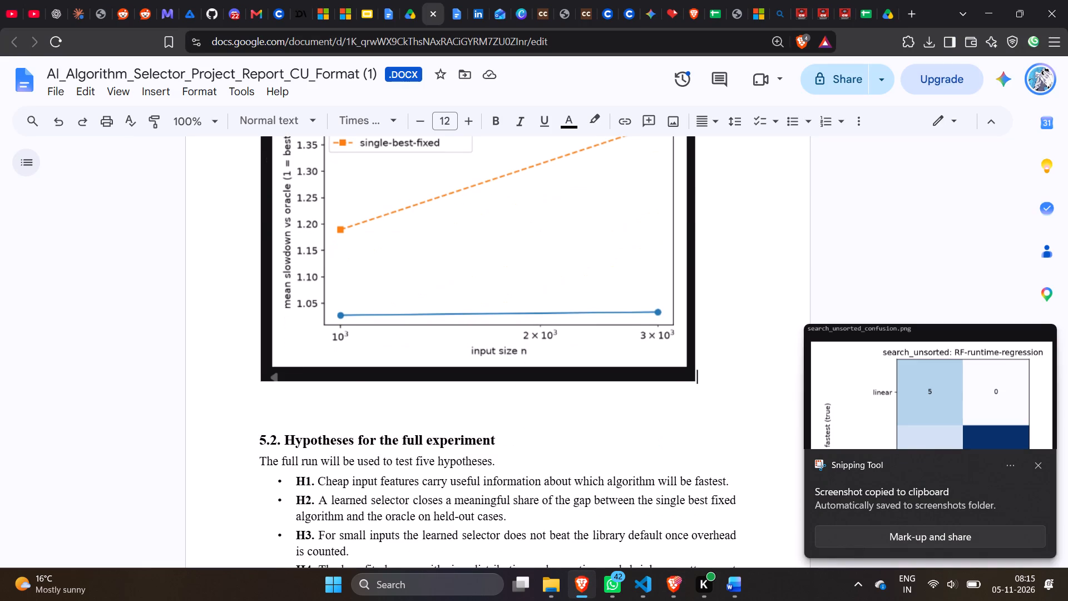
pyautogui.press('Return')
pyautogui.hotkey('ctrl', 'v')
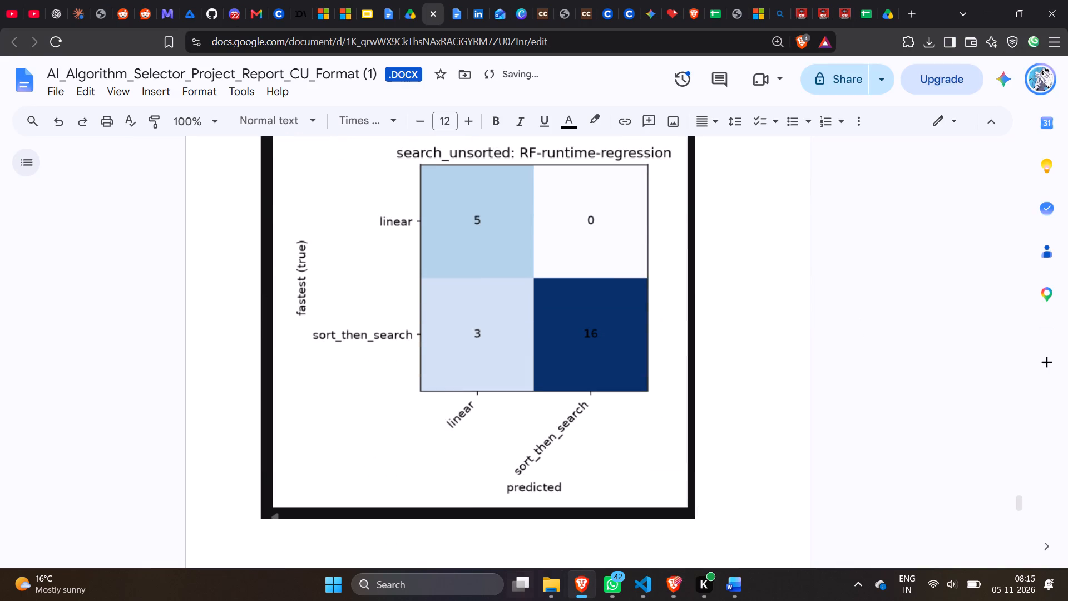
# Capture the search_unsorted_importance.png output from the VS Code notebook and paste it on a new line below the search_unsorted_confusion.png image in the report.
pyautogui.click(641, 584)
pyautogui.scroll(-4, 603, 362)
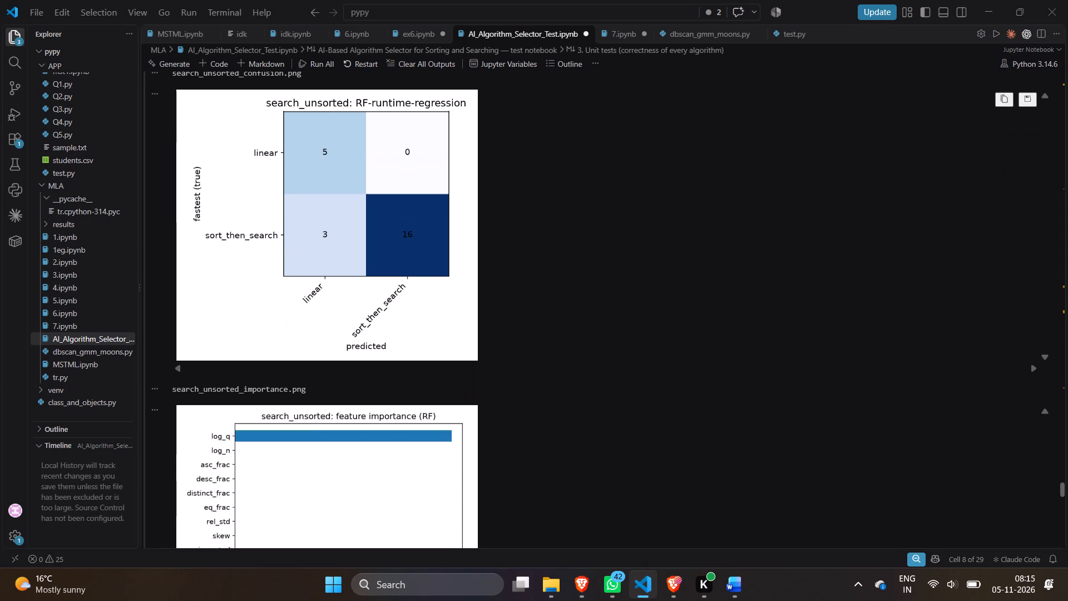
pyautogui.scroll(-4, 603, 362)
pyautogui.scroll(1, 603, 362)
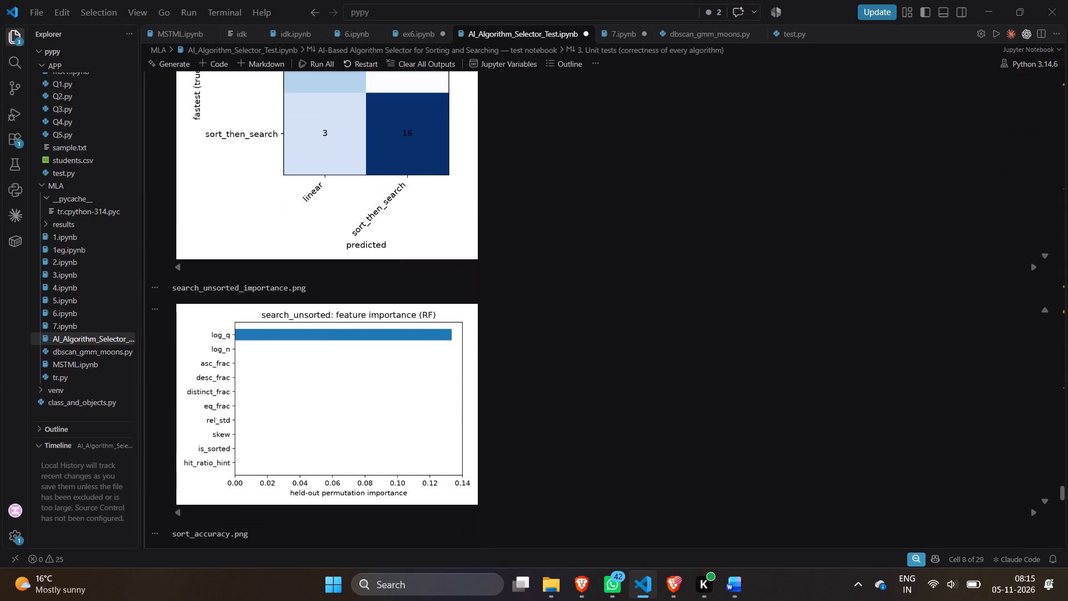
pyautogui.press('Print')
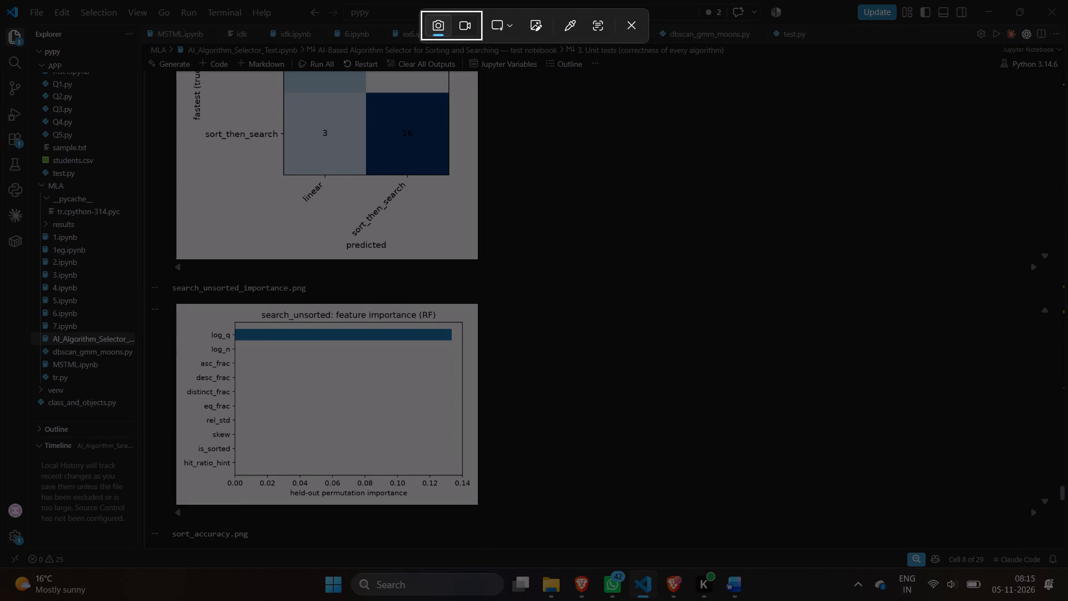
pyautogui.moveTo(167, 279); pyautogui.dragTo(382, 441)
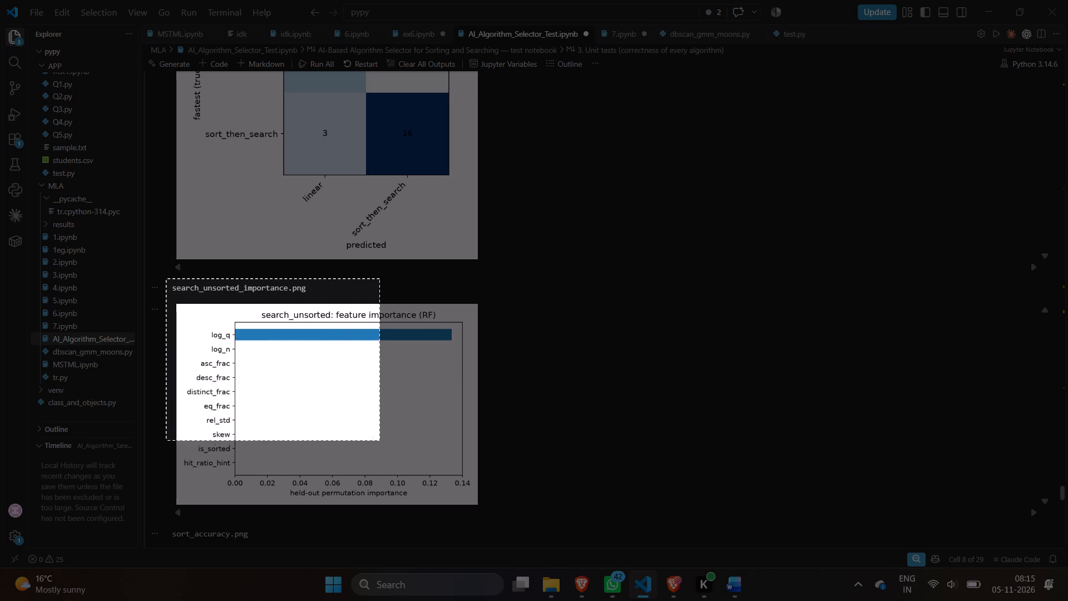
pyautogui.moveTo(382, 441); pyautogui.dragTo(485, 520)
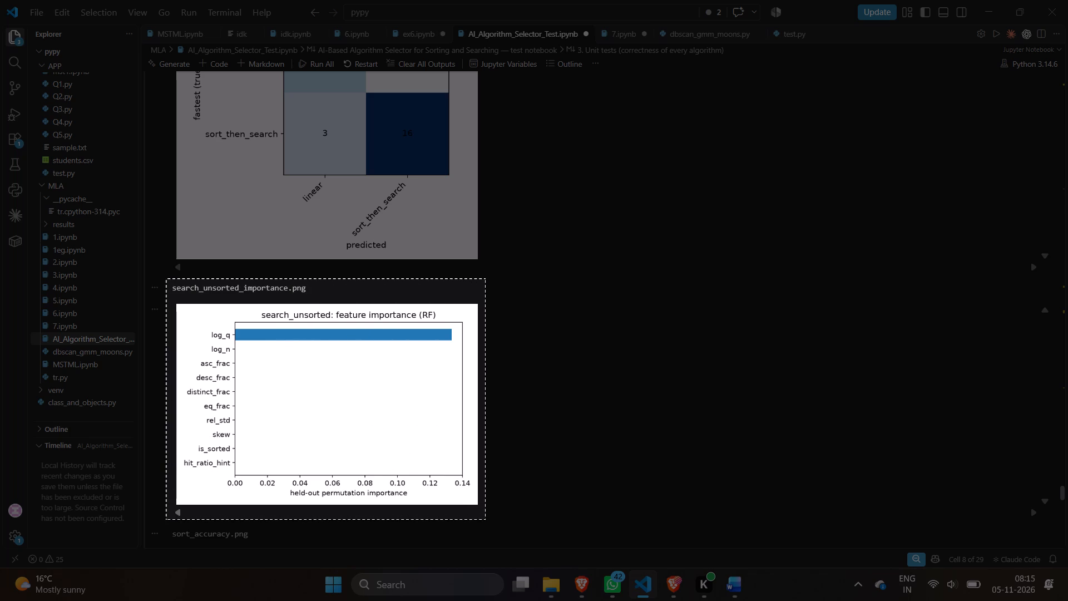
pyautogui.moveTo(485, 520); pyautogui.dragTo(489, 519)
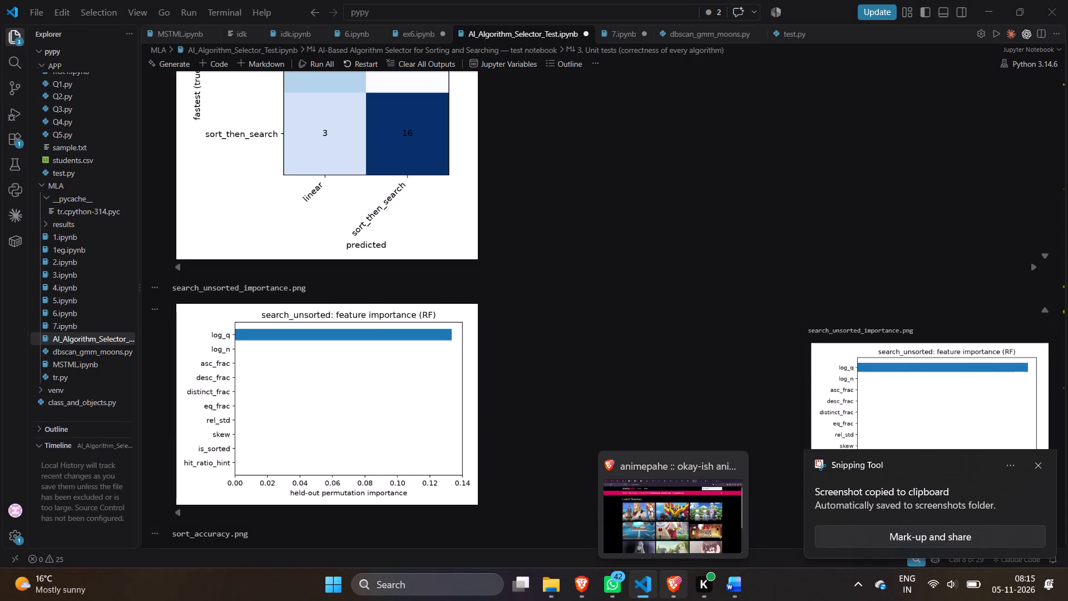
pyautogui.click(595, 521)
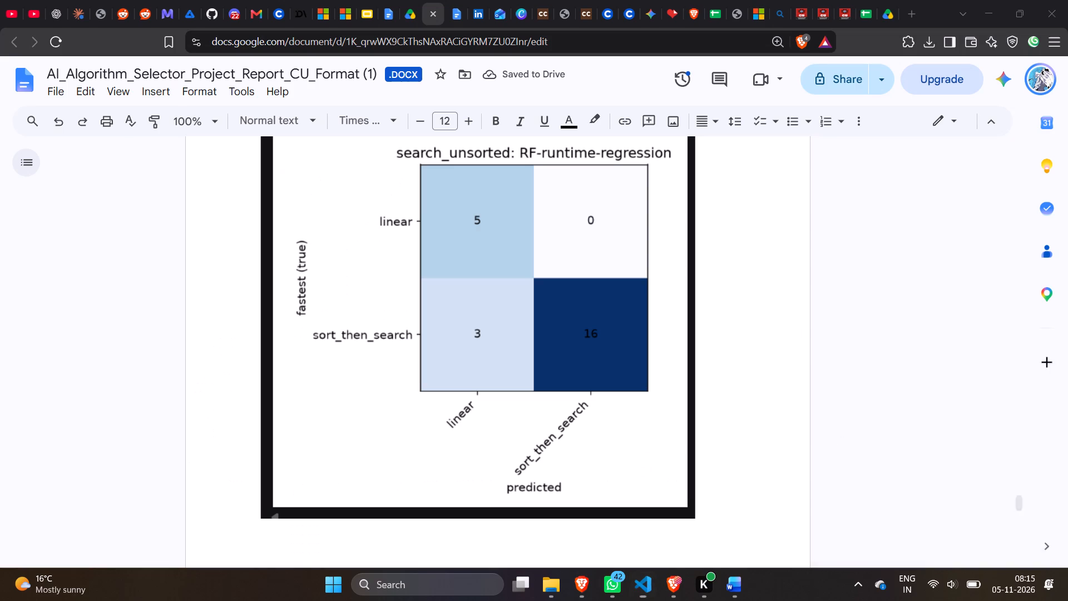
pyautogui.press('Return')
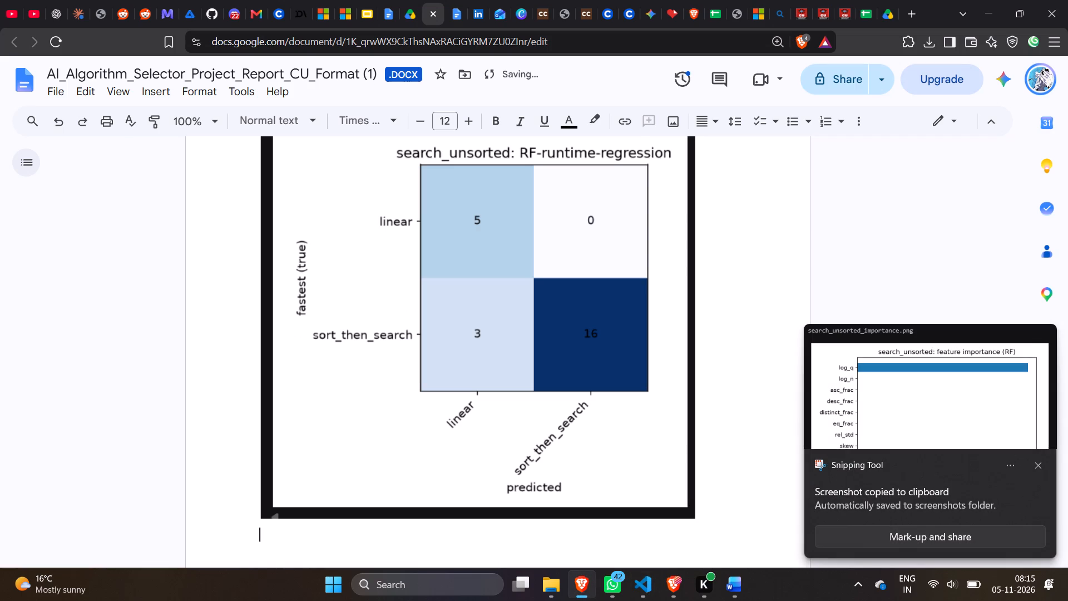
pyautogui.hotkey('ctrl', 'v')
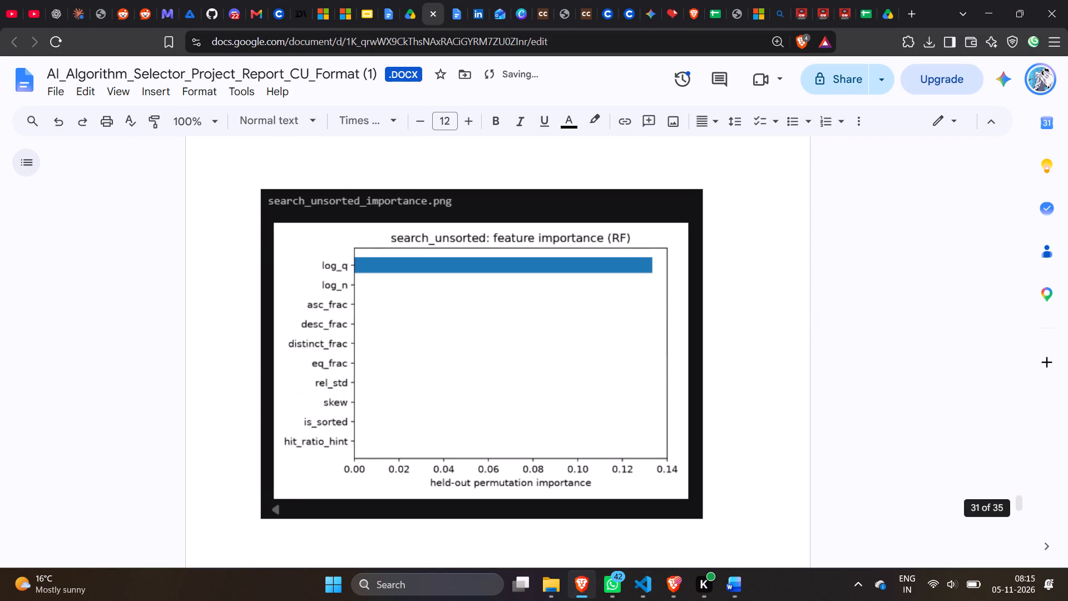
# Shrink the search_unsorted_importance.png image above Section 5.2 proportionally to a little over half the text width.
pyautogui.scroll(-4, 673, 523)
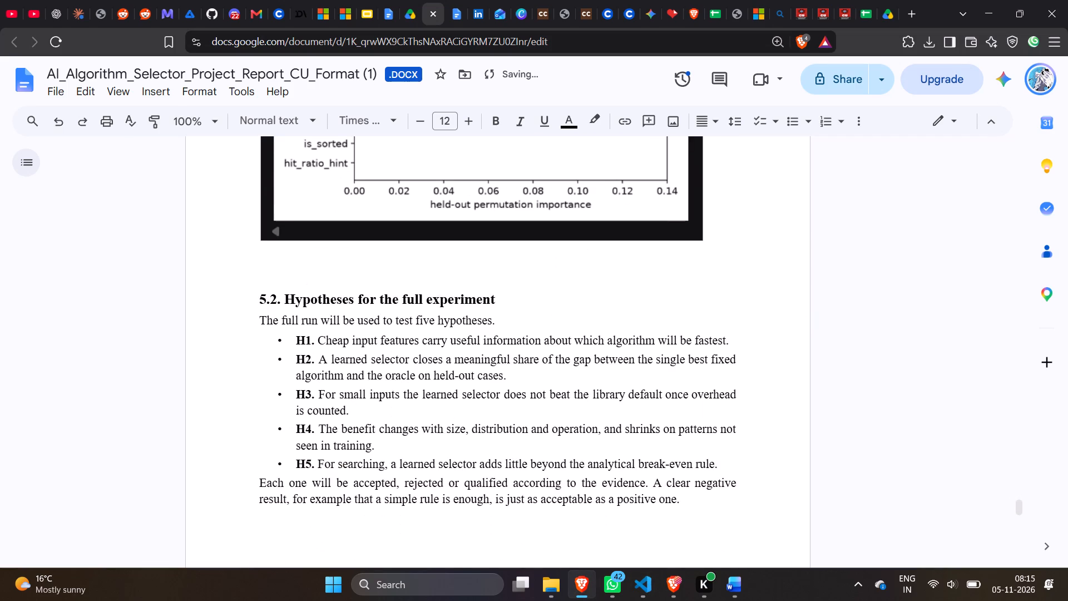
pyautogui.scroll(3, 673, 522)
pyautogui.click(673, 439)
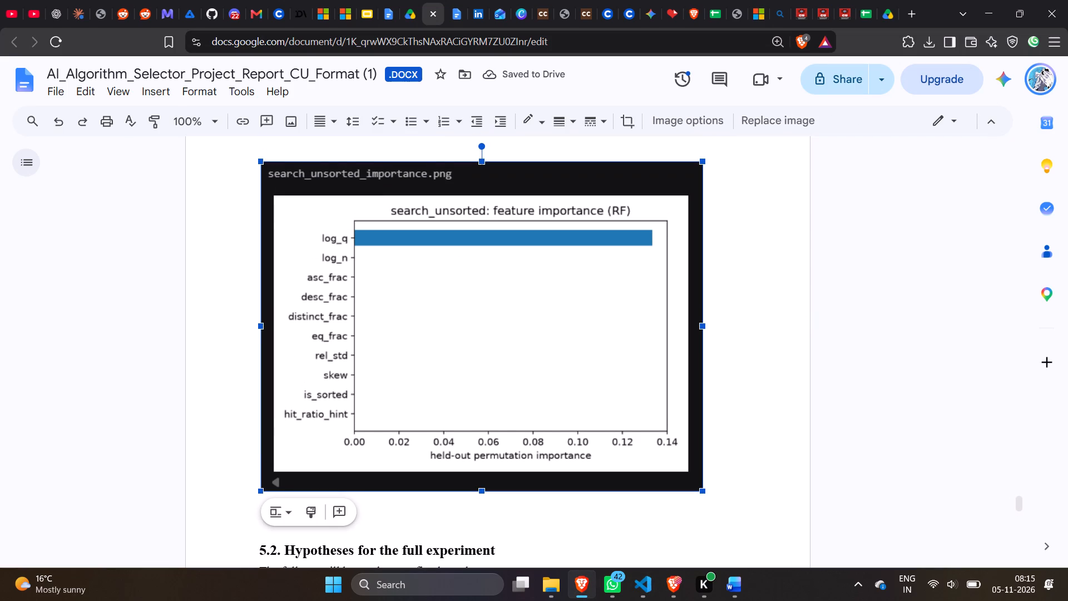
pyautogui.moveTo(703, 490); pyautogui.dragTo(659, 423)
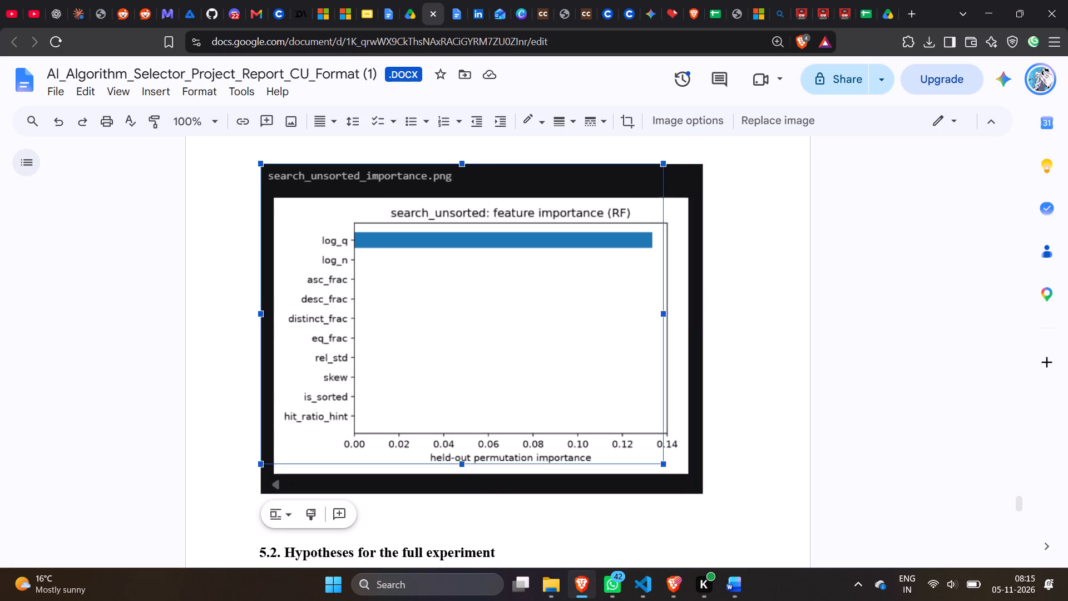
pyautogui.moveTo(659, 423); pyautogui.dragTo(533, 208)
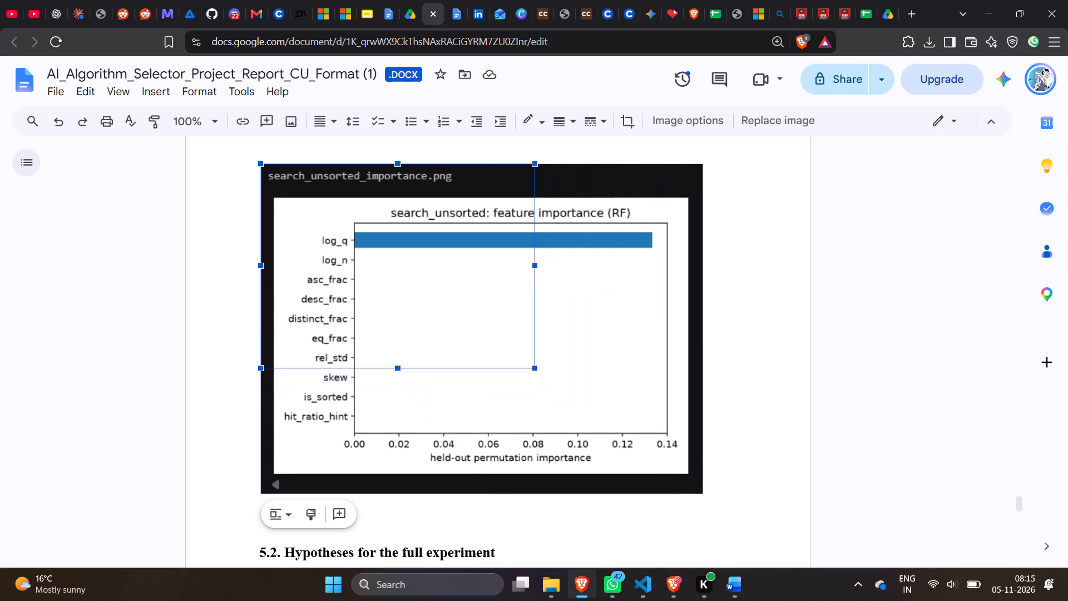
pyautogui.moveTo(533, 208); pyautogui.dragTo(533, 208)
# Shrink the search_unsorted_confusion.png image proportionally to about half the text width.
pyautogui.scroll(9, 533, 208)
pyautogui.click(543, 313)
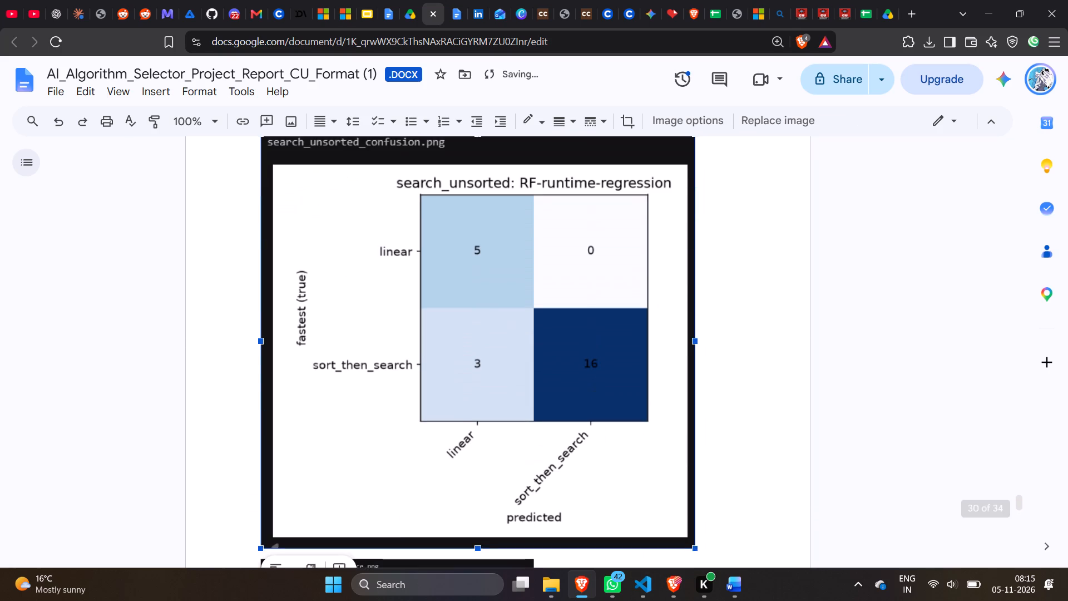
pyautogui.moveTo(694, 549); pyautogui.dragTo(502, 363)
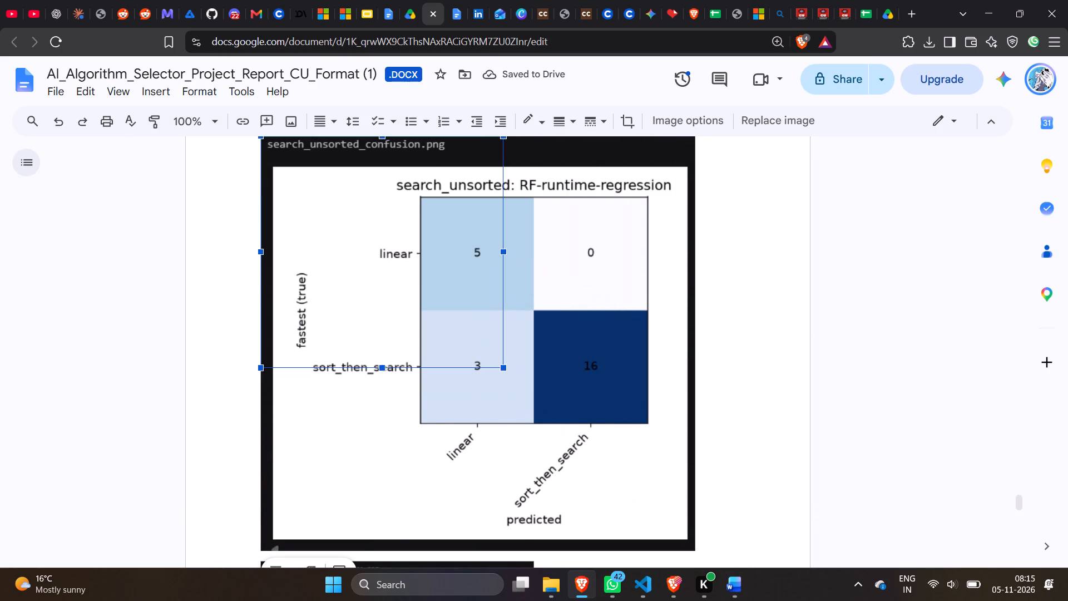
pyautogui.moveTo(502, 363); pyautogui.dragTo(502, 362)
# Shrink the search_unsorted_by_size.png image proportionally to about half the text width.
pyautogui.scroll(10, 502, 362)
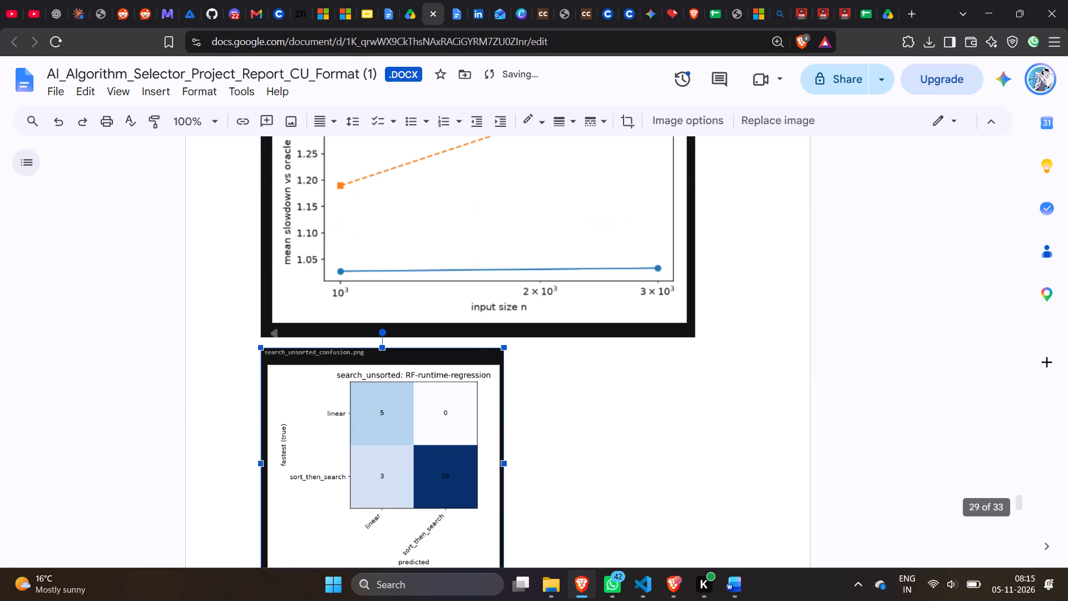
pyautogui.click(526, 276)
pyautogui.moveTo(695, 487); pyautogui.dragTo(672, 463)
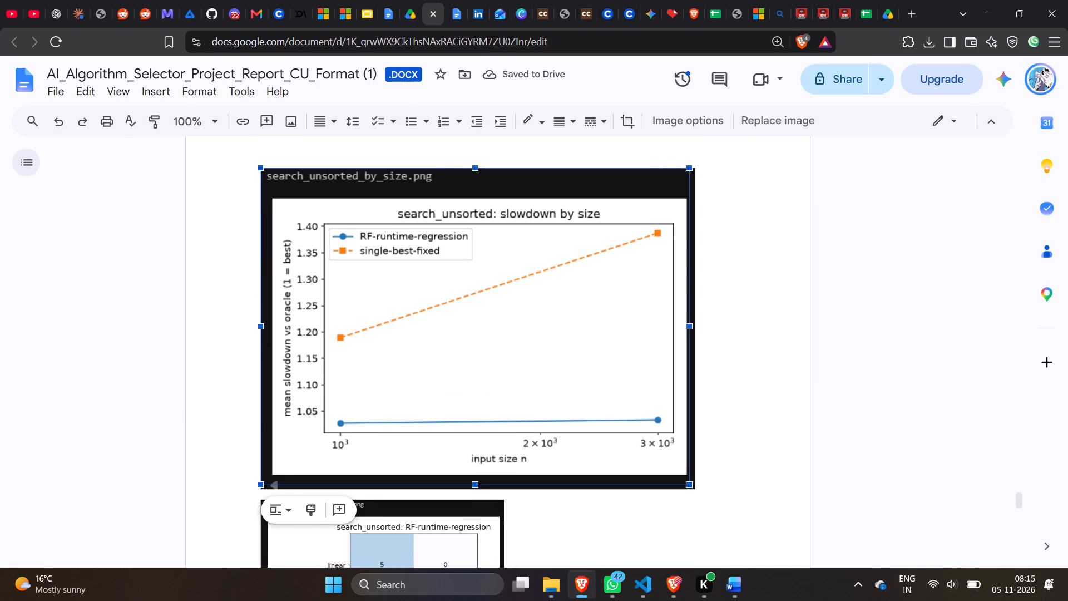
pyautogui.moveTo(672, 463); pyautogui.dragTo(508, 339)
# Shrink the search_unsorted_accuracy.png image proportionally to about the same width as the search_unsorted_by_size.png image below it.
pyautogui.scroll(7, 508, 339)
pyautogui.click(601, 349)
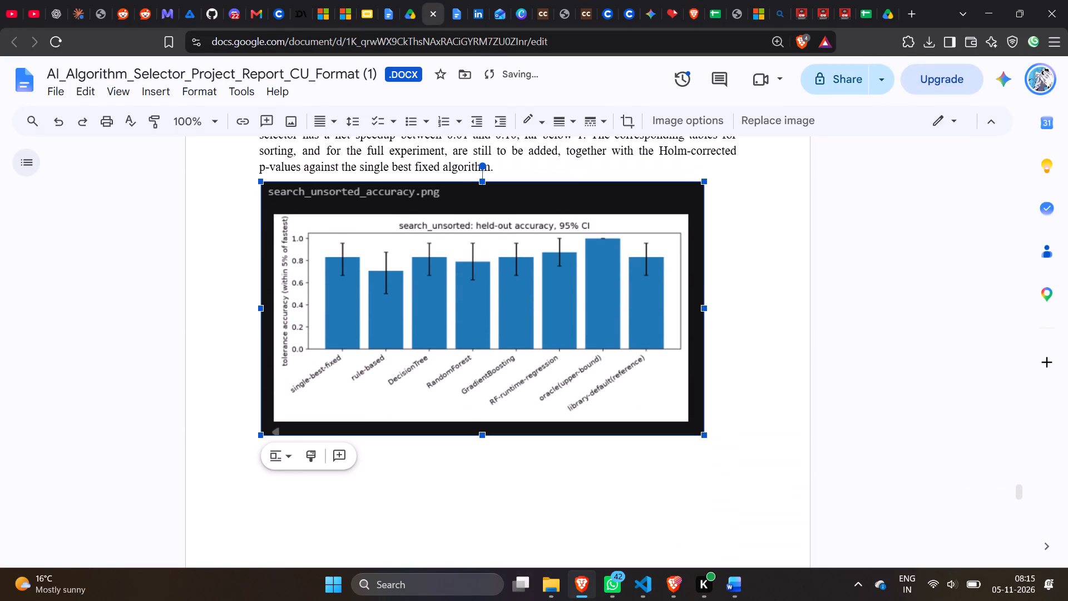
pyautogui.moveTo(703, 433); pyautogui.dragTo(669, 421)
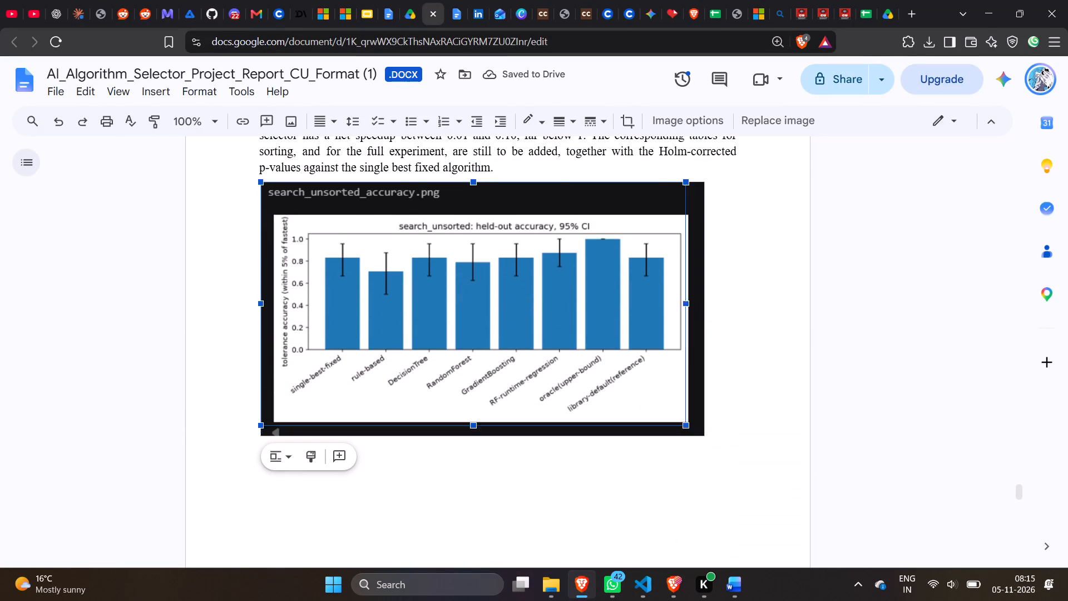
pyautogui.moveTo(669, 421); pyautogui.dragTo(454, 314)
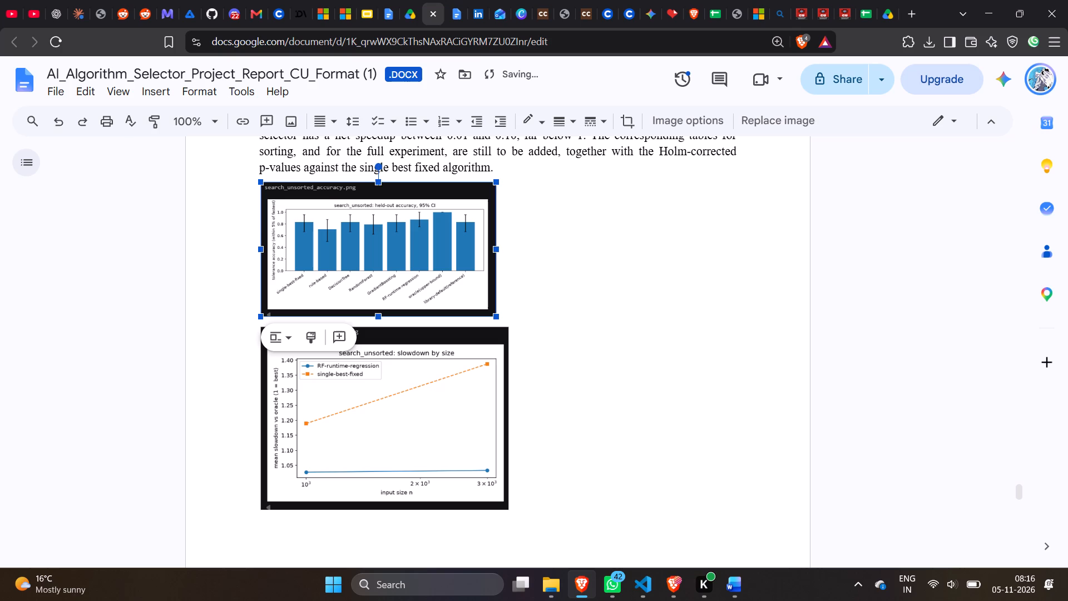
pyautogui.moveTo(497, 315); pyautogui.dragTo(505, 321)
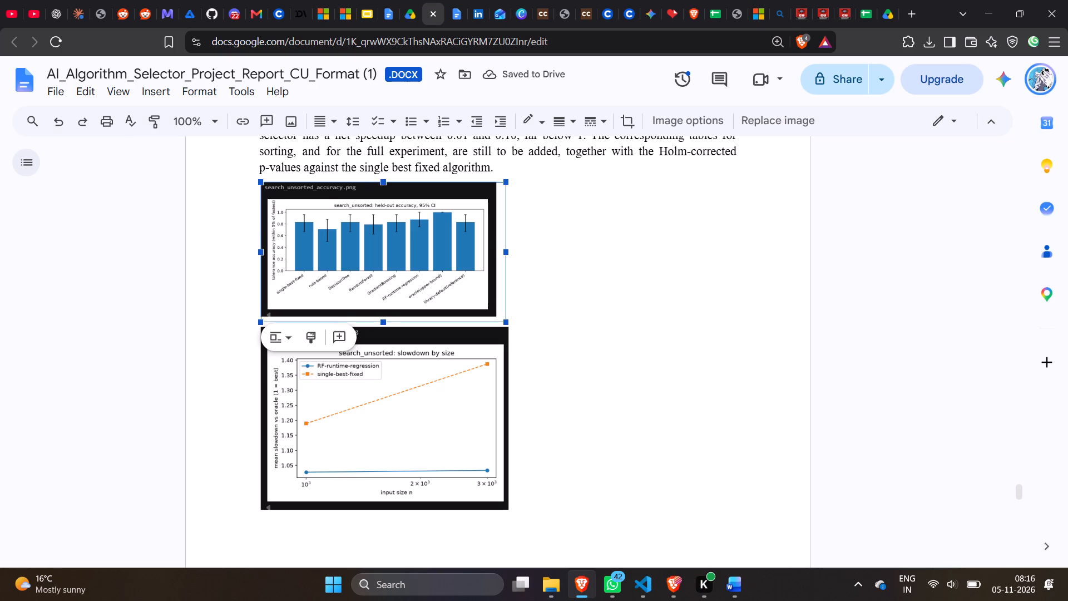
pyautogui.moveTo(505, 321); pyautogui.dragTo(507, 322)
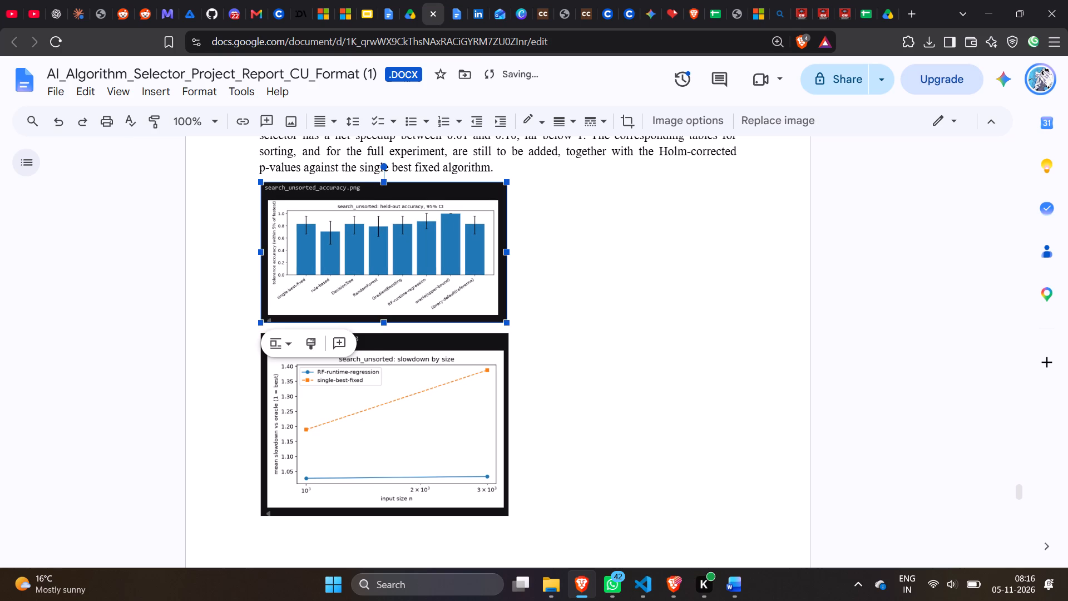
# Review the resized searching screenshots and the remaining report pages through the references to Appendix B.
pyautogui.scroll(-11, 640, 388)
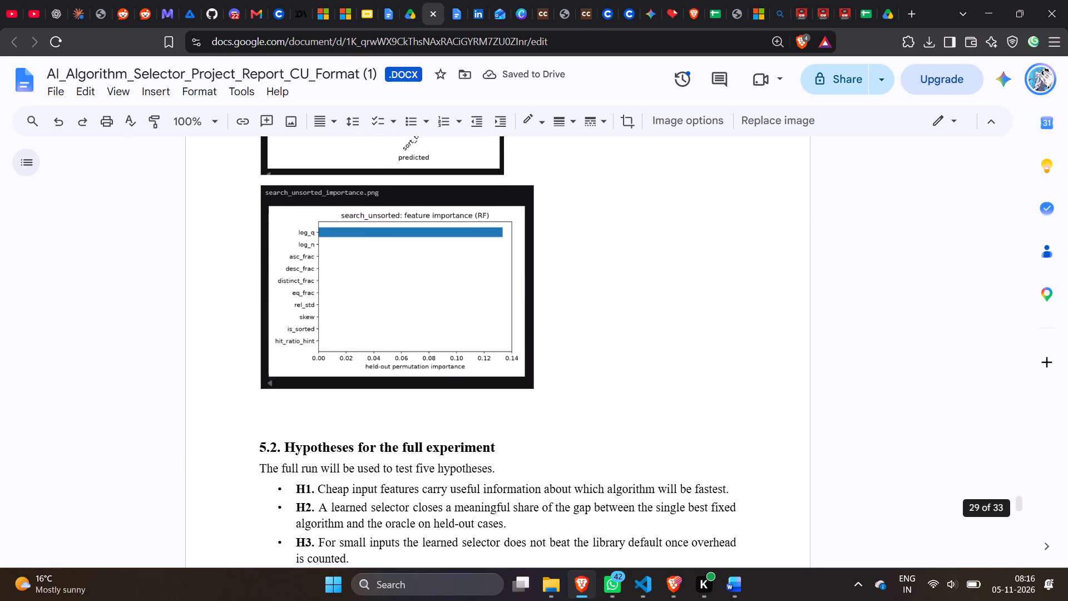
pyautogui.scroll(3, 640, 388)
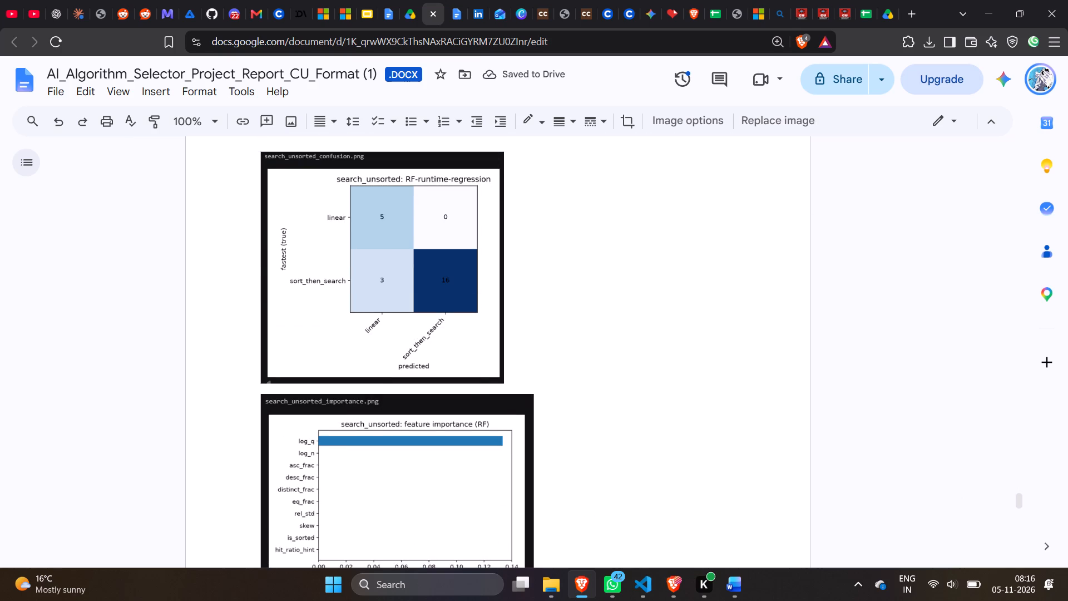
pyautogui.scroll(-5, 547, 375)
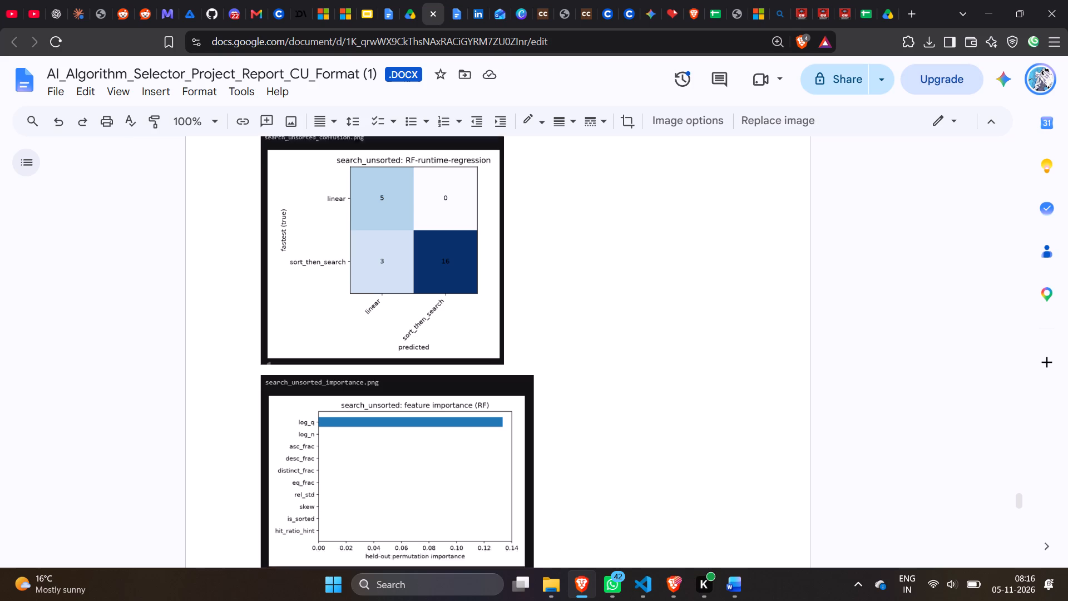
pyautogui.scroll(-7, 547, 375)
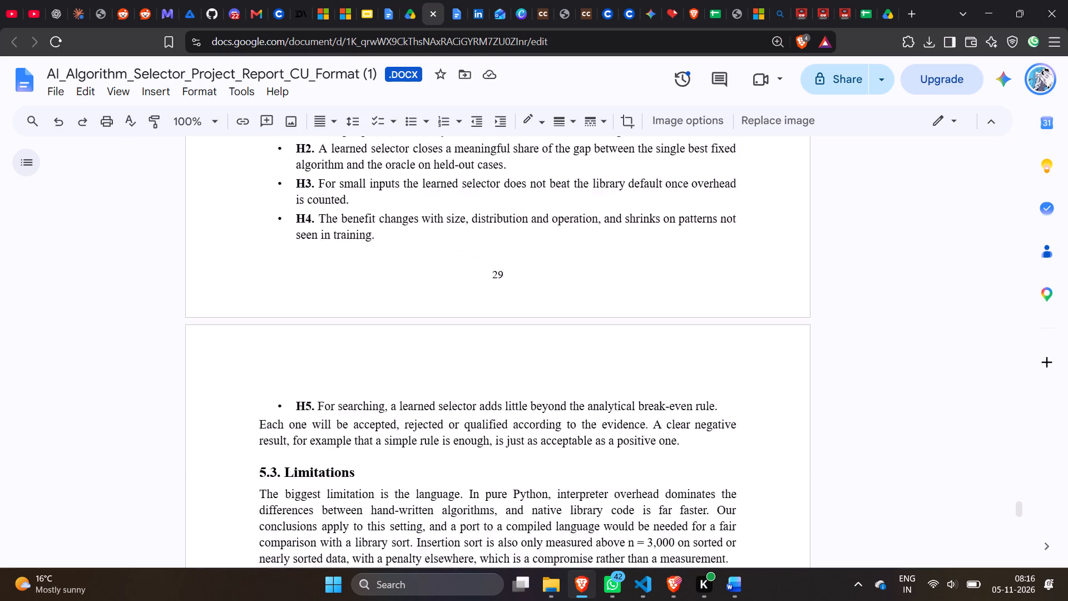
pyautogui.scroll(-6, 547, 375)
pyautogui.scroll(-18, 547, 375)
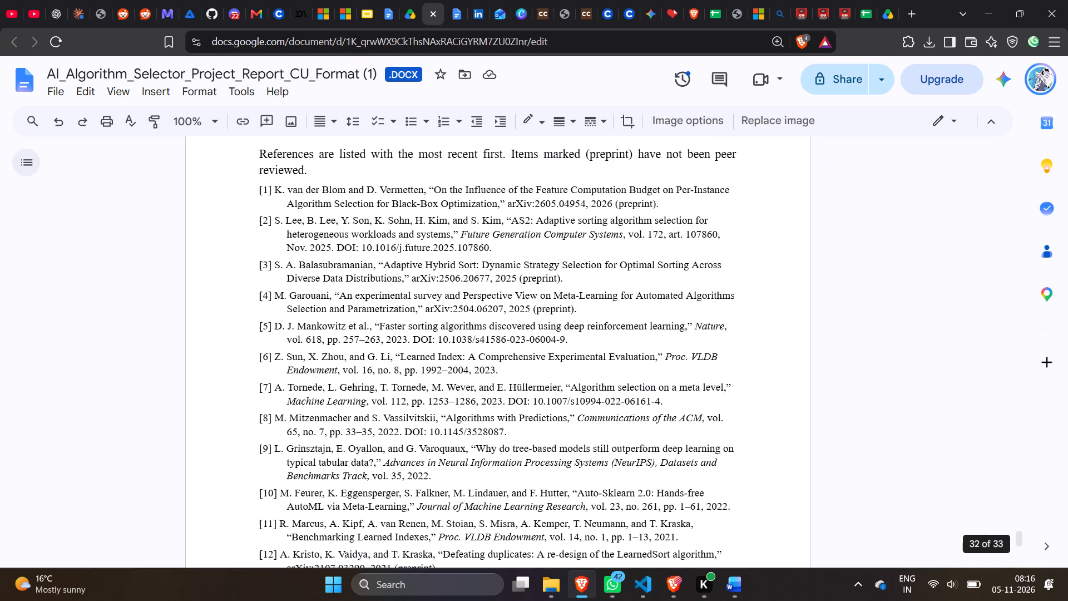
pyautogui.scroll(-18, 547, 375)
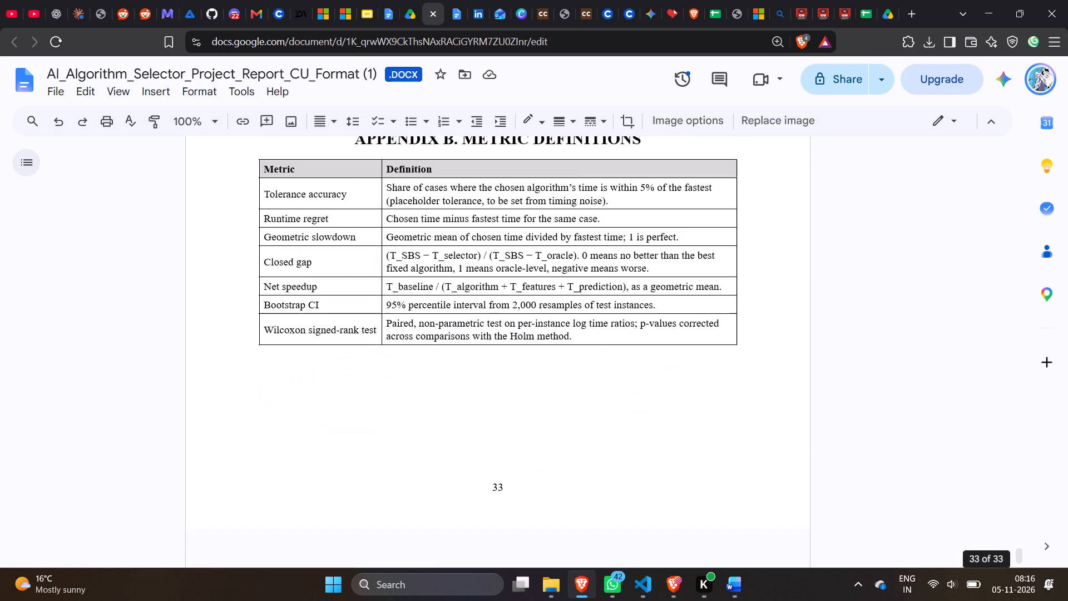
pyautogui.scroll(-6, 547, 375)
pyautogui.scroll(14, 547, 375)
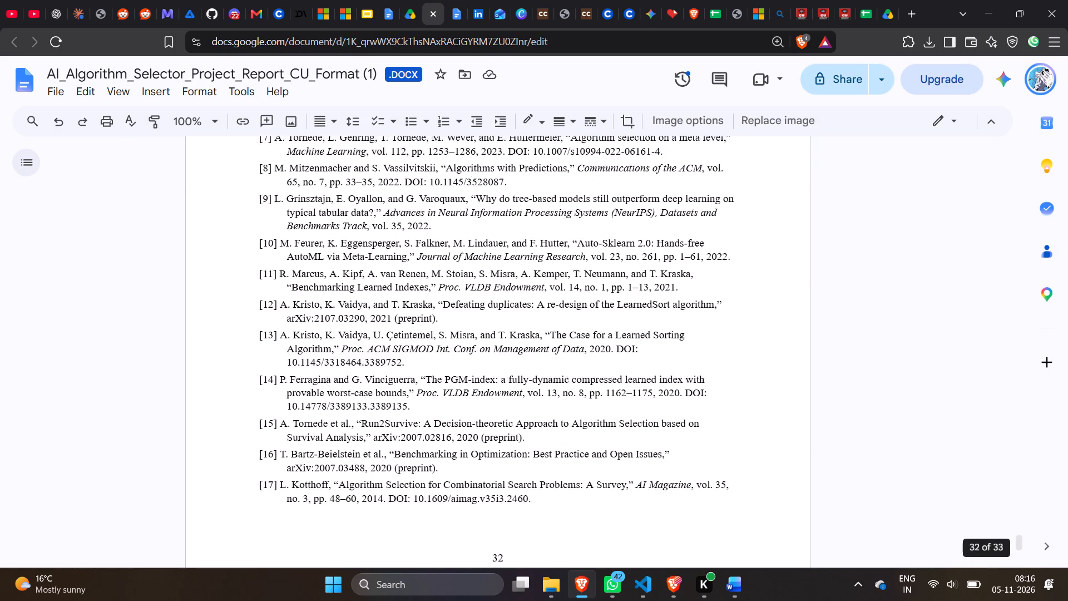
pyautogui.scroll(20, 546, 374)
pyautogui.scroll(19, 546, 374)
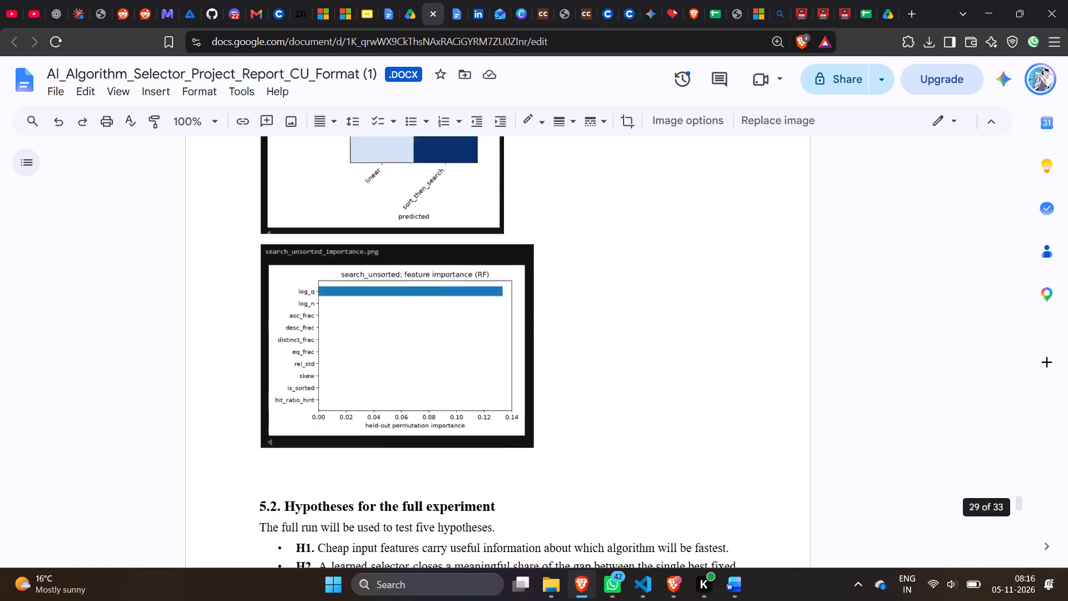
pyautogui.scroll(20, 546, 374)
pyautogui.scroll(1, 546, 374)
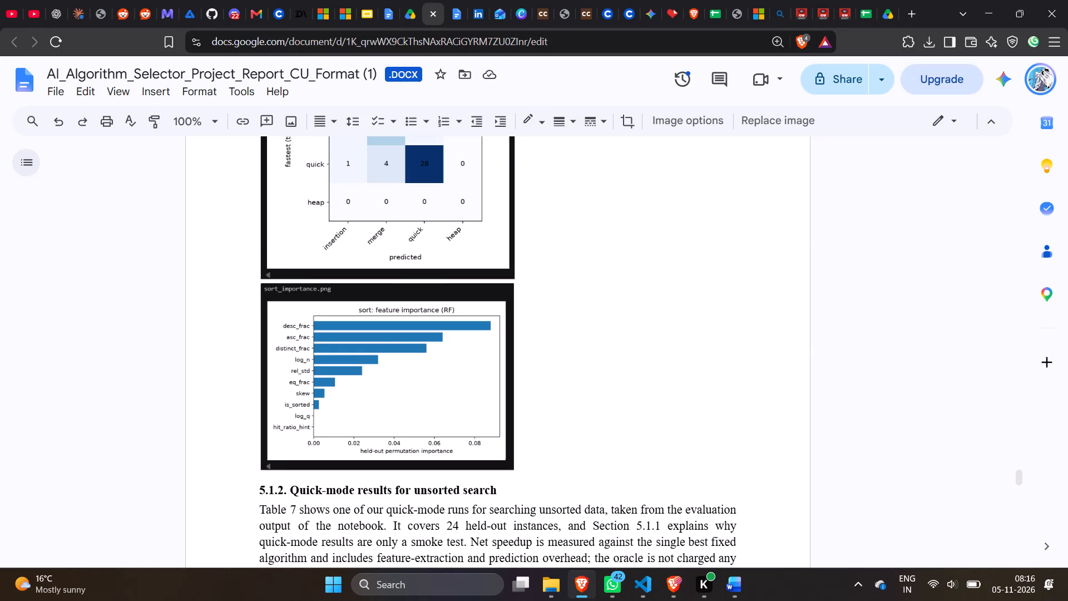
pyautogui.scroll(17, 546, 373)
pyautogui.scroll(5, 544, 372)
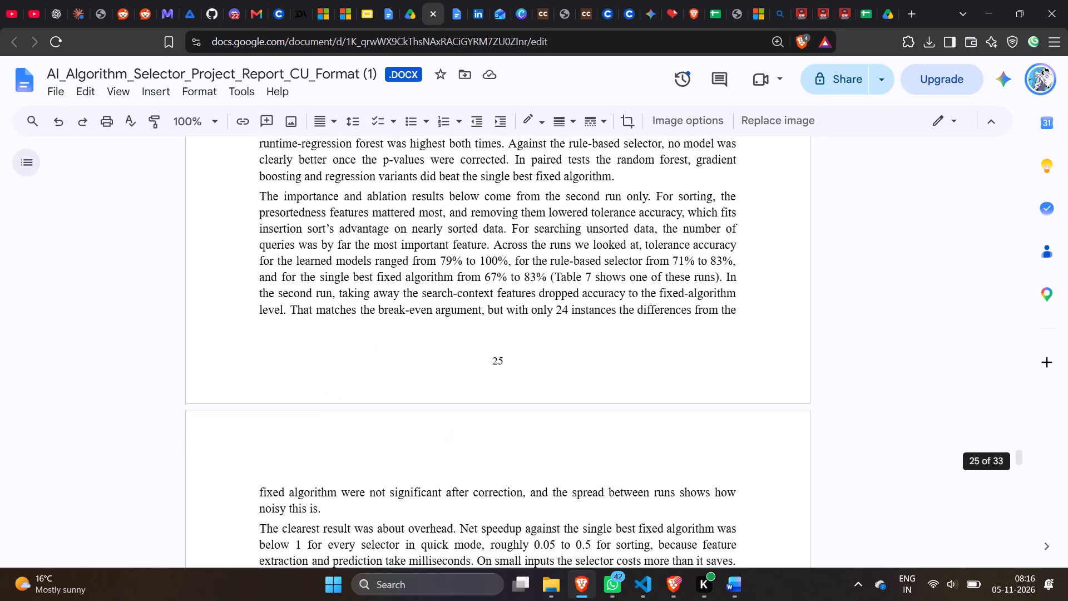
pyautogui.scroll(13, 544, 372)
pyautogui.scroll(17, 544, 372)
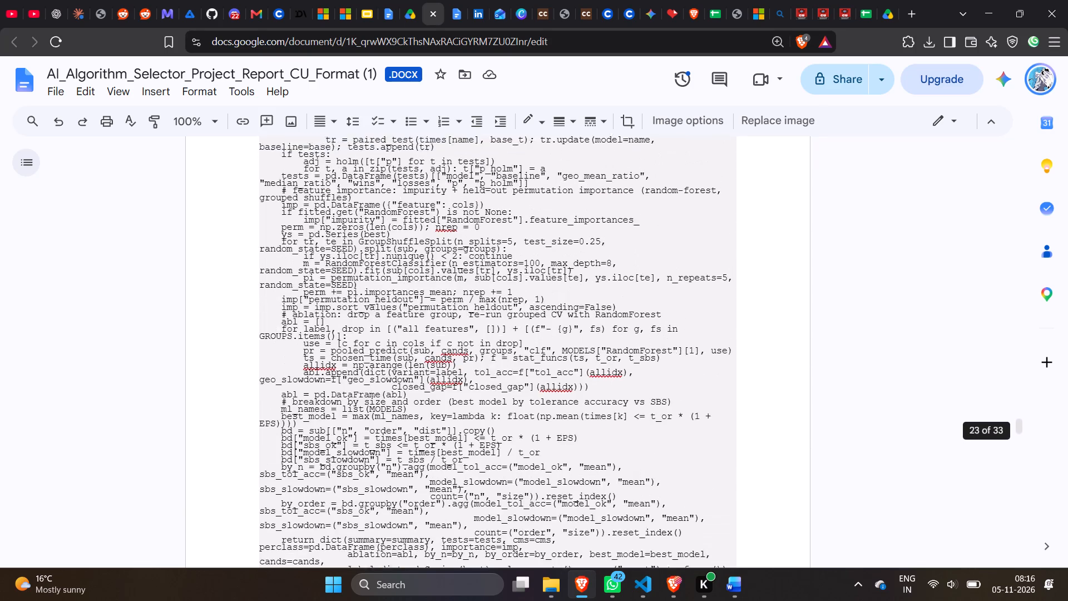
pyautogui.scroll(15, 544, 371)
pyautogui.scroll(20, 544, 371)
pyautogui.scroll(3, 544, 371)
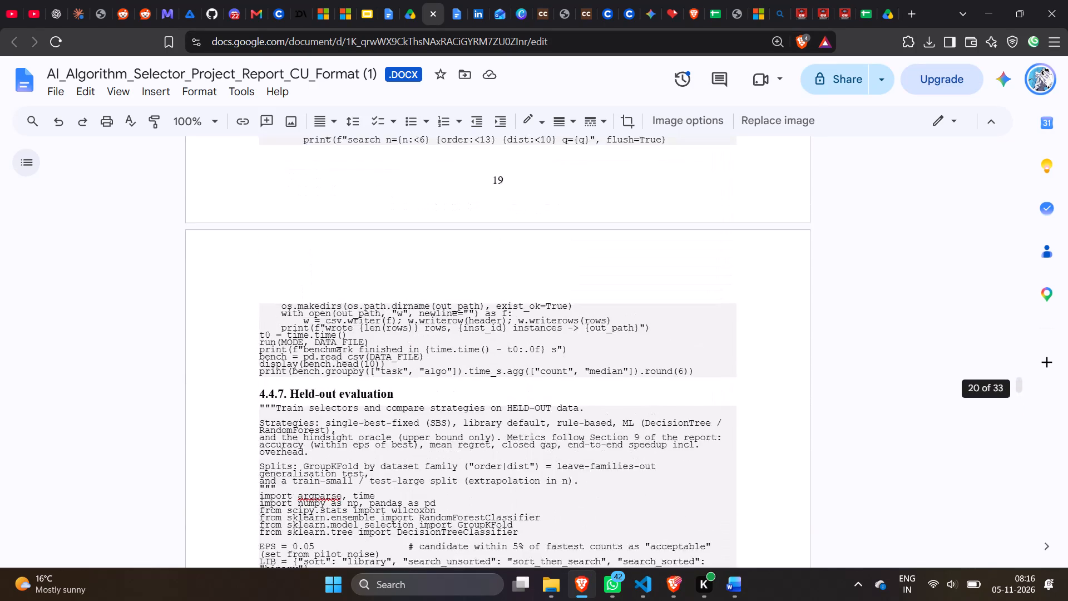
pyautogui.scroll(13, 544, 371)
pyautogui.scroll(17, 544, 372)
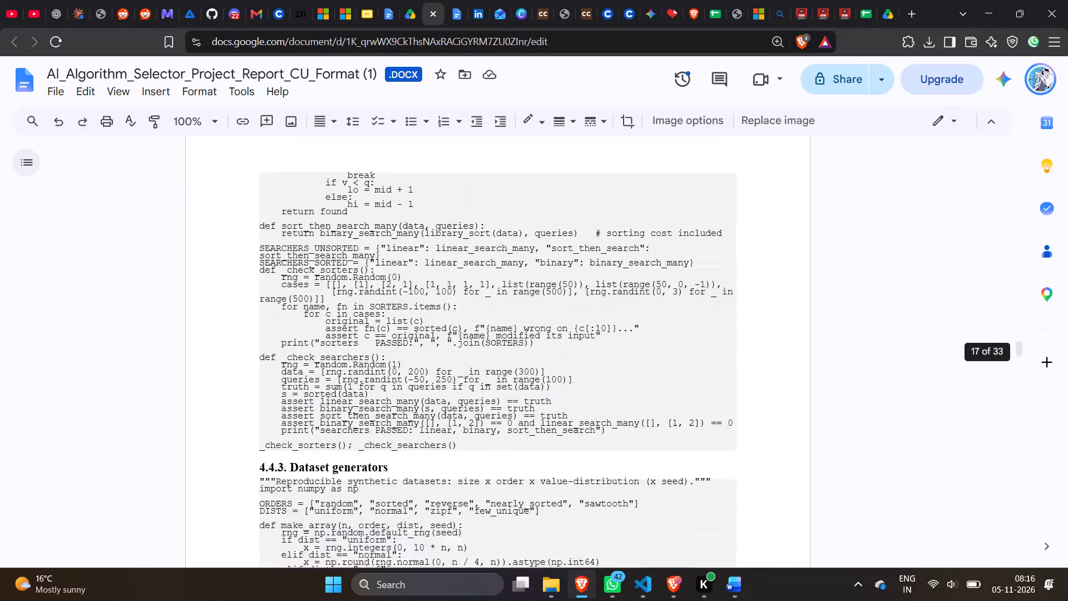
pyautogui.scroll(20, 544, 372)
pyautogui.scroll(7, 544, 372)
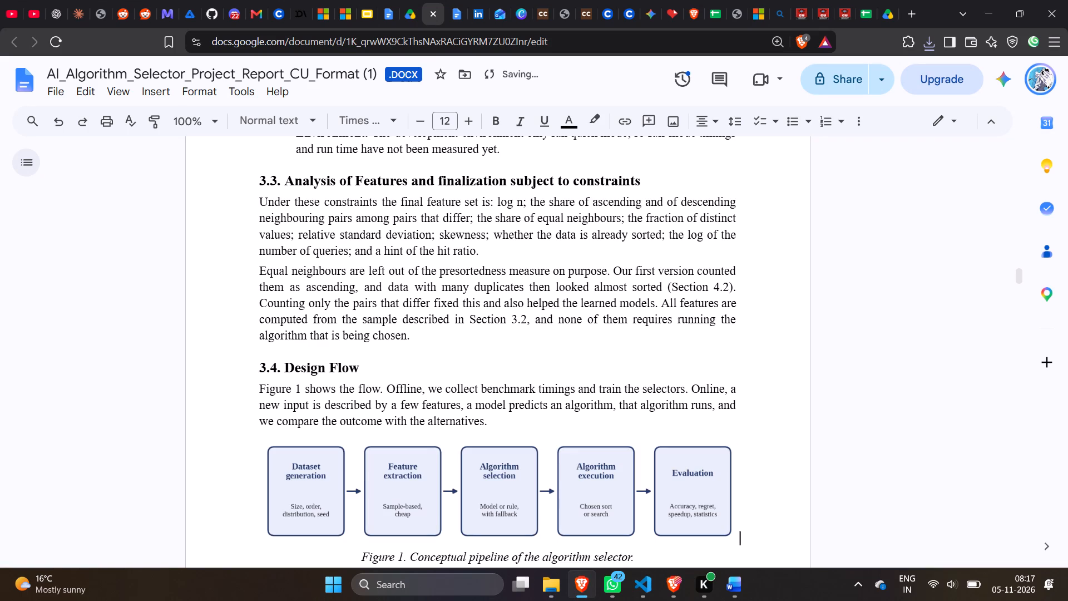
# Review the earlier report pages back to Chapter 1, and the Chapter 2 literature review through Section 2.2.
pyautogui.scroll(10, 577, 516)
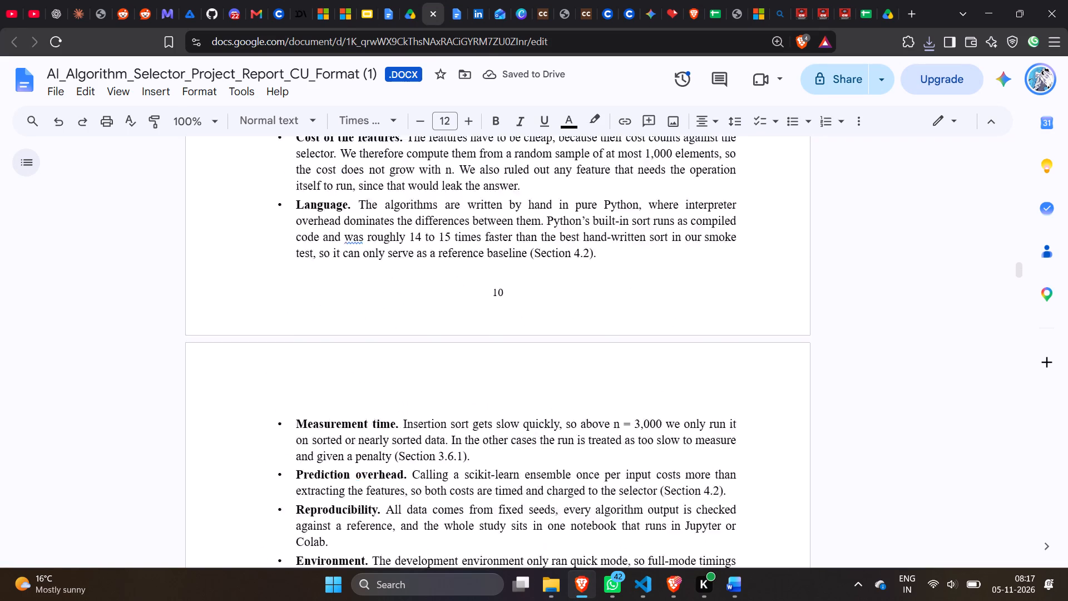
pyautogui.scroll(16, 577, 516)
pyautogui.scroll(8, 576, 512)
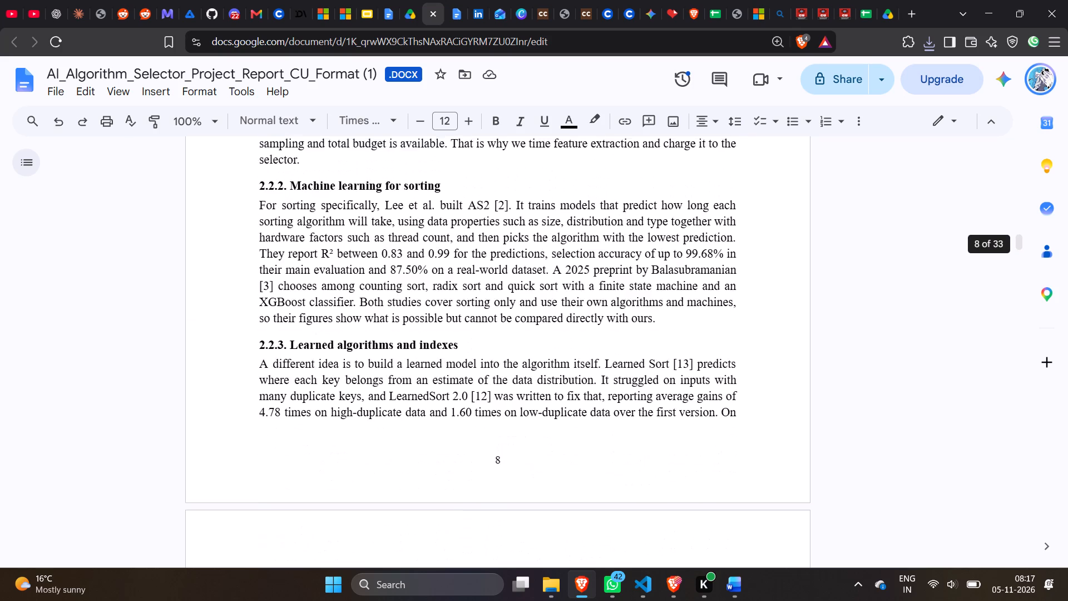
pyautogui.scroll(20, 576, 512)
pyautogui.scroll(7, 576, 512)
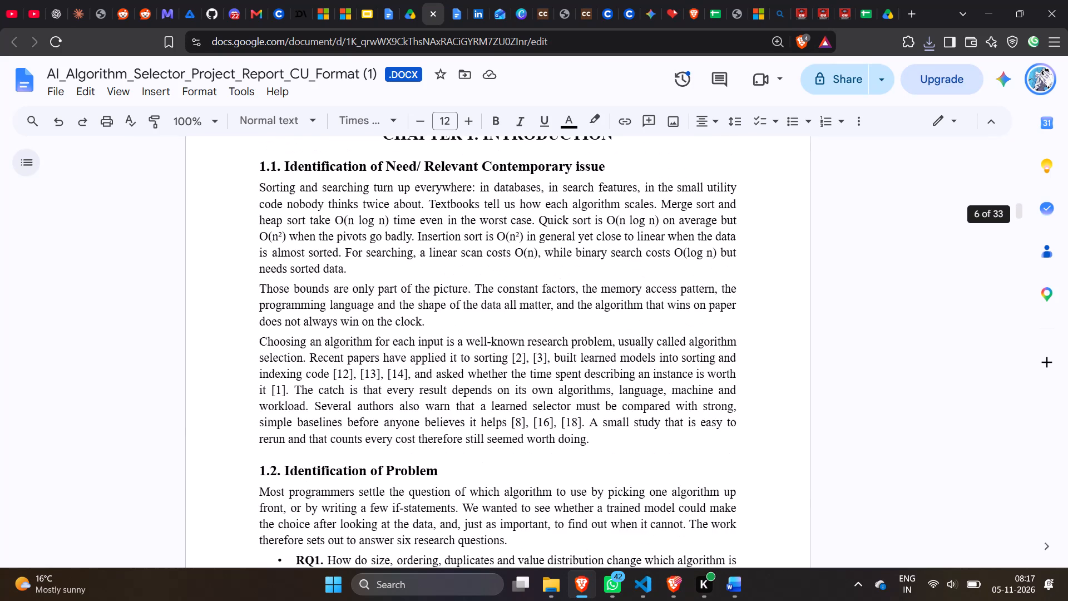
pyautogui.scroll(5, 577, 512)
pyautogui.scroll(-5, 577, 512)
pyautogui.click(582, 377)
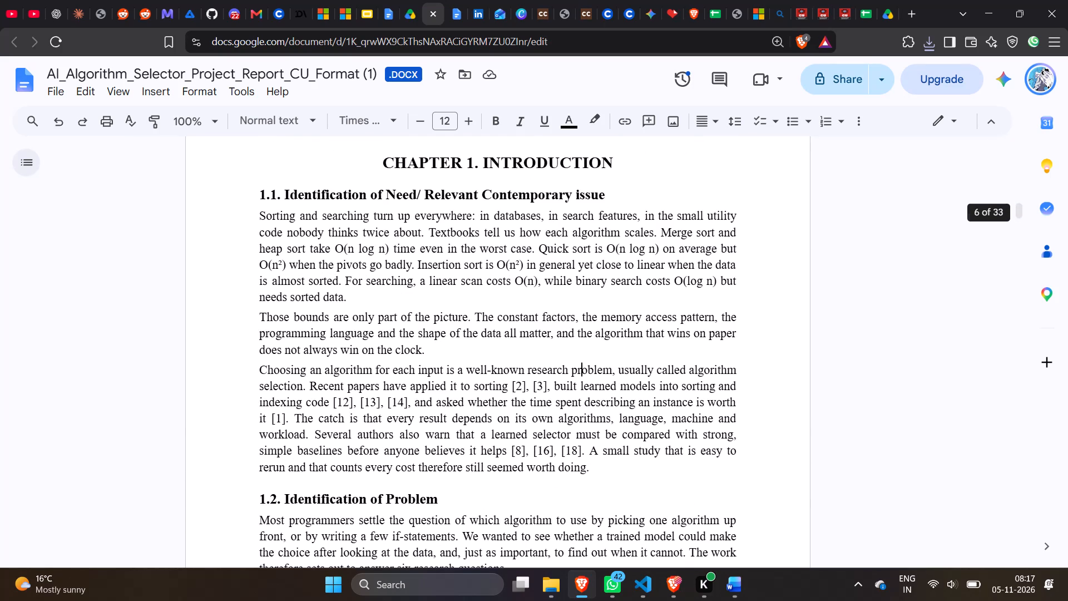
pyautogui.scroll(-13, 570, 401)
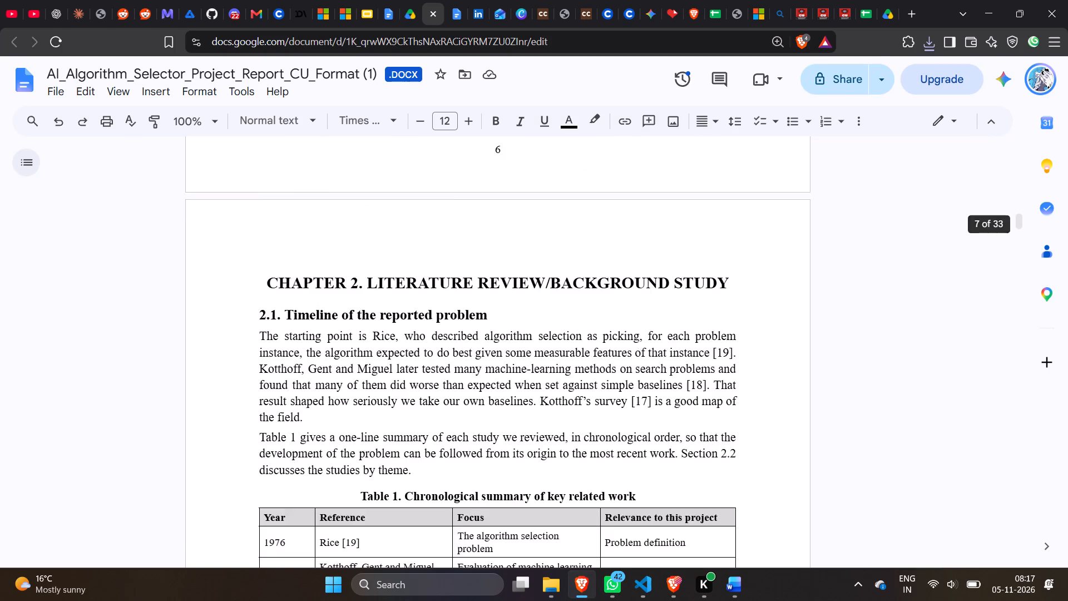
pyautogui.scroll(-3, 570, 401)
pyautogui.scroll(5, 570, 401)
pyautogui.click(581, 300)
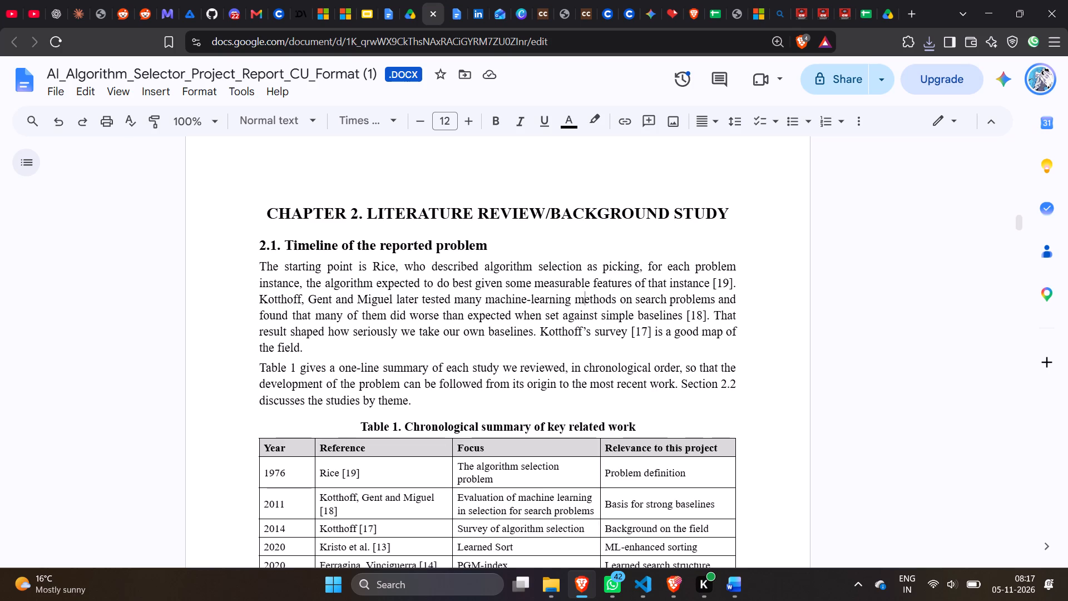
pyautogui.scroll(-13, 568, 307)
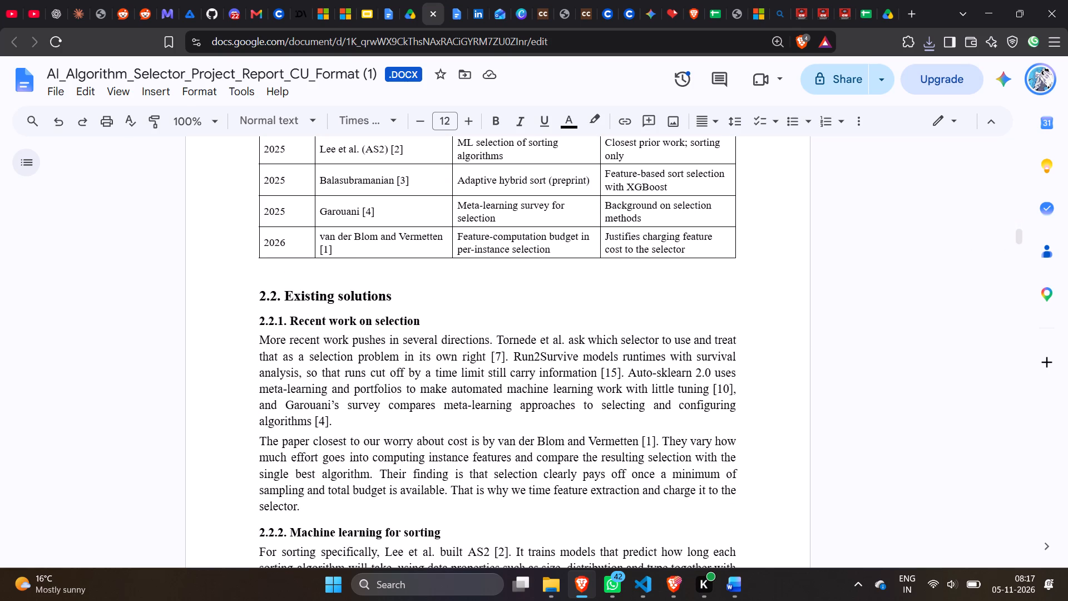
pyautogui.click(550, 359)
# Rename the Google Docs report as AI_Algorithm_Selector_1.
pyautogui.click(54, 93)
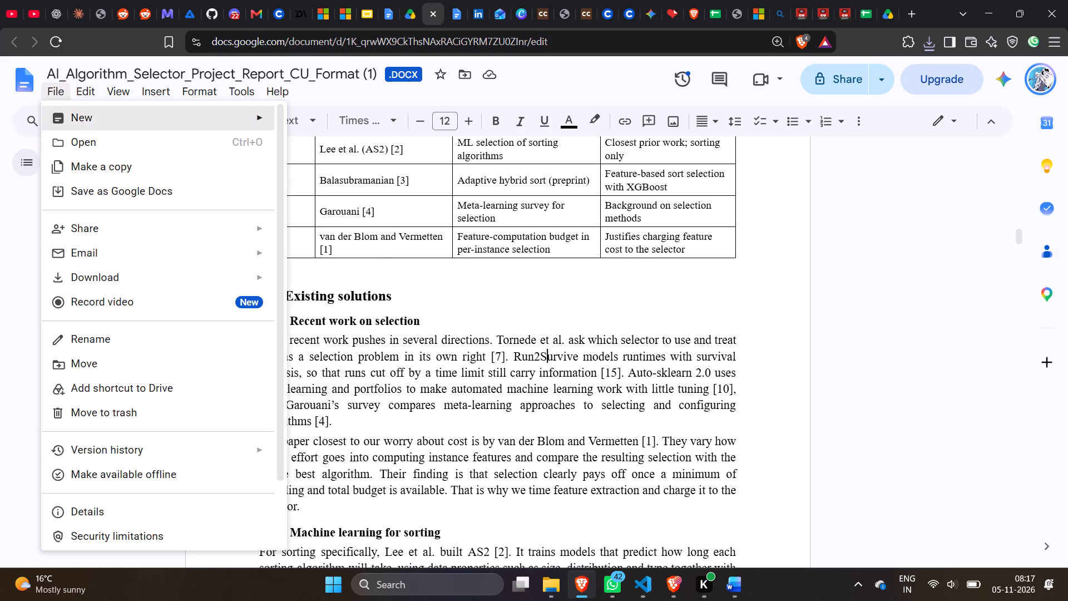
pyautogui.click(155, 72)
pyautogui.tripleClick(155, 71)
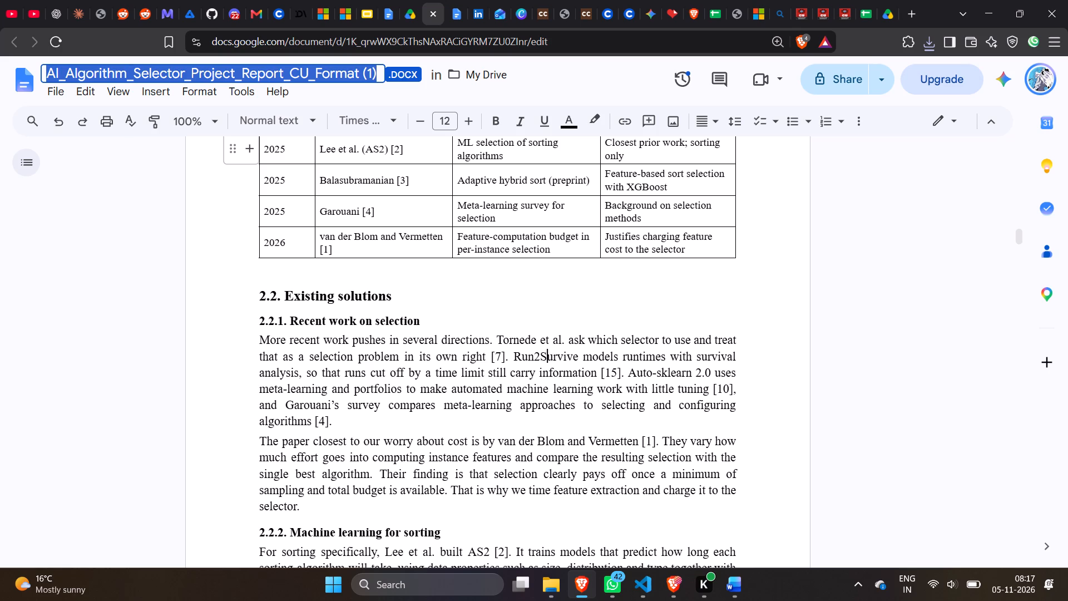
pyautogui.moveTo(186, 74); pyautogui.dragTo(200, 75)
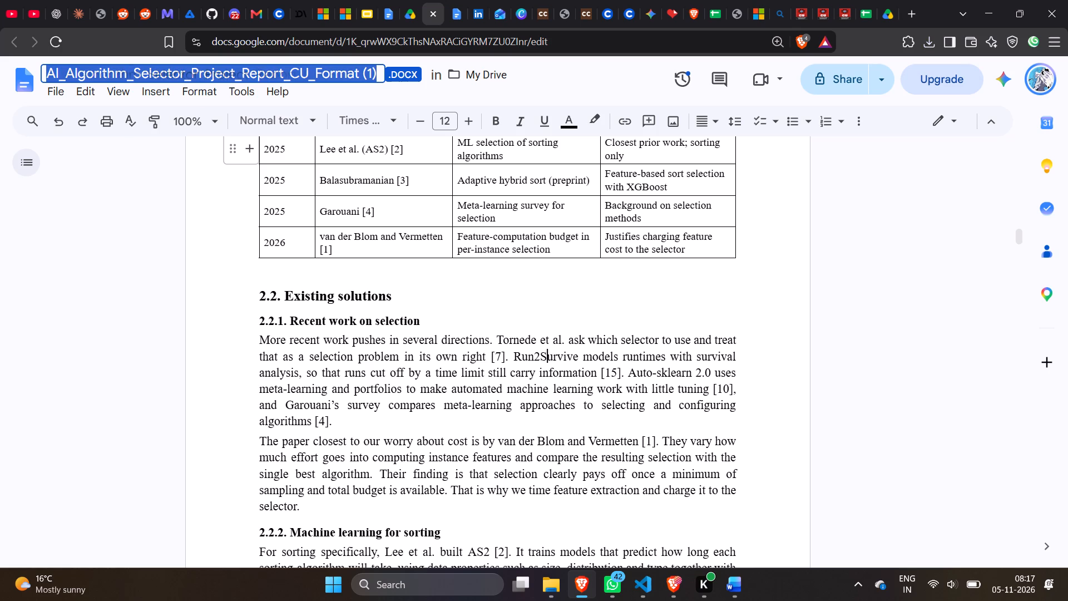
pyautogui.click(200, 75)
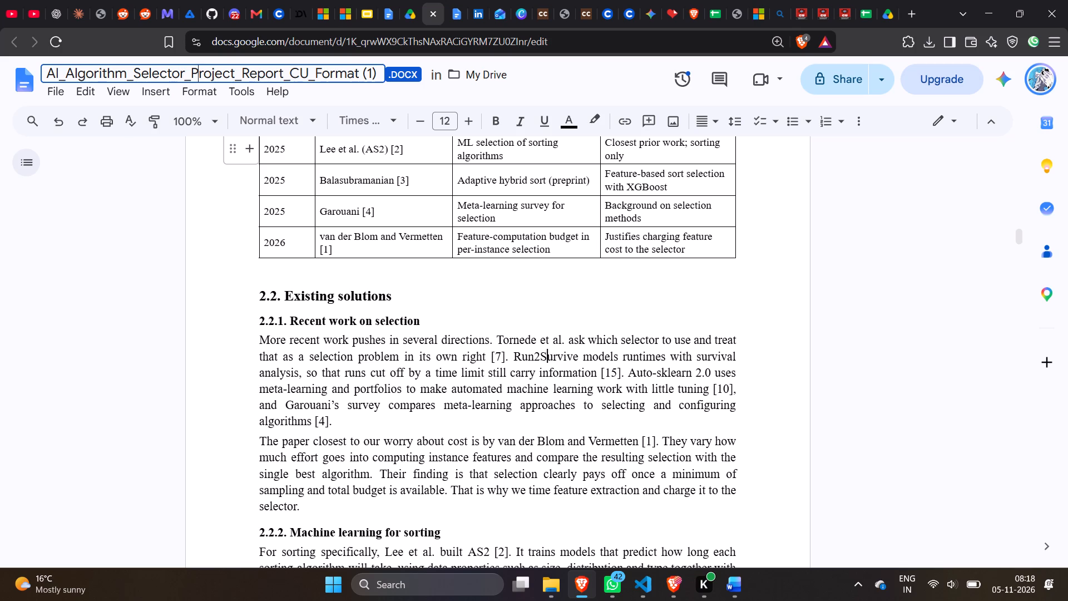
pyautogui.click(181, 74)
pyautogui.click(182, 75)
pyautogui.moveTo(185, 73); pyautogui.dragTo(245, 84)
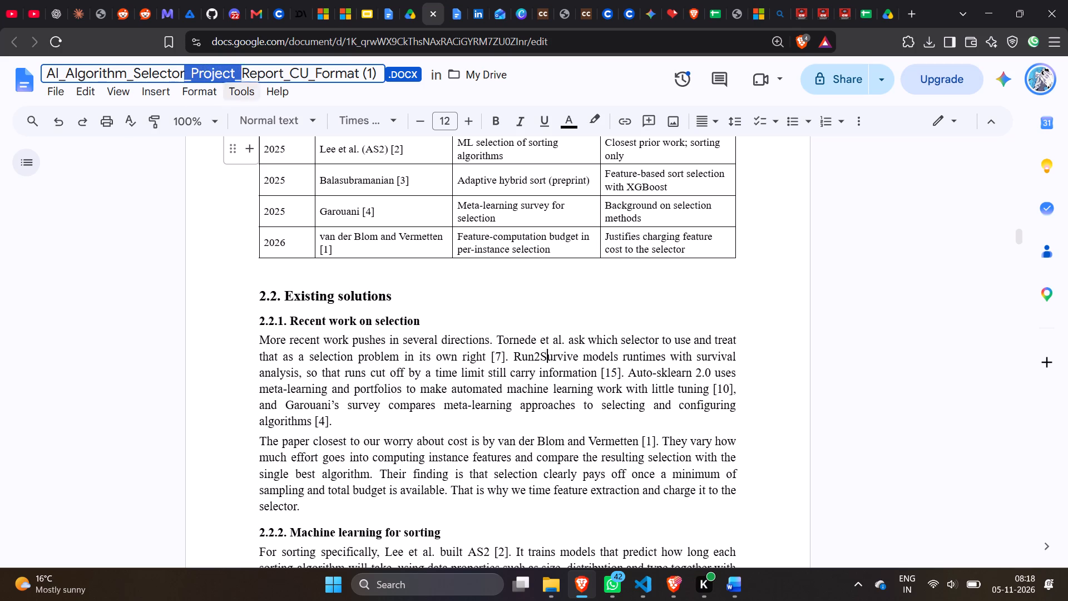
pyautogui.moveTo(245, 84); pyautogui.dragTo(358, 85)
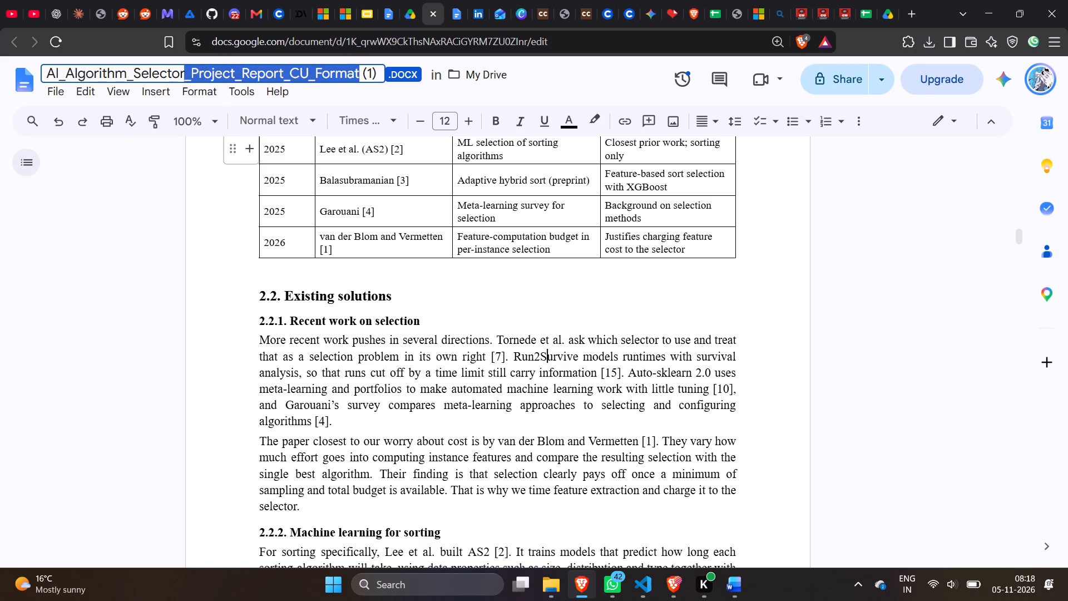
pyautogui.moveTo(358, 85); pyautogui.dragTo(358, 85)
pyautogui.press('BackSpace')
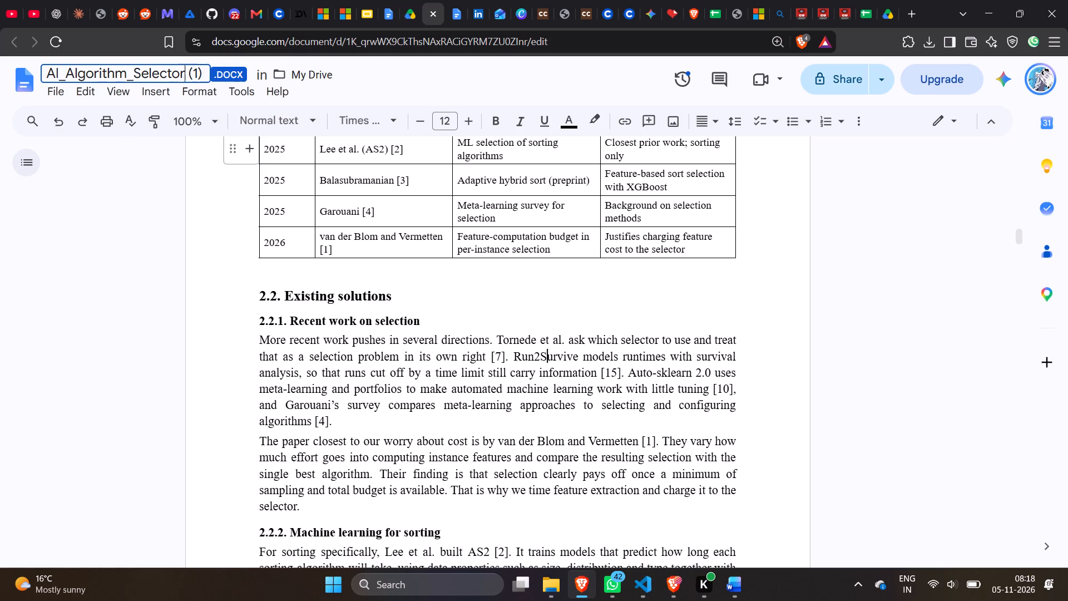
pyautogui.press('Right')
pyautogui.press('Right')
pyautogui.press('Right')
pyautogui.press('Right')
pyautogui.press('BackSpace')
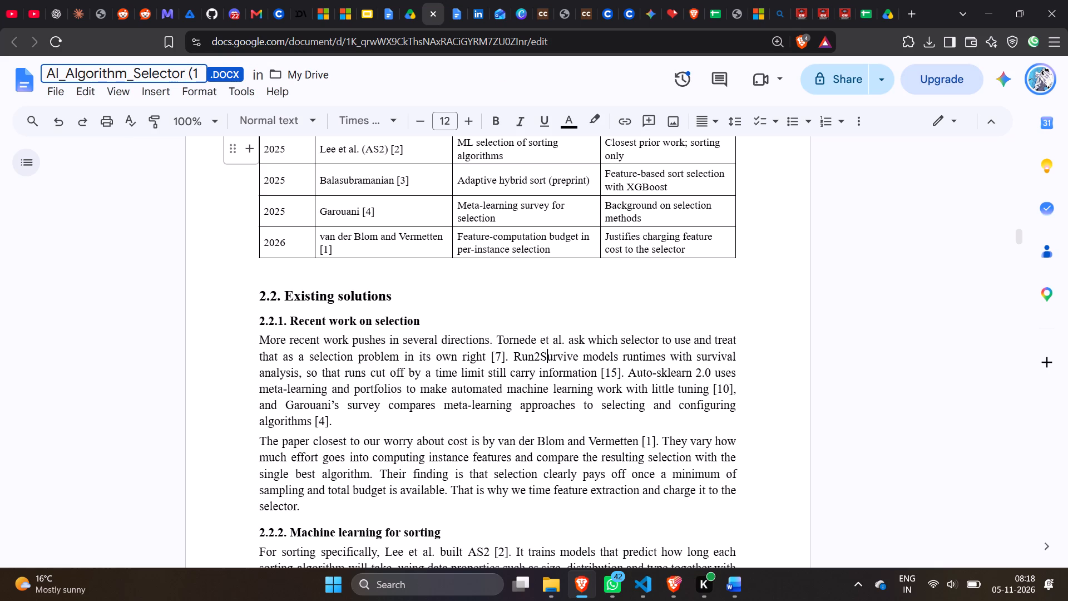
pyautogui.press('BackSpace')
pyautogui.press('BackSpace')
pyautogui.press('BackSpace')
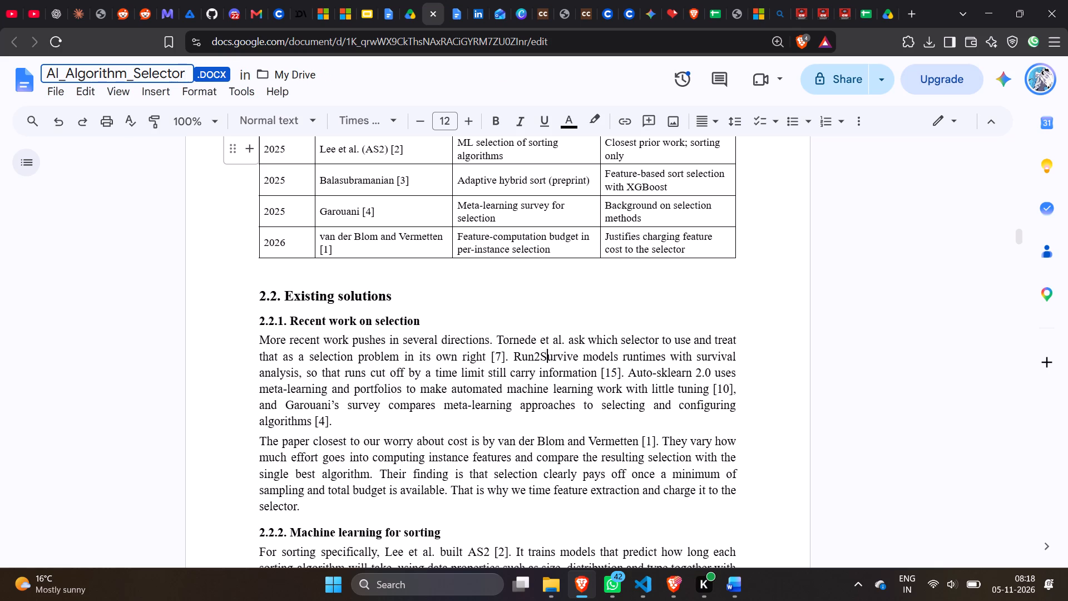
pyautogui.press('1')
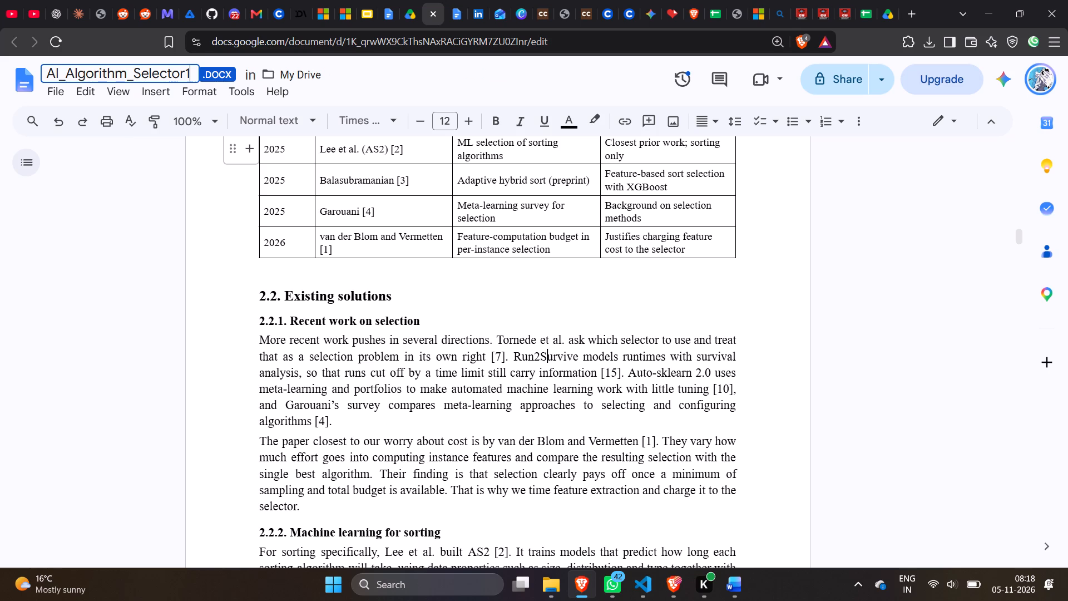
pyautogui.press('BackSpace')
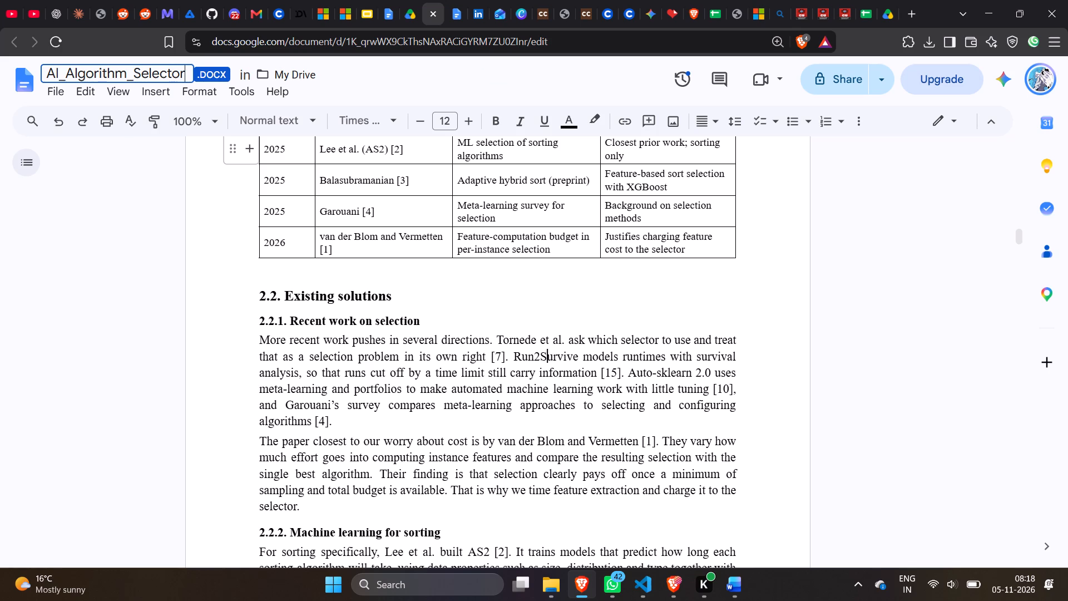
pyautogui.write('_1')
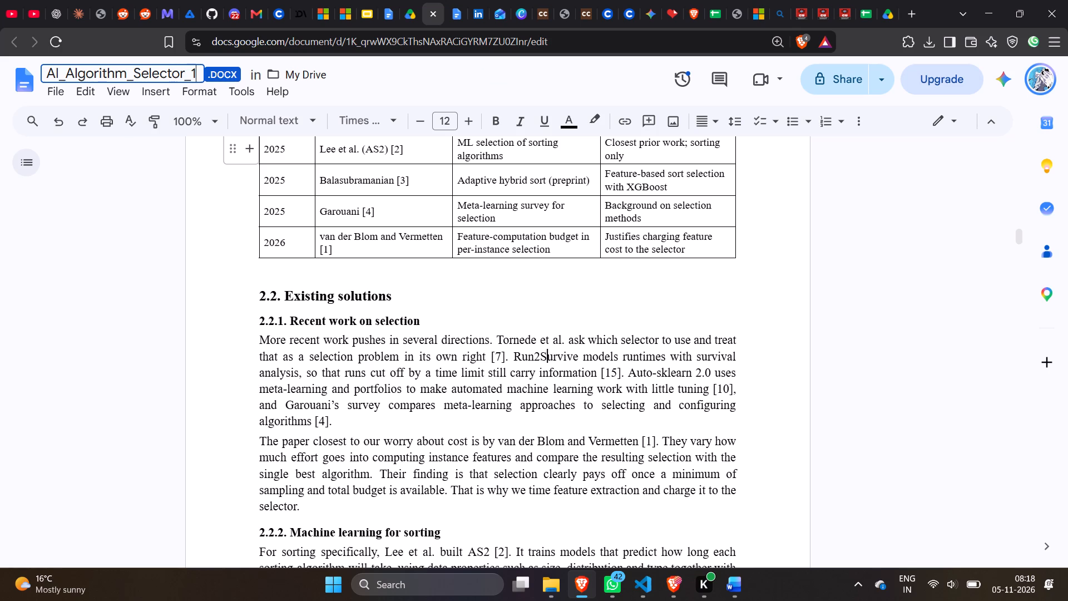
pyautogui.press('Return')
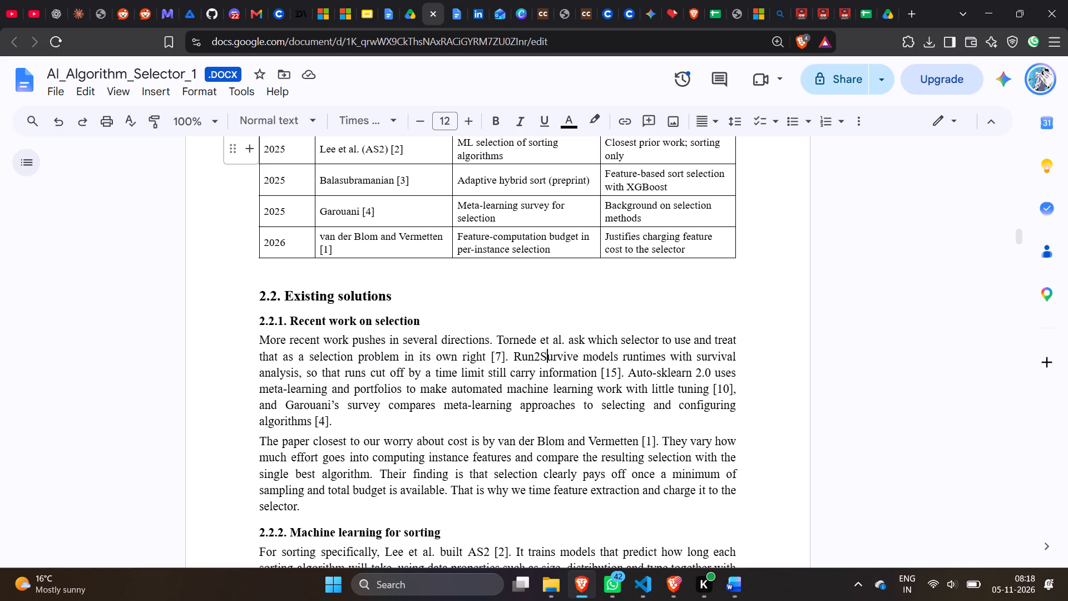
pyautogui.click(61, 98)
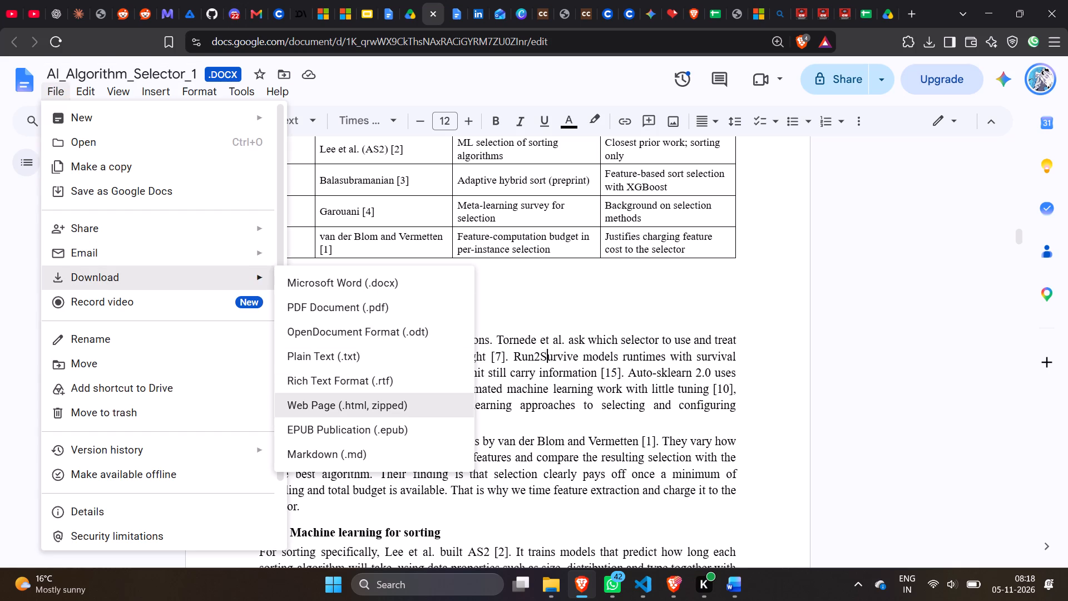
pyautogui.click(372, 283)
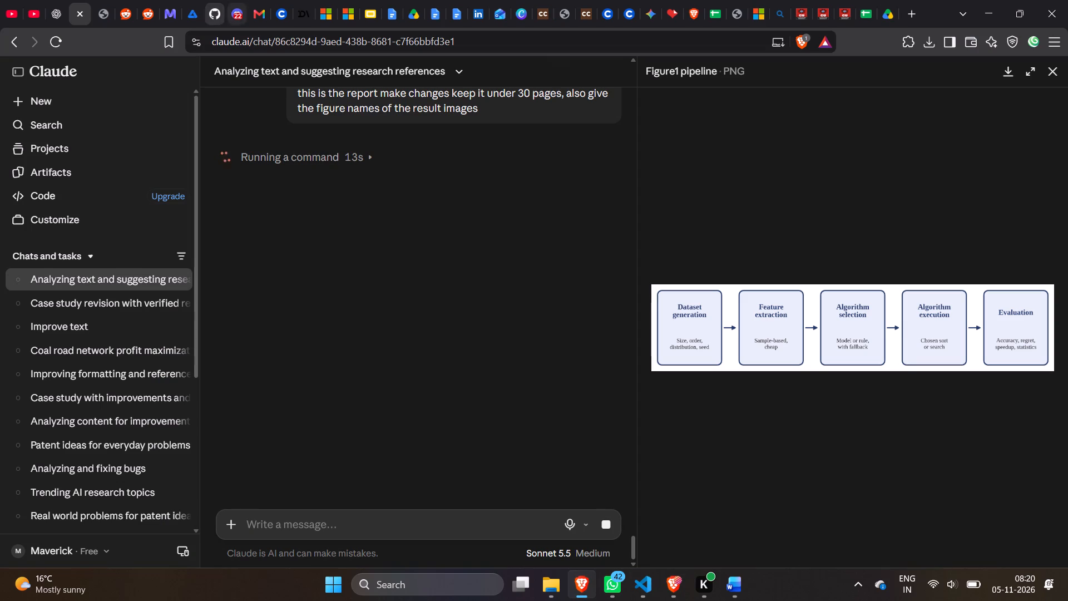
# Switch to Google Drive, upload AI_Based_Energy_Demand_Forecasting_Smart_Grids_CU_Format (1) from the Downloads folder, and open it in Google Docs.
pyautogui.click(407, 22)
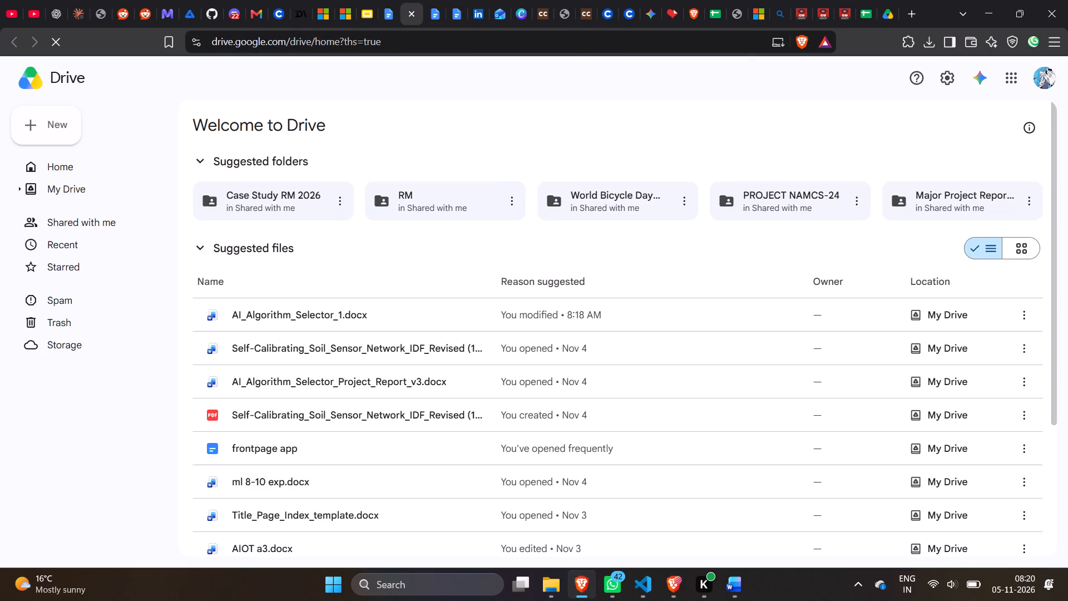
pyautogui.click(54, 120)
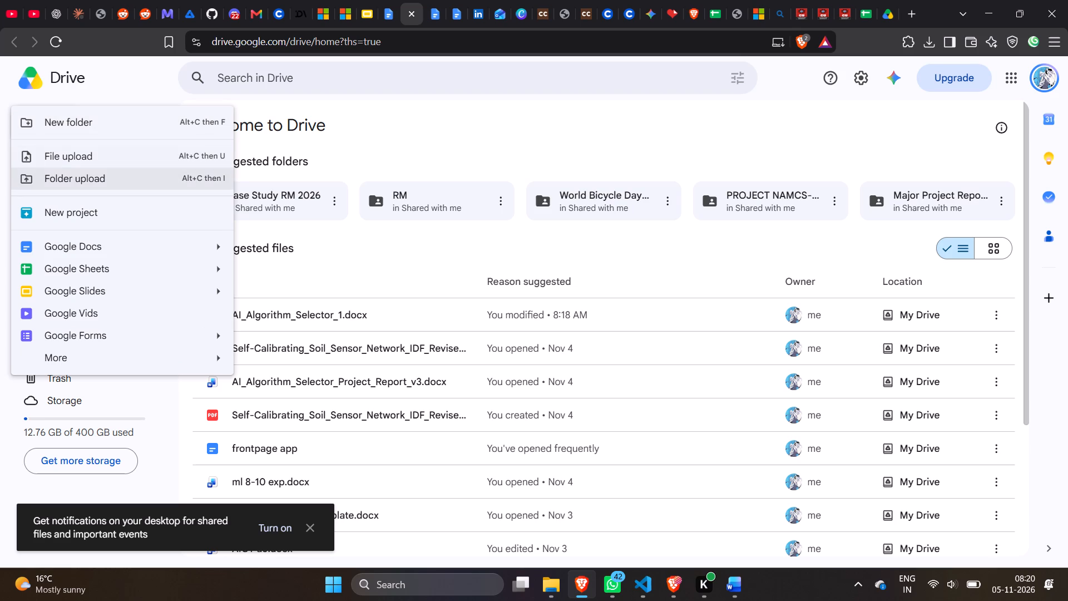
pyautogui.click(87, 162)
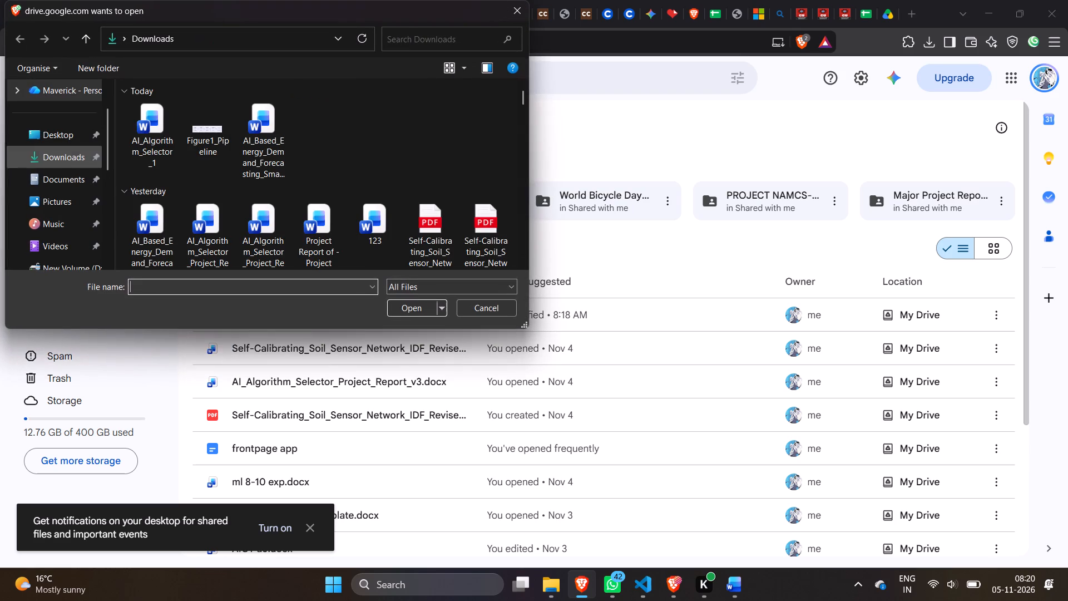
pyautogui.click(269, 139)
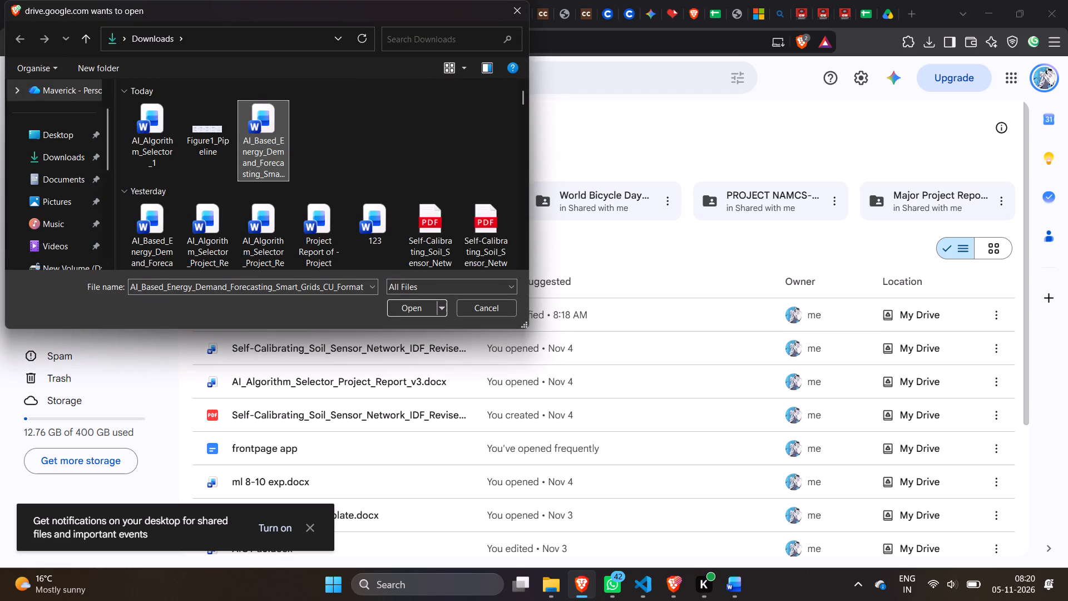
pyautogui.click(419, 311)
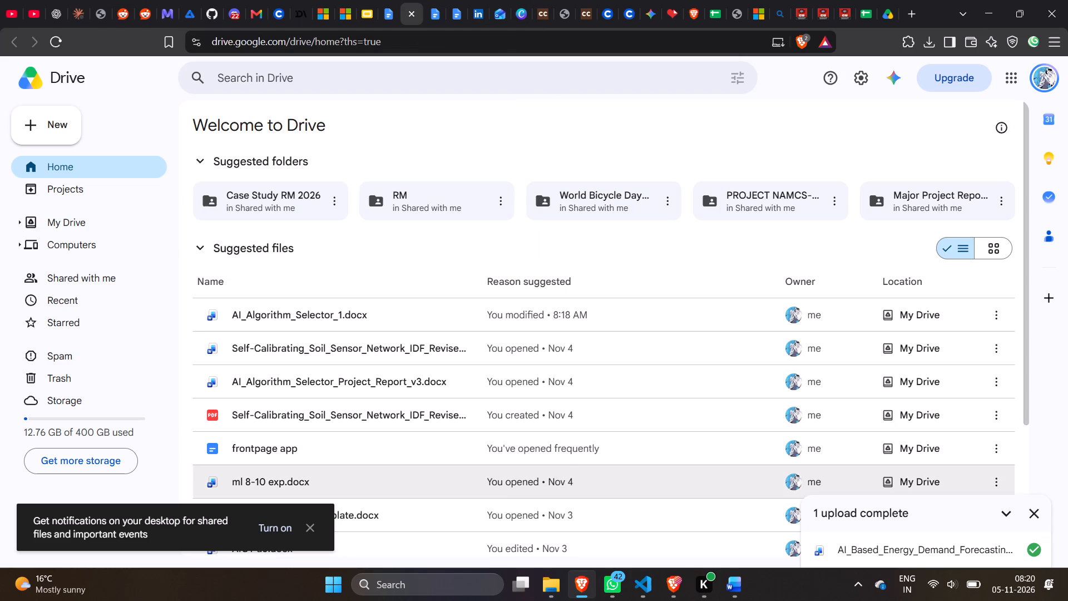
pyautogui.click(872, 551)
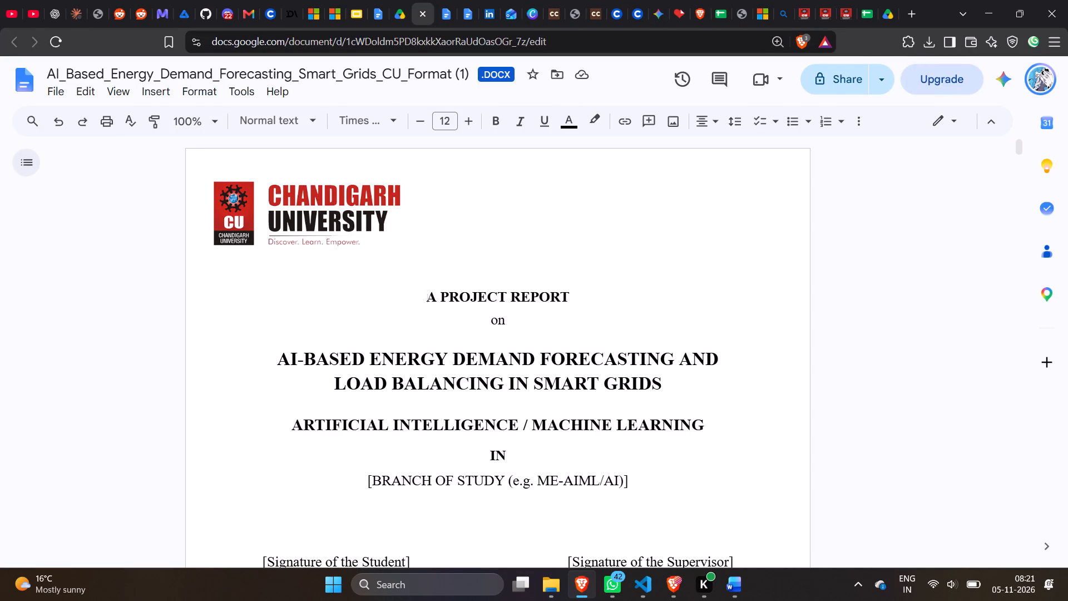
# Replace the cover page heading "A PROJECT REPORT" with "A Case Study".
pyautogui.tripleClick(530, 299)
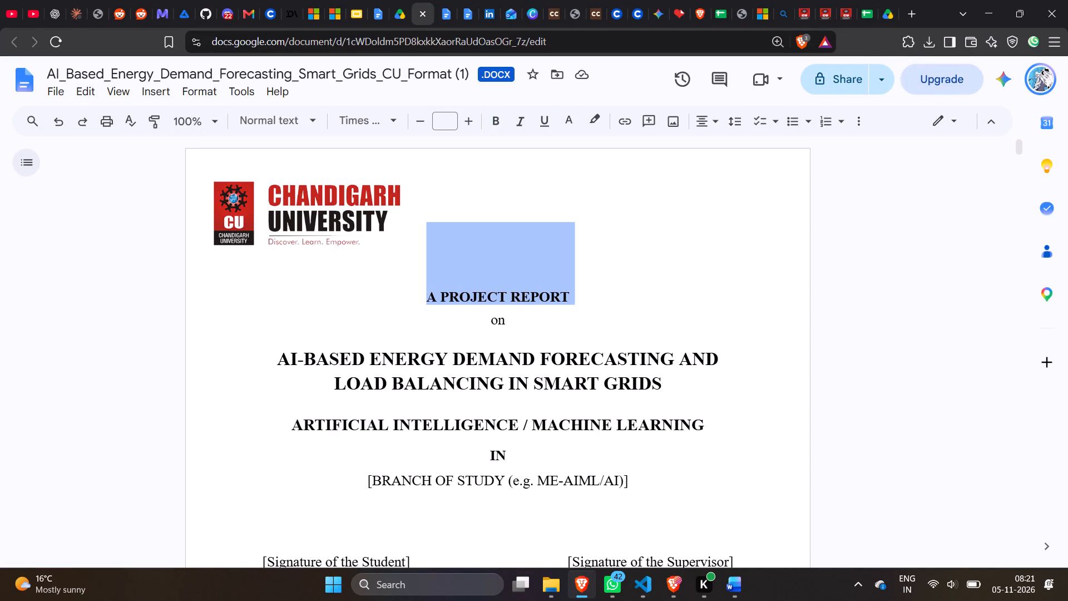
pyautogui.hotkey('shift', 'a')
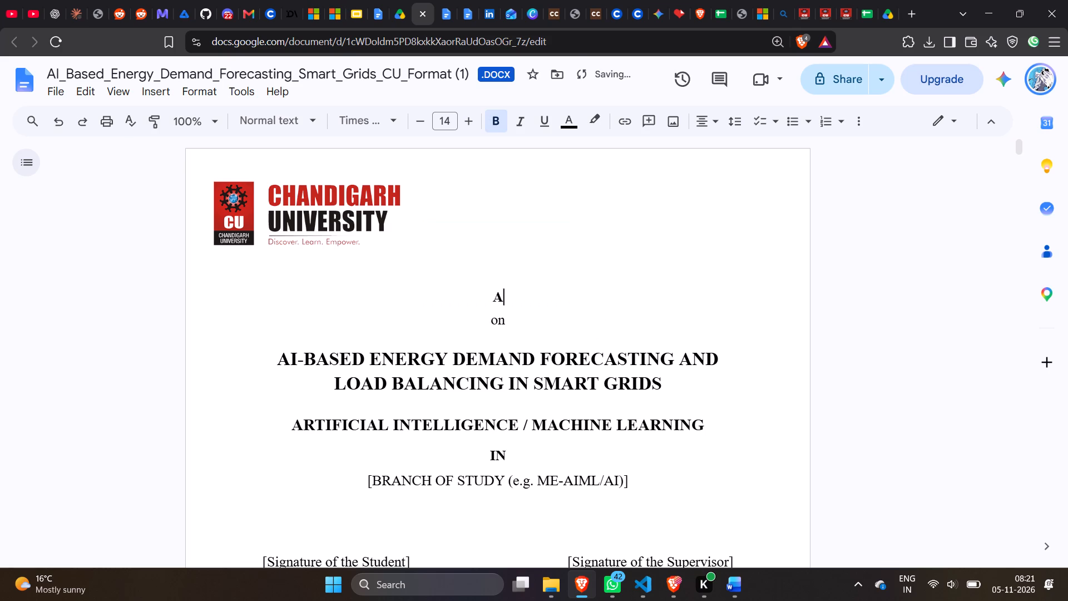
pyautogui.press('space')
pyautogui.write('CA')
pyautogui.press('BackSpace')
pyautogui.write('ase')
pyautogui.press('space')
pyautogui.write('St')
pyautogui.write('uy')
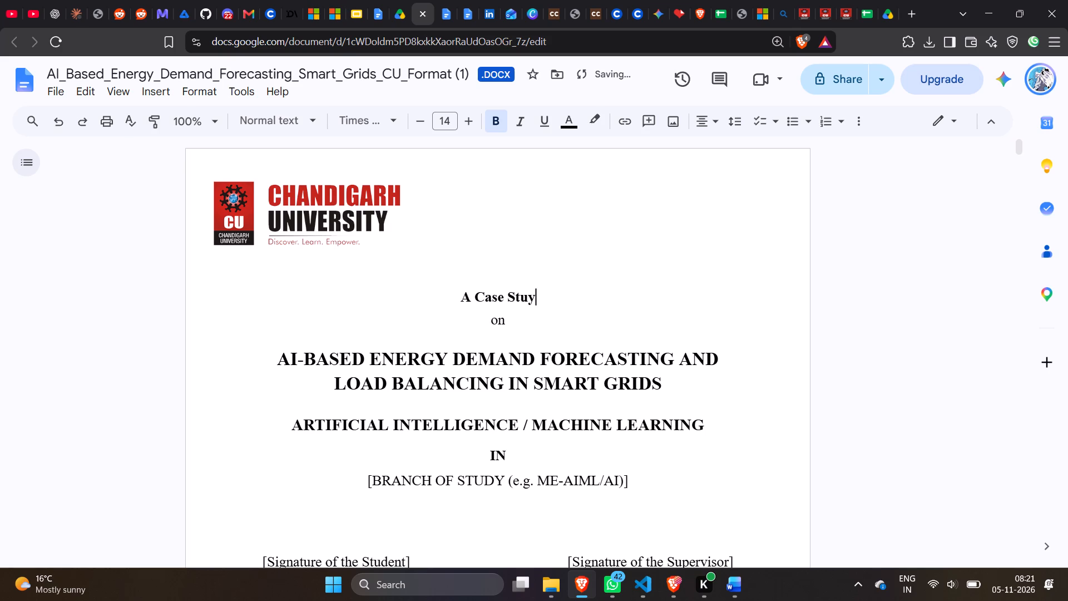
pyautogui.press('BackSpace')
pyautogui.write('dy')
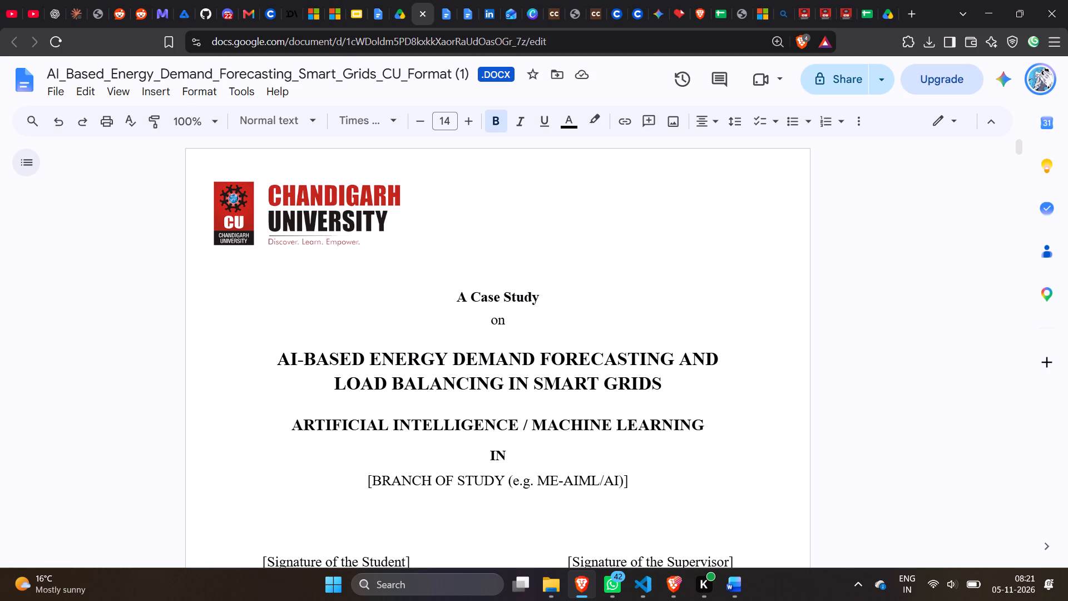
# Delete "/ MACHINE LEARNING" from the cover page subject line, leaving only "ARTIFICIAL INTELLIGENCE".
pyautogui.moveTo(523, 430); pyautogui.dragTo(531, 432)
pyautogui.moveTo(531, 432); pyautogui.dragTo(705, 428)
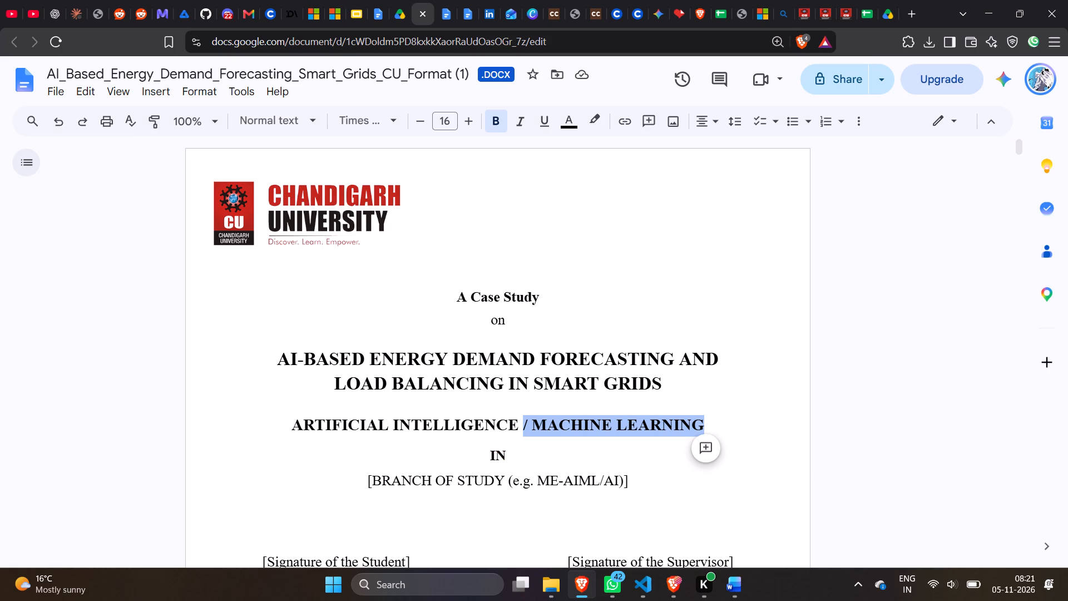
pyautogui.press('BackSpace')
pyautogui.press('BackSpace')
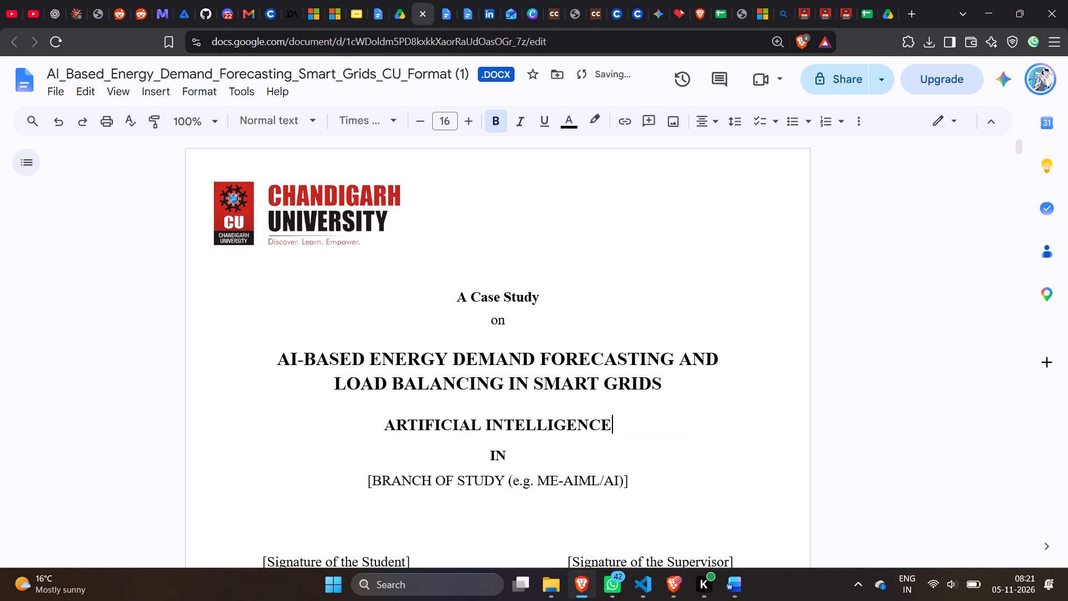
# Replace the branch of study placeholder on the cover page with "ME-AI".
pyautogui.moveTo(636, 490); pyautogui.dragTo(579, 499)
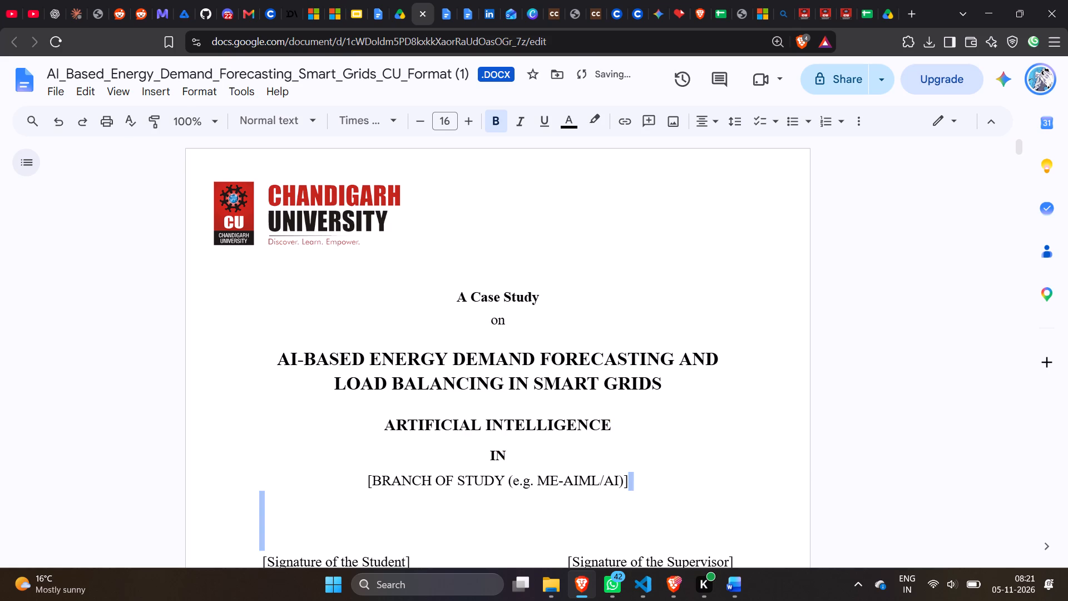
pyautogui.moveTo(579, 499); pyautogui.dragTo(367, 486)
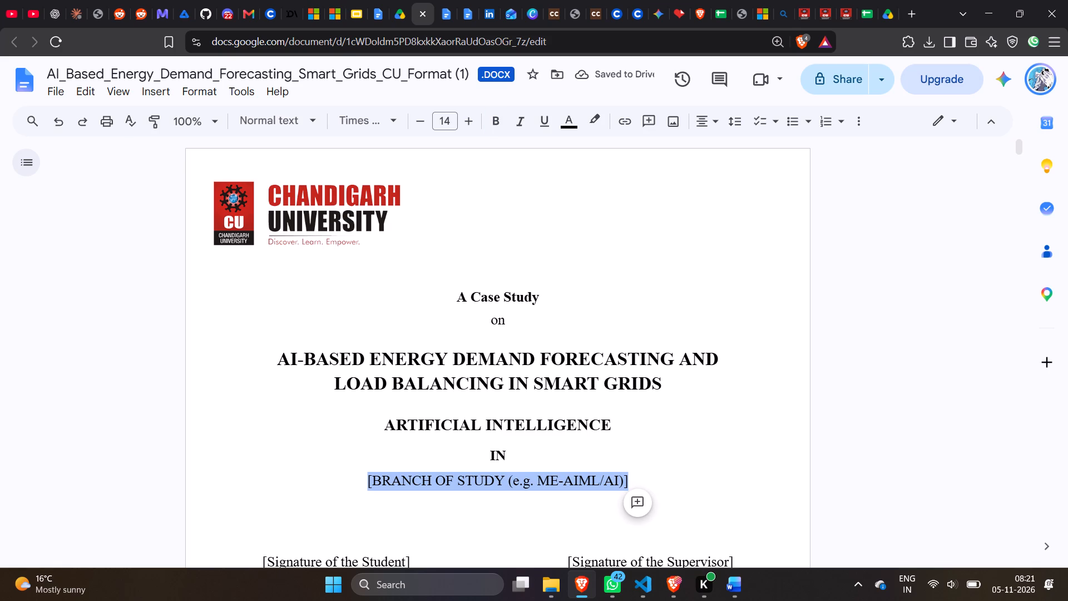
pyautogui.hotkey('shift', 'm')
pyautogui.hotkey('shift', 'e')
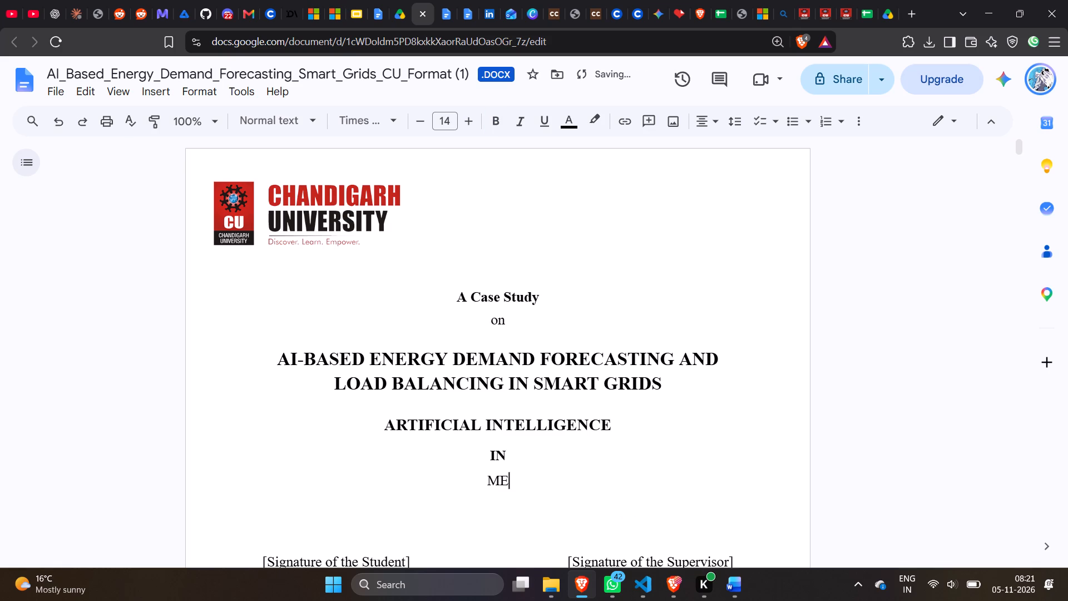
pyautogui.write('-')
pyautogui.press('space')
pyautogui.press('BackSpace')
pyautogui.write('AI')
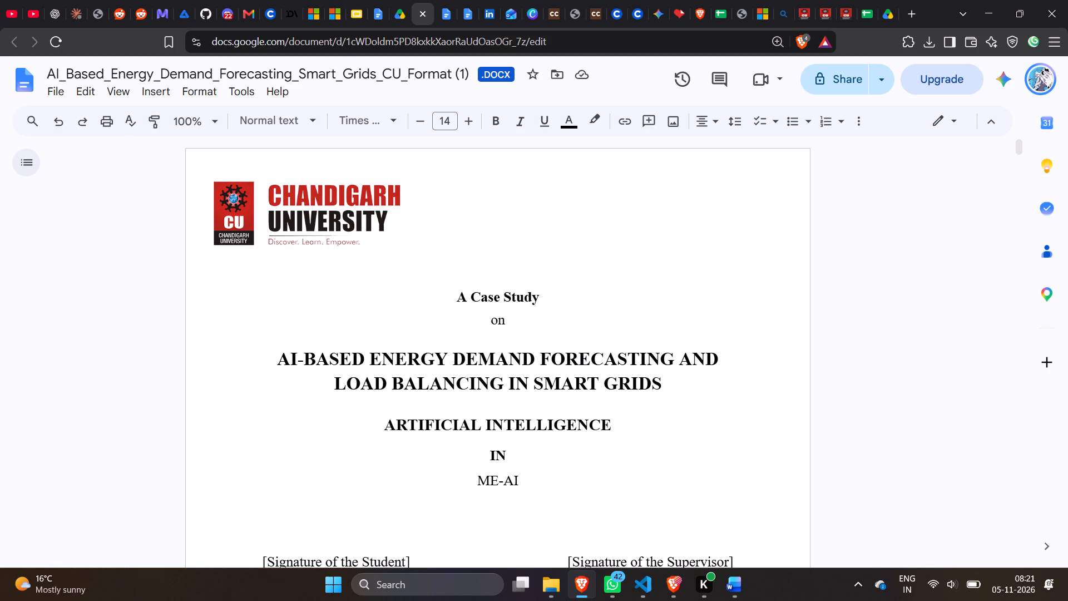
# Replace the candidate name and UID placeholders under "Submitted by" with the student's name and UID.
pyautogui.scroll(-4, 383, 489)
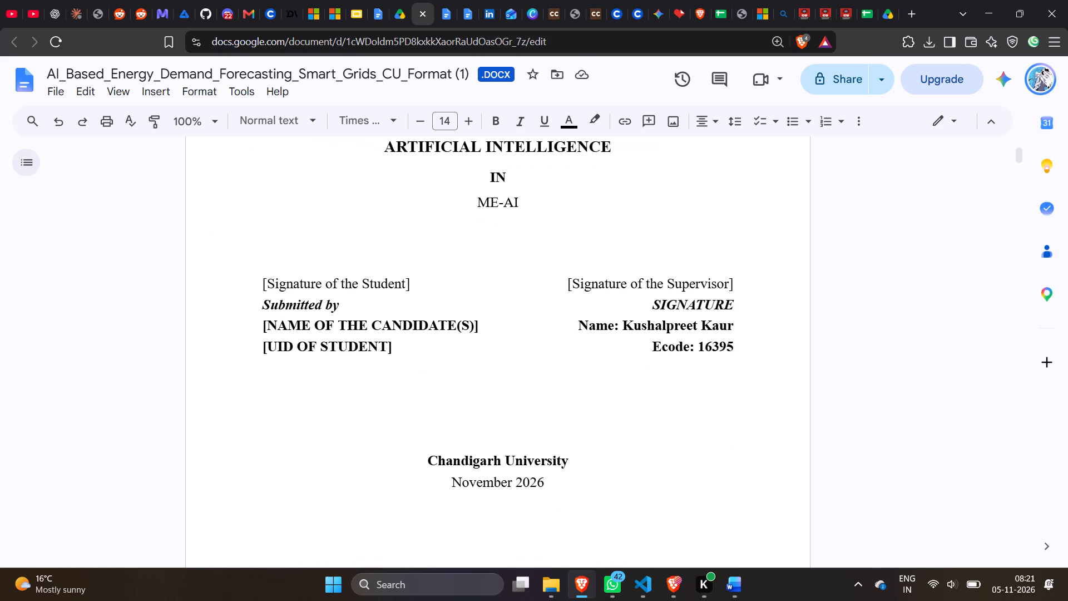
pyautogui.scroll(4, 382, 486)
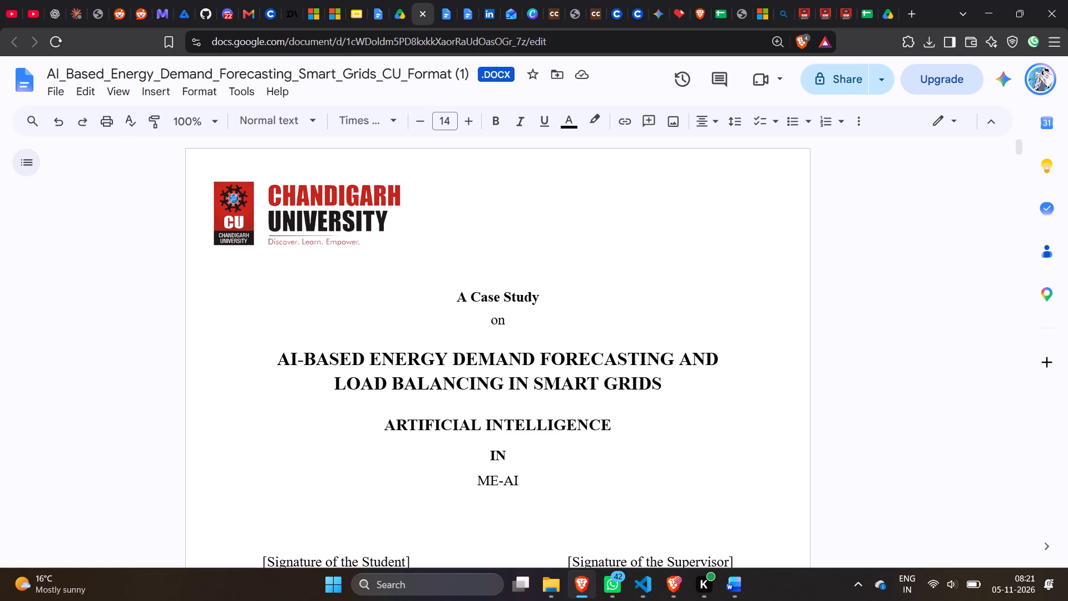
pyautogui.scroll(-4, 382, 486)
pyautogui.scroll(1, 382, 486)
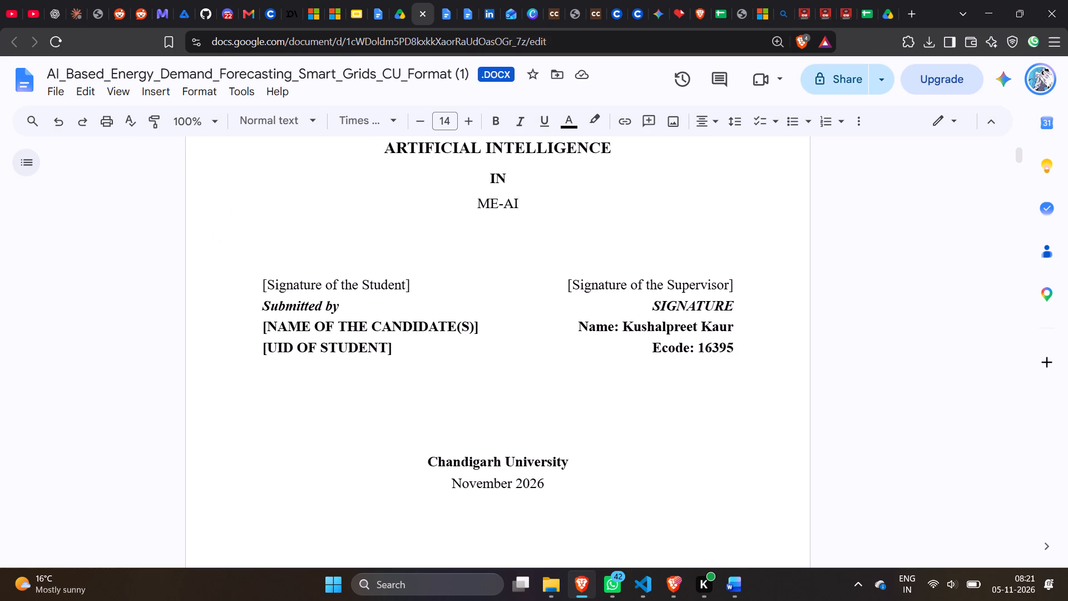
pyautogui.scroll(2, 382, 486)
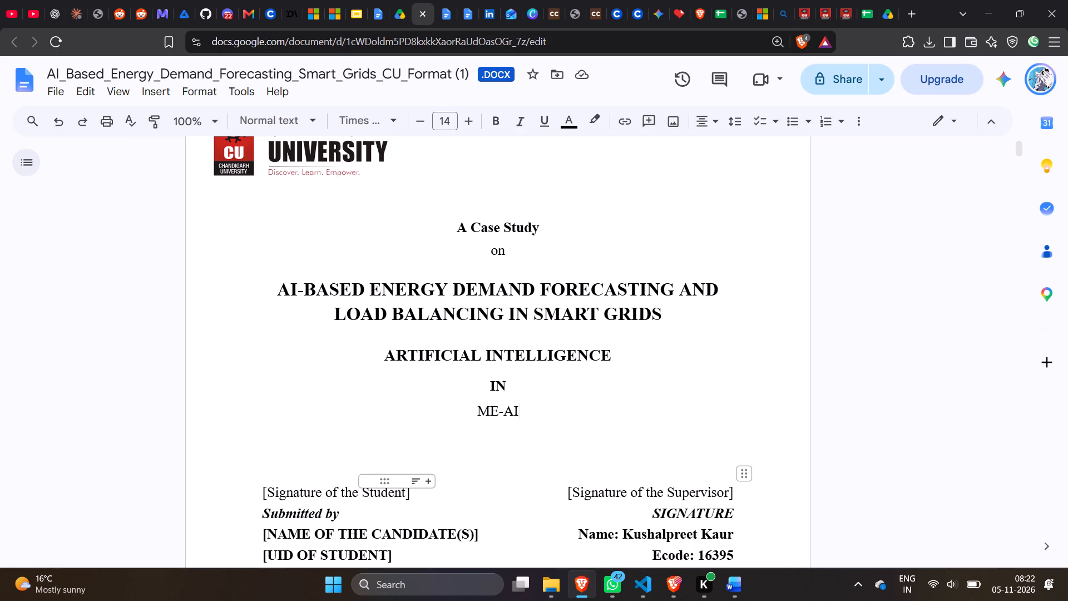
pyautogui.tripleClick(402, 537)
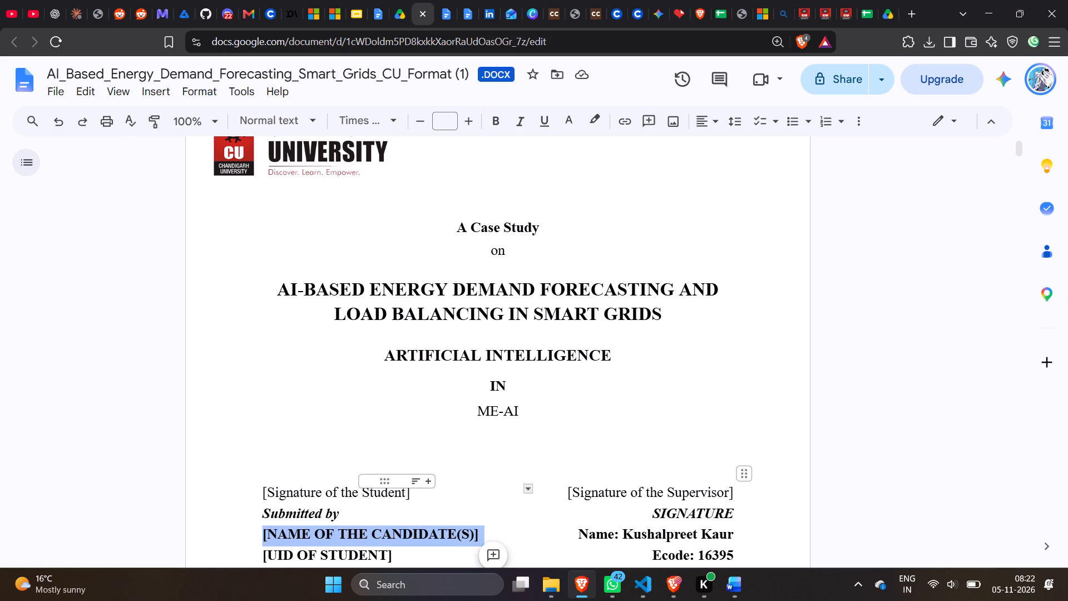
# Replace the candidate name and UID placeholders under "Submitted by" with the student's name and UID on separate lines.
pyautogui.press('BackSpace')
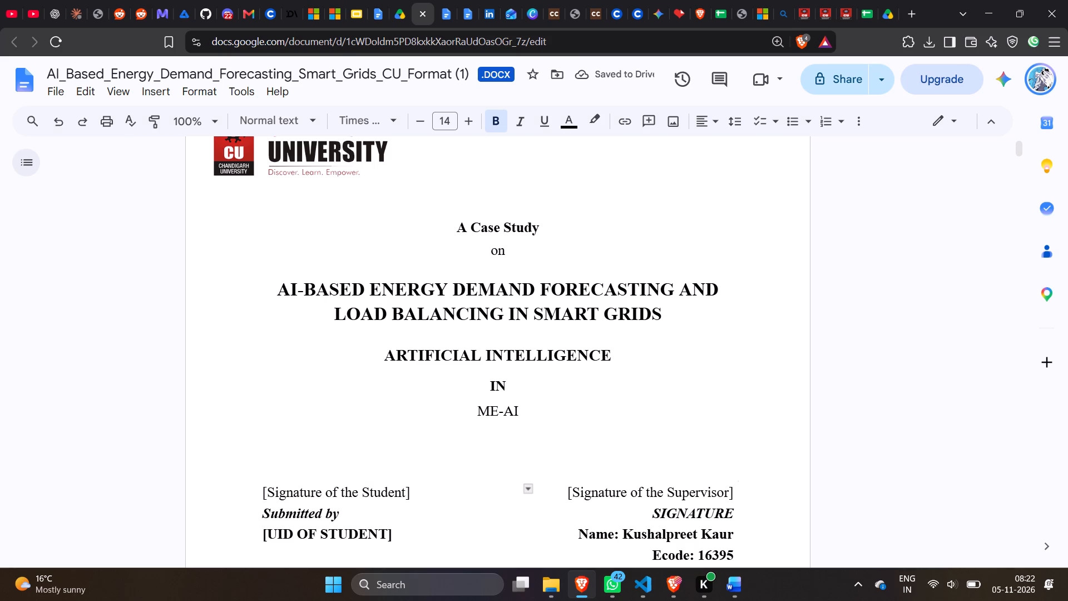
pyautogui.moveTo(401, 539); pyautogui.dragTo(244, 539)
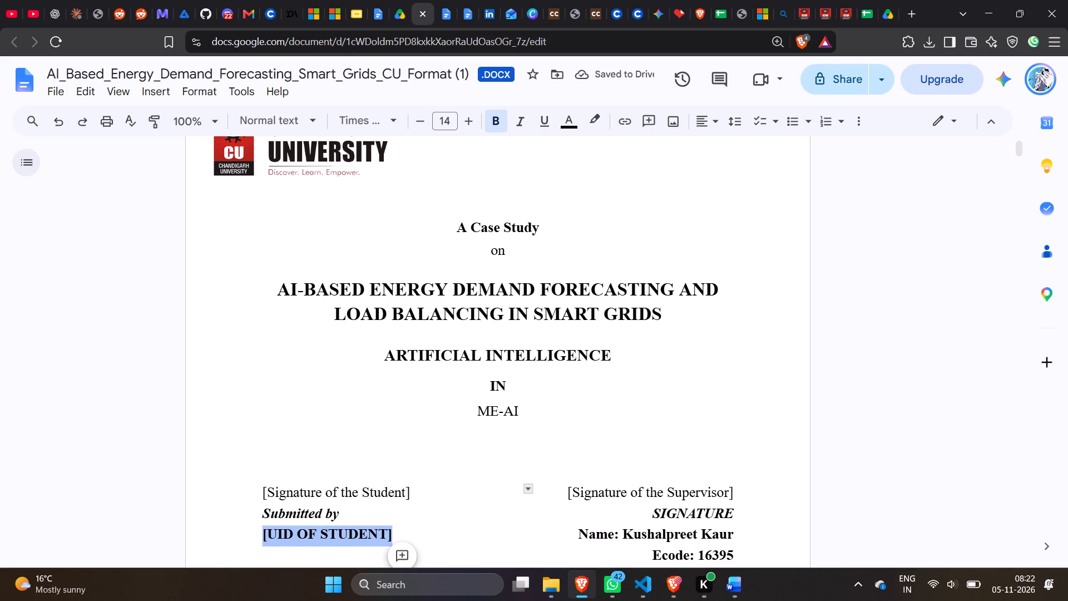
pyautogui.press('BackSpace')
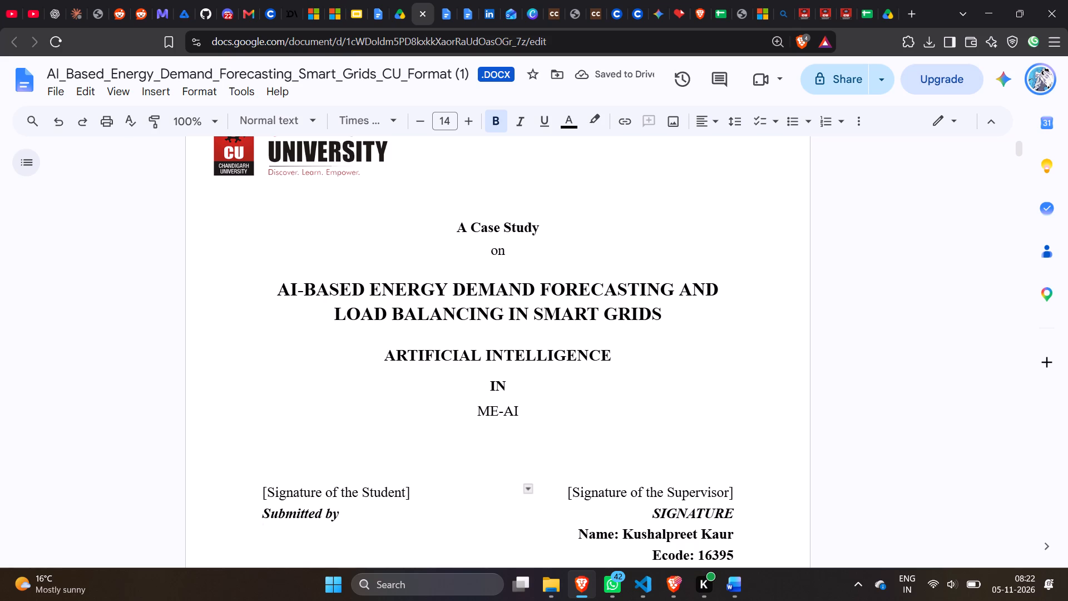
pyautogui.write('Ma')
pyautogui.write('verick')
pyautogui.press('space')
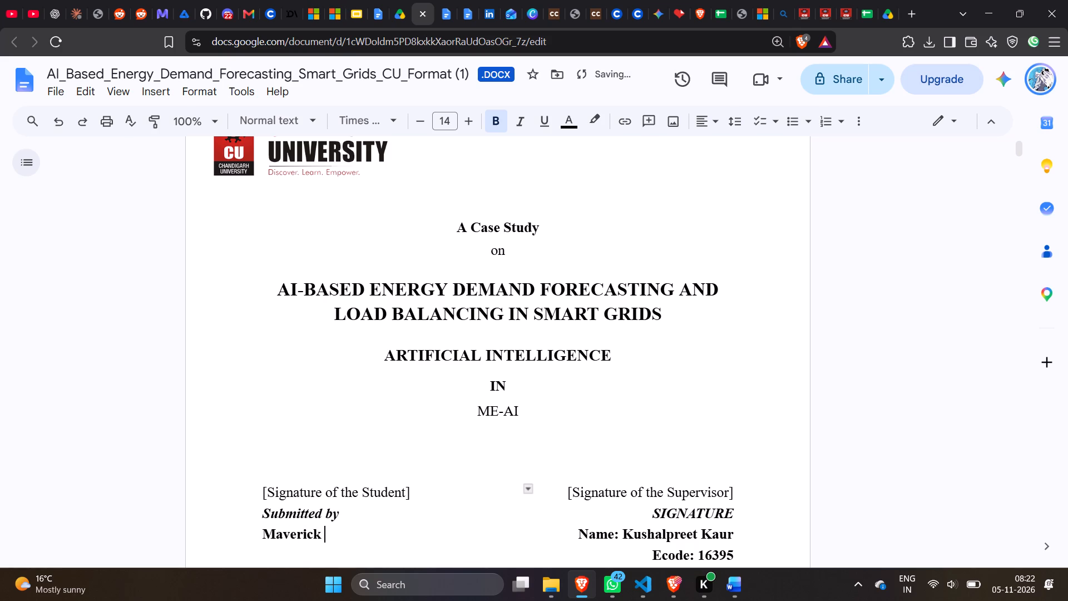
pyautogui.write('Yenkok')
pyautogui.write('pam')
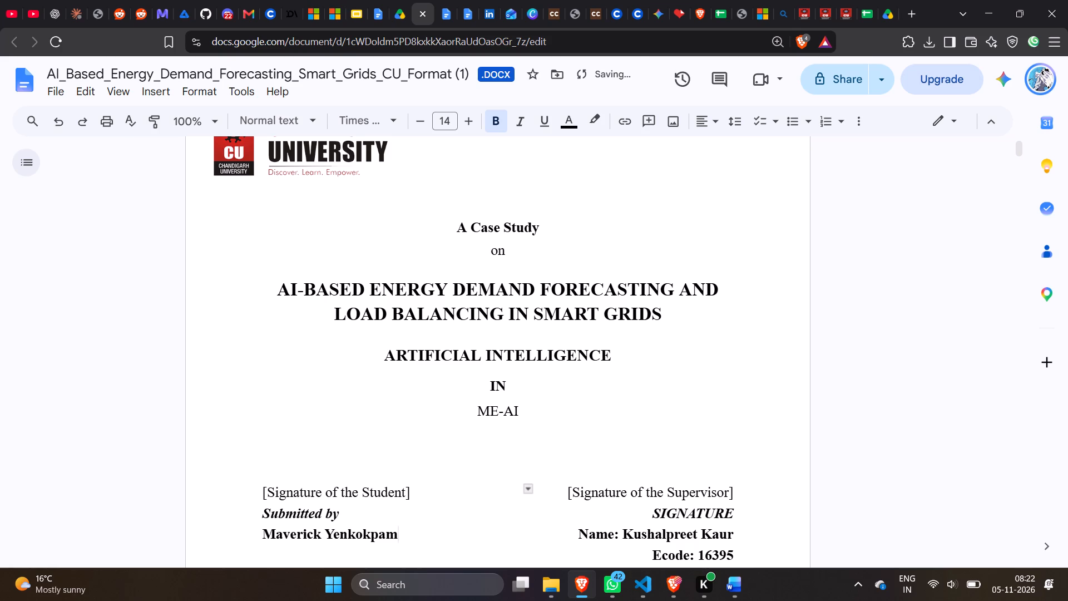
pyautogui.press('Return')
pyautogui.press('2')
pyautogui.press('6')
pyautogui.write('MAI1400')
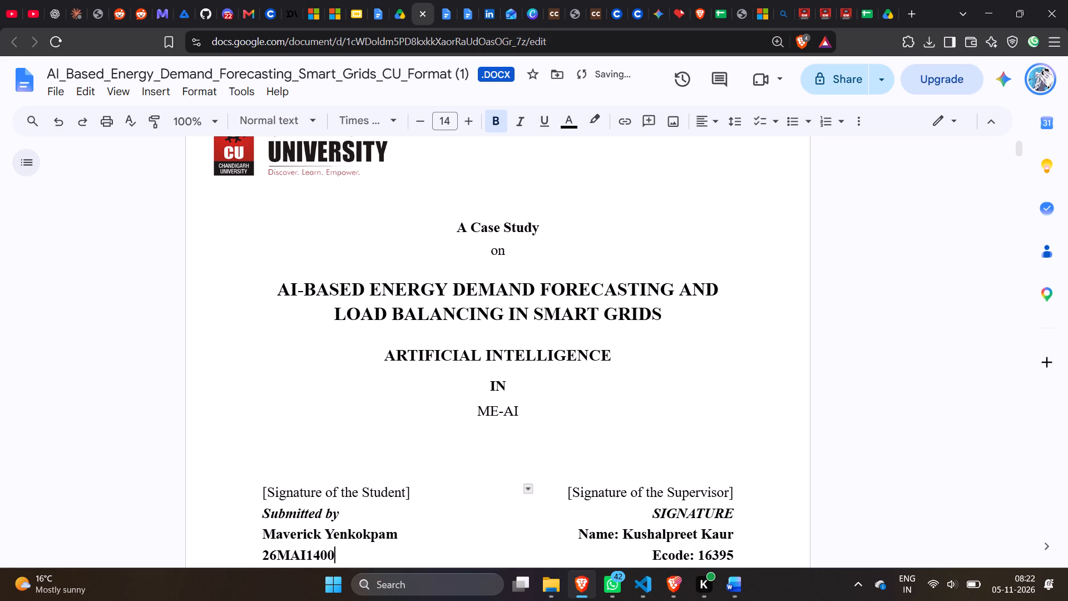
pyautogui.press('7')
# Delete the "[Signature of the Student]" placeholder line and insert three blank lines above "Submitted by".
pyautogui.tripleClick(337, 492)
pyautogui.press('BackSpace')
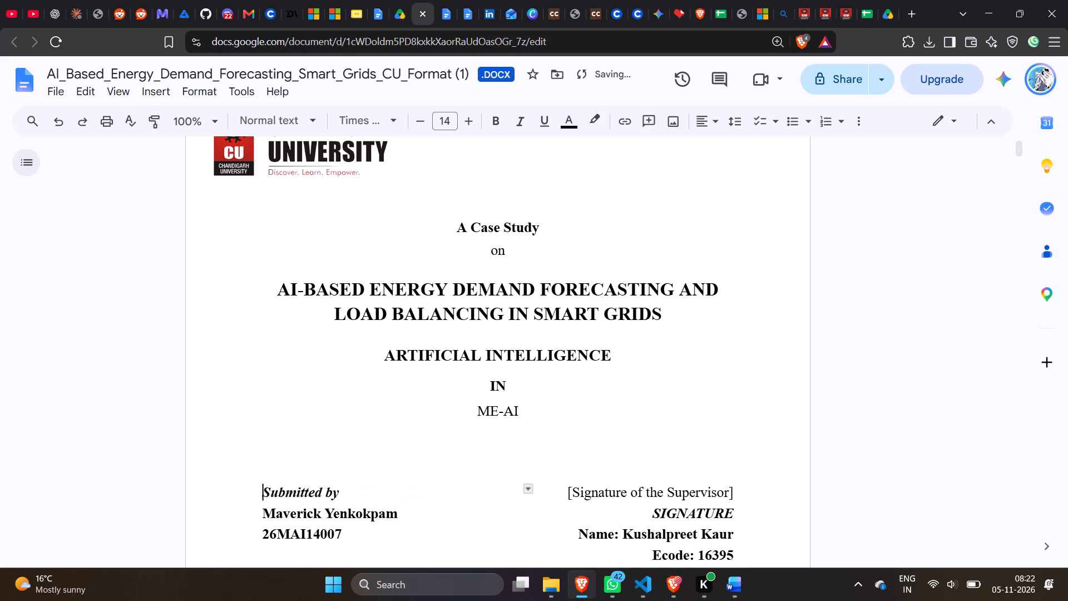
pyautogui.press('Return')
pyautogui.press('Return')
pyautogui.press('Return')
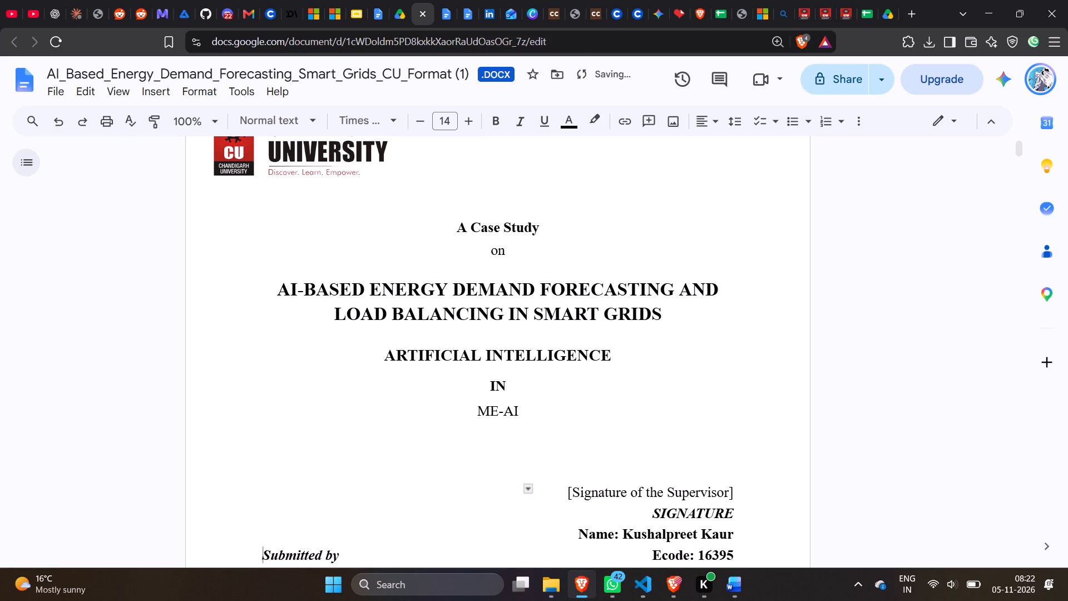
# Delete the "[Signature of the Supervisor]" placeholder line and insert three blank lines above "SIGNATURE".
pyautogui.tripleClick(578, 492)
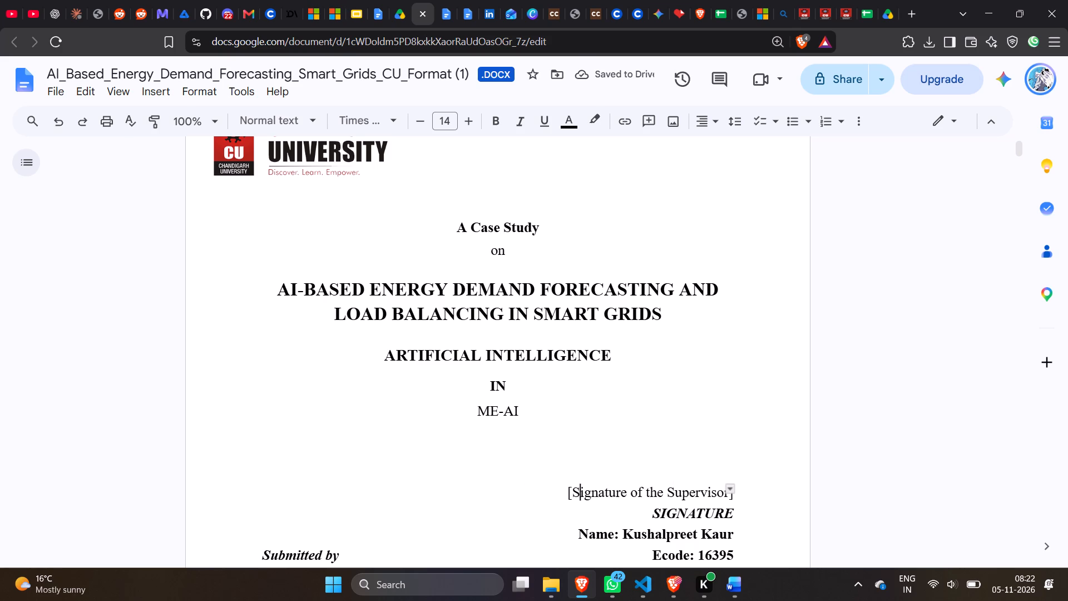
pyautogui.press('BackSpace')
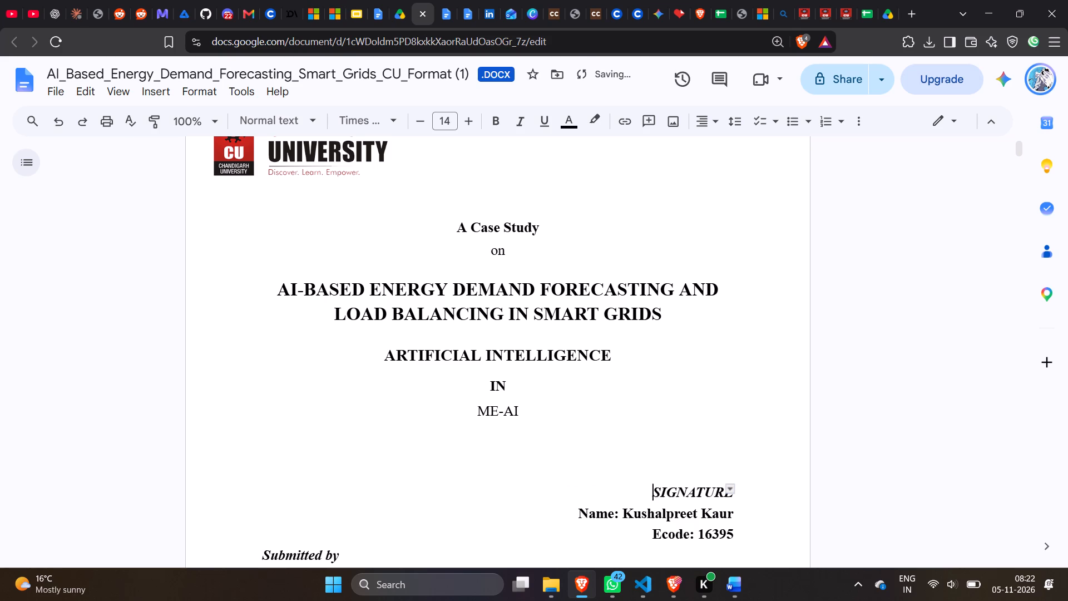
pyautogui.press('Return')
pyautogui.press('Return')
pyautogui.press('Return')
# Review the edited signature block on the cover page, the abstract and the table of contents.
pyautogui.scroll(-1, 578, 492)
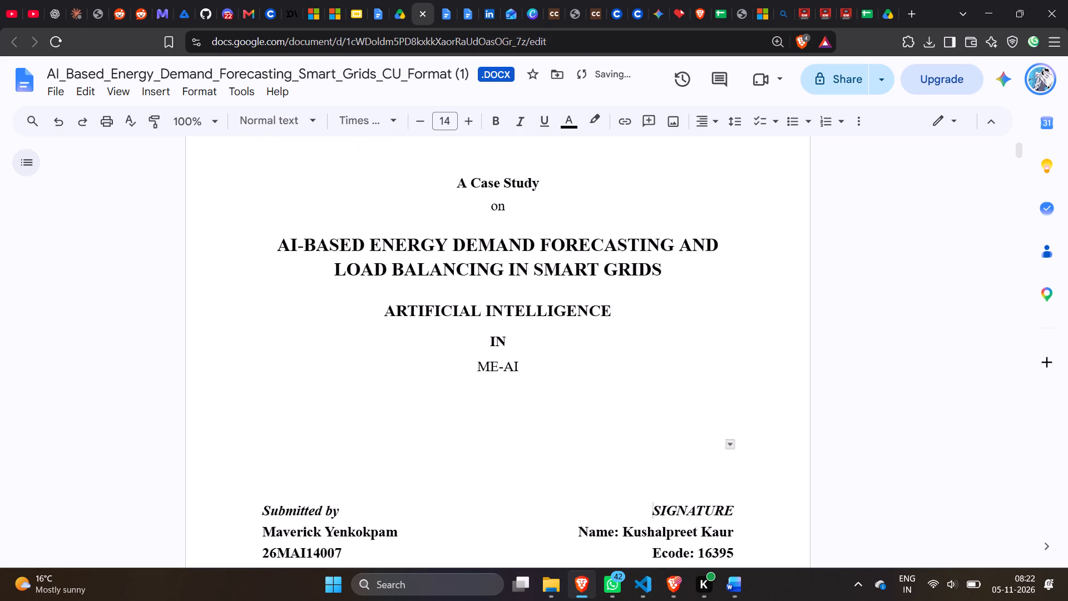
pyautogui.scroll(-3, 578, 492)
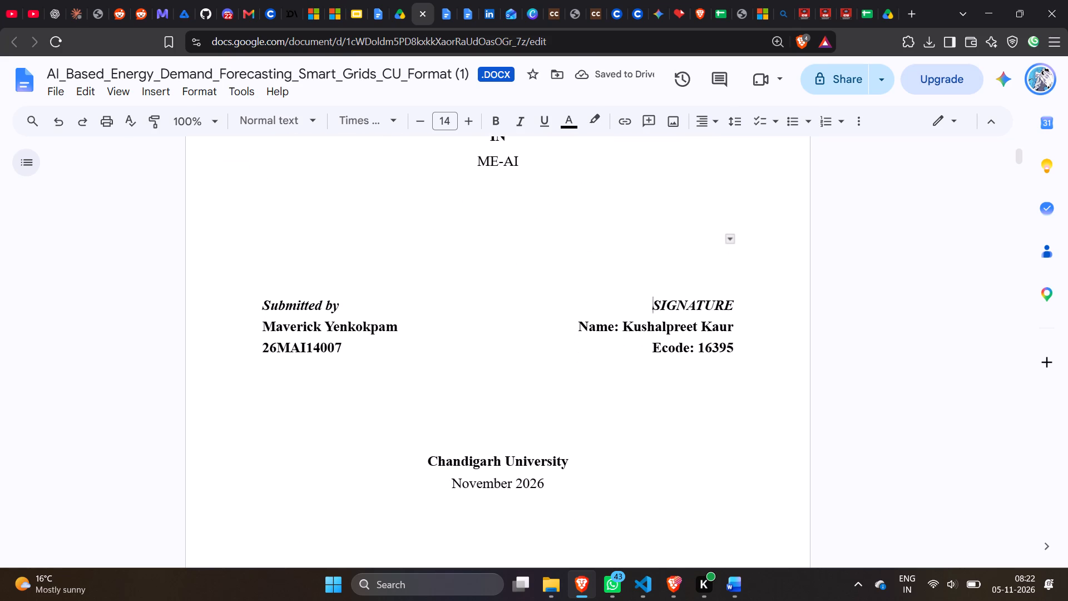
pyautogui.scroll(-5, 578, 492)
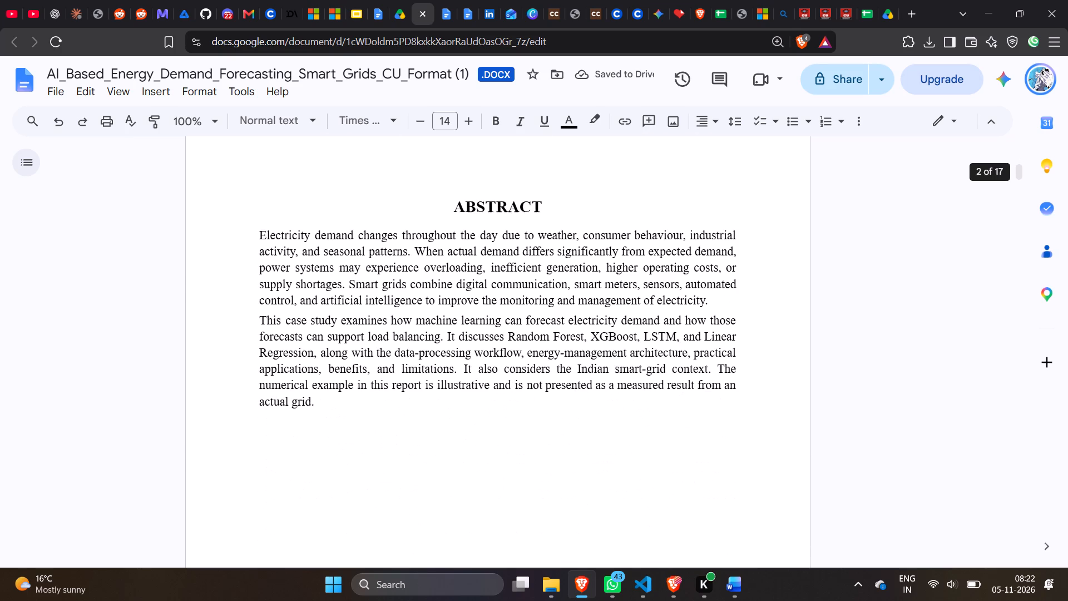
pyautogui.scroll(-6, 578, 492)
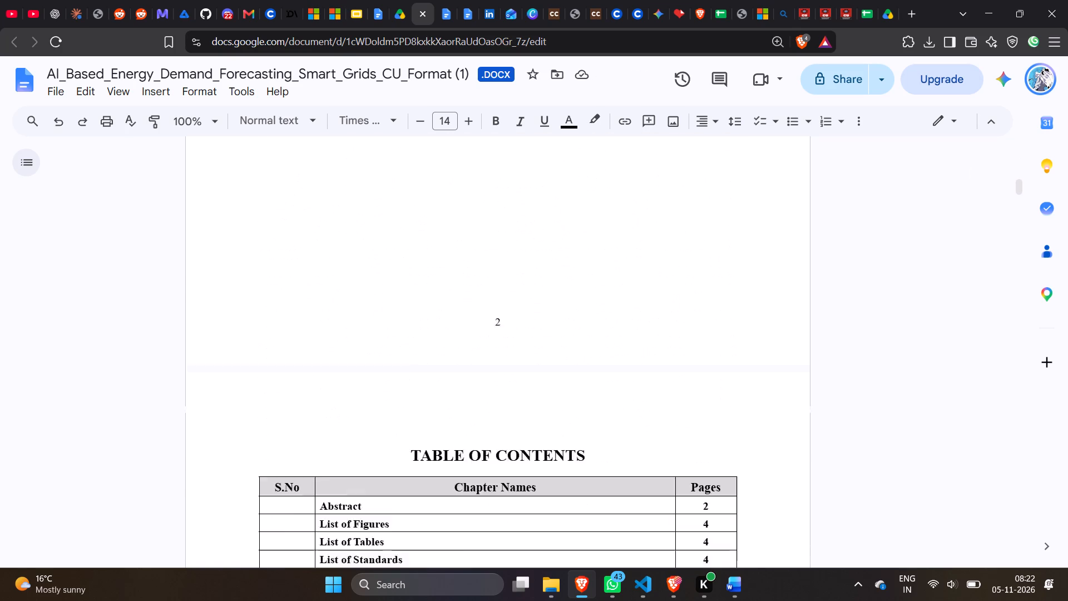
pyautogui.scroll(-4, 578, 492)
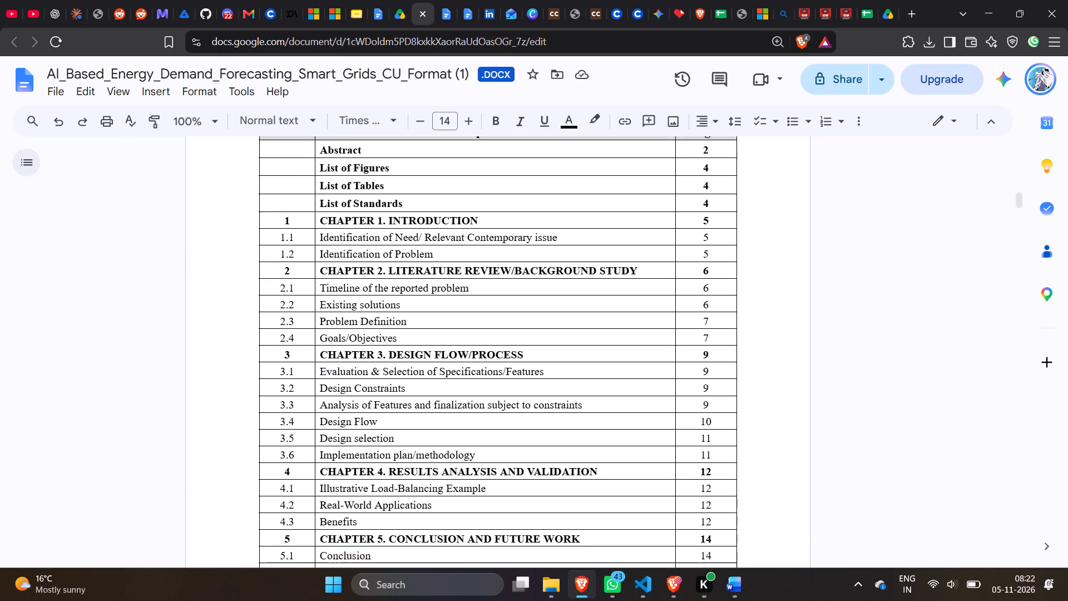
pyautogui.scroll(-3, 578, 492)
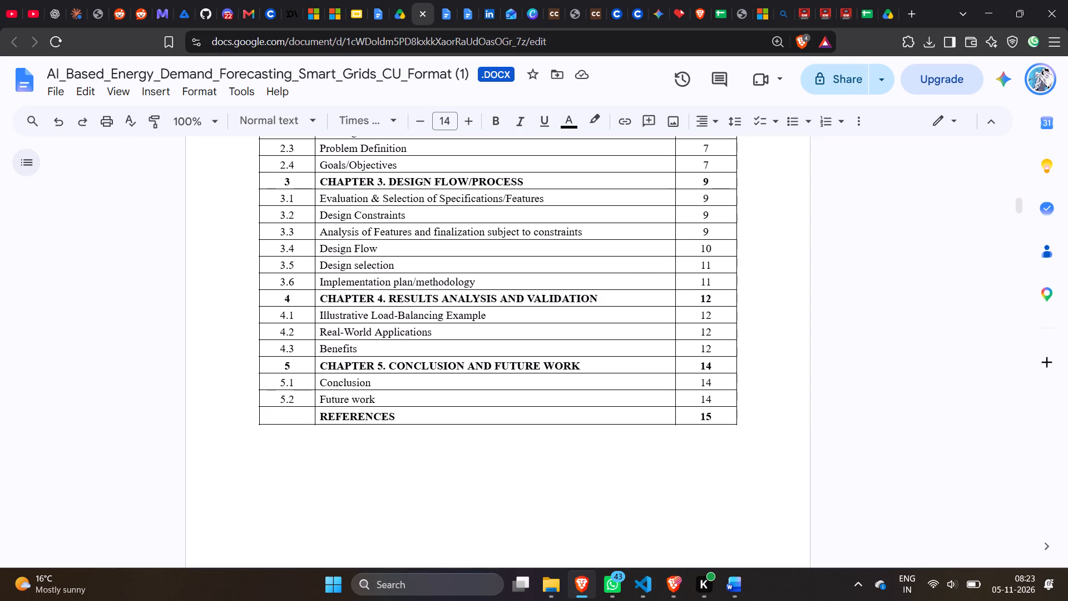
pyautogui.scroll(-3, 578, 492)
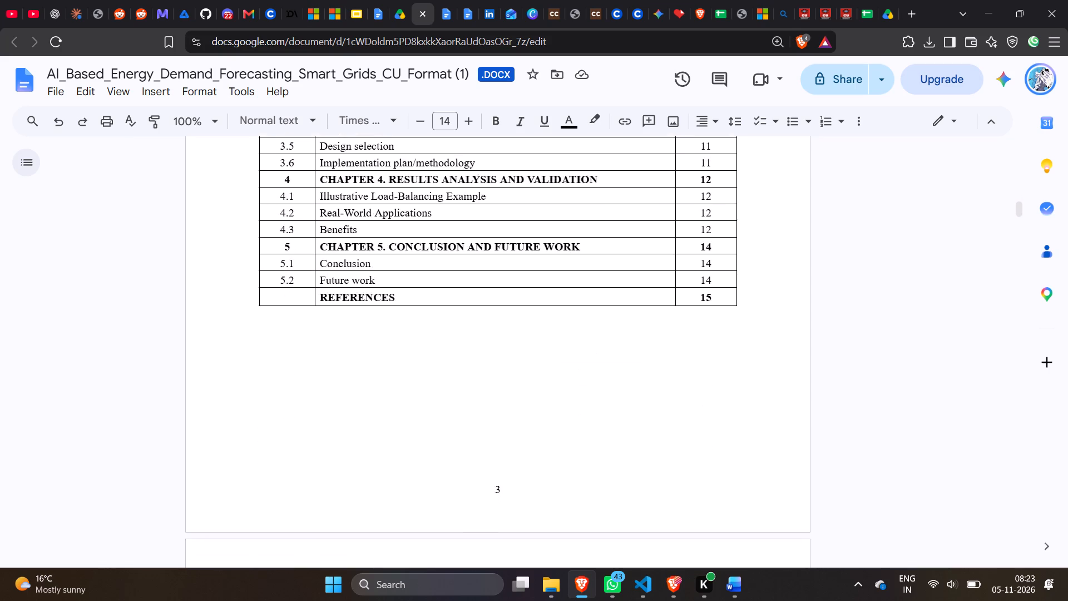
# Review the case study's body from Chapter 1 to the start of Chapter 5, checking text, tables and page breaks.
pyautogui.scroll(-3, 578, 492)
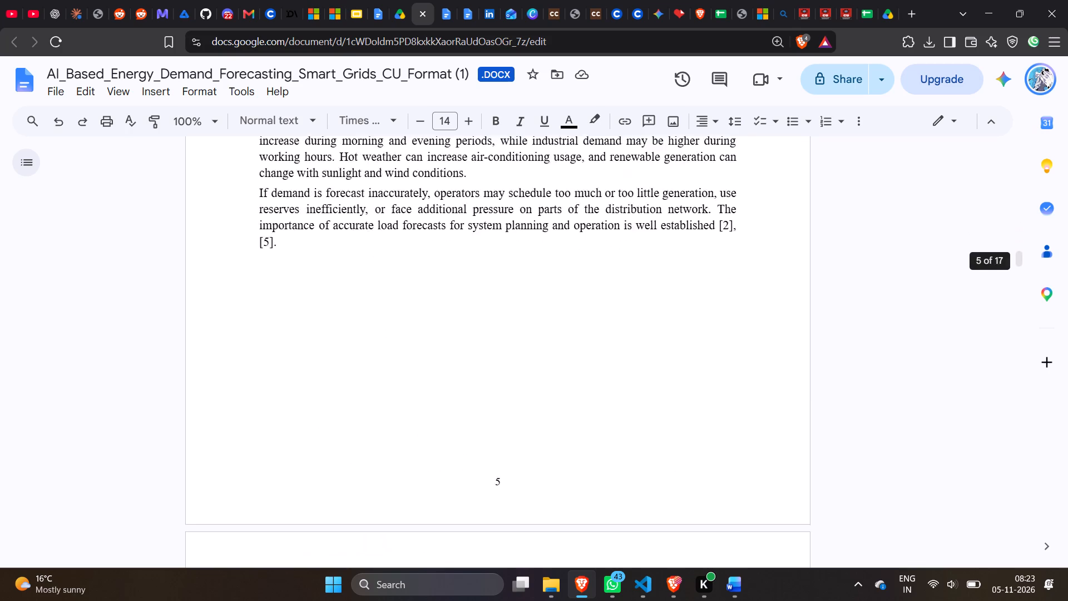
pyautogui.scroll(-3, 578, 492)
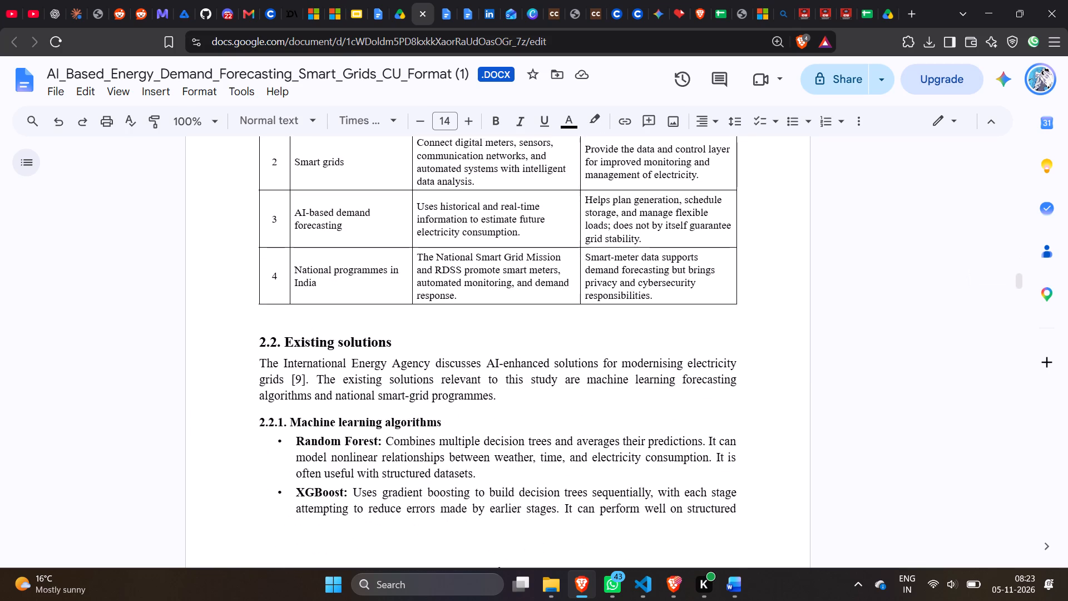
pyautogui.scroll(-2, 578, 492)
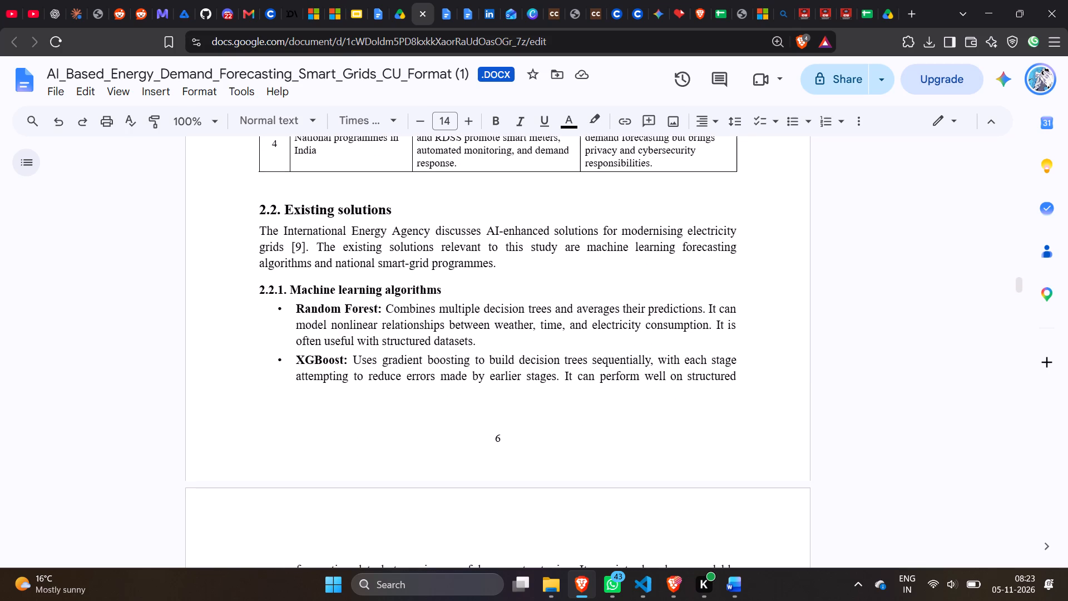
pyautogui.scroll(-6, 578, 492)
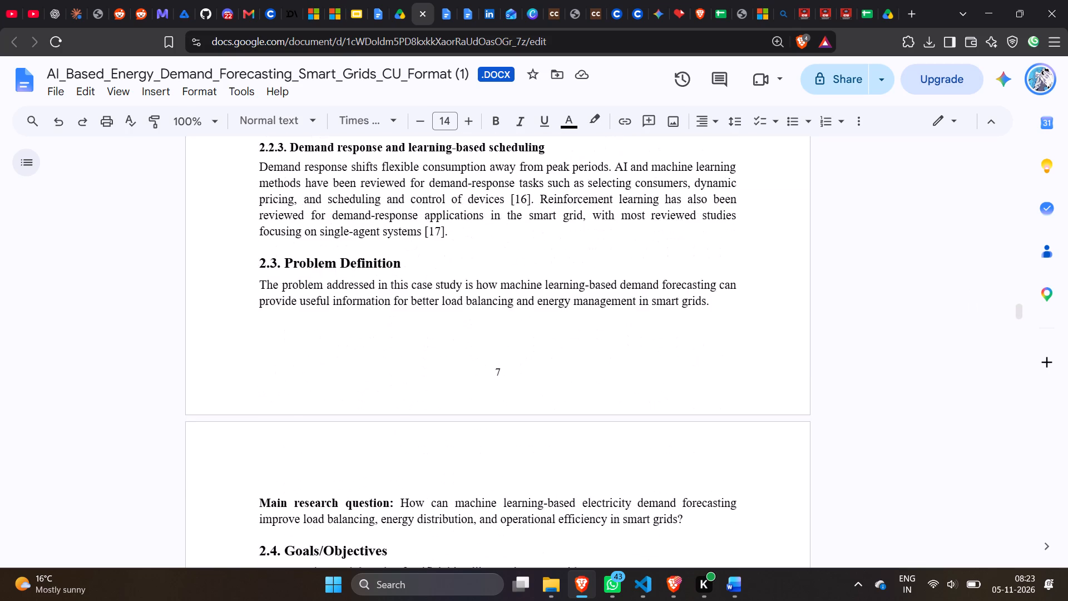
pyautogui.scroll(-5, 578, 492)
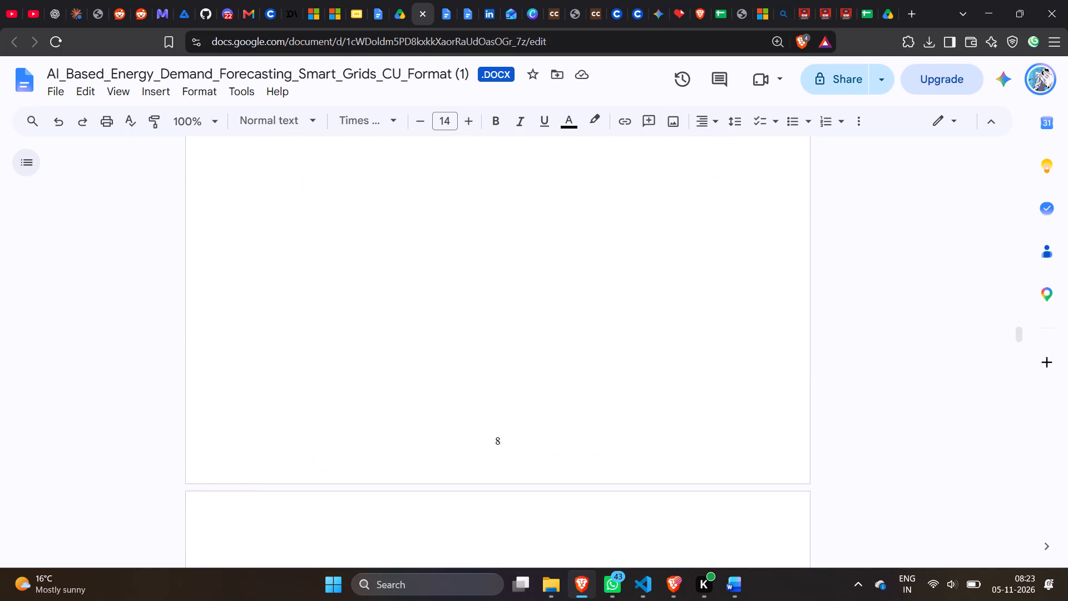
pyautogui.scroll(-4, 578, 492)
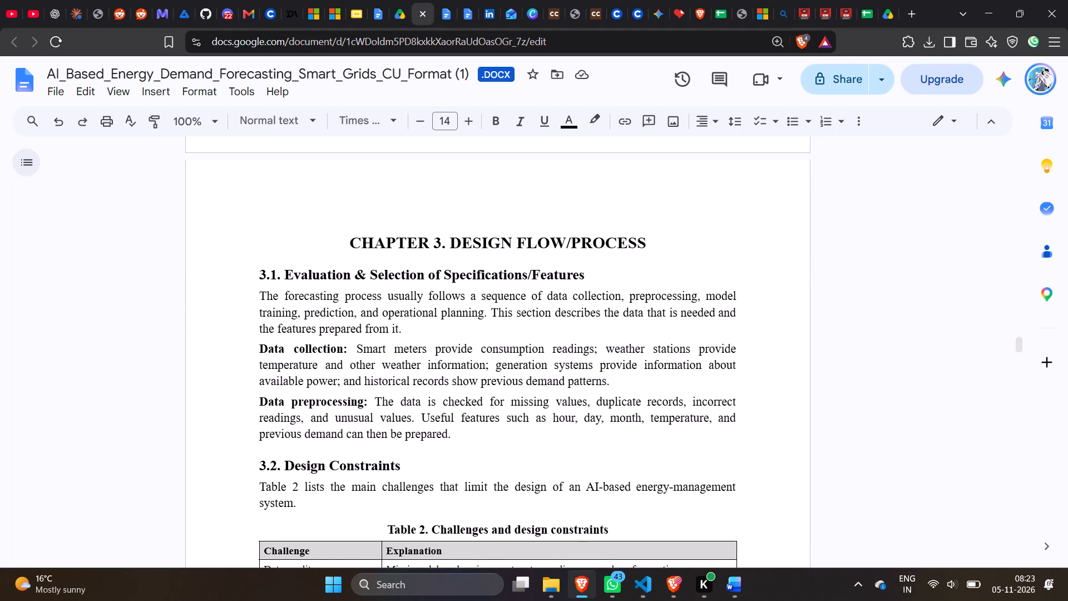
pyautogui.scroll(-4, 578, 492)
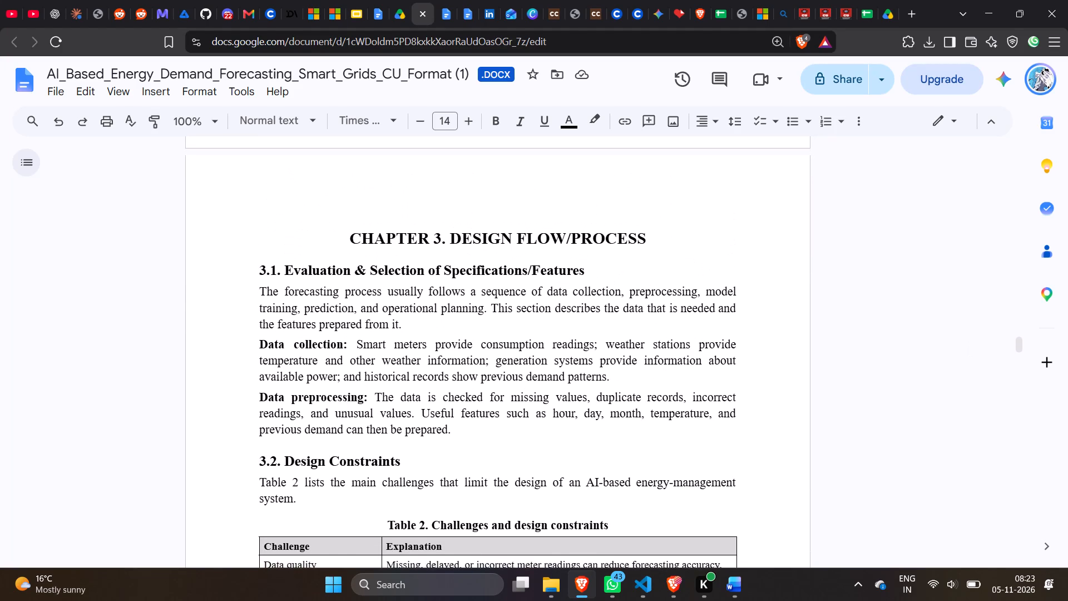
pyautogui.scroll(-3, 578, 492)
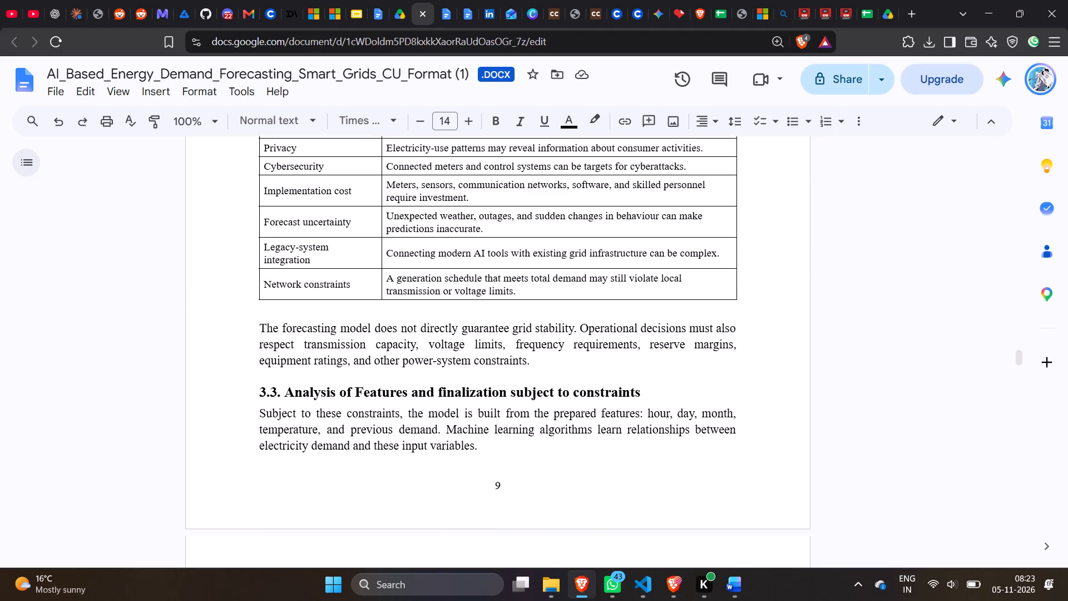
pyautogui.scroll(-4, 578, 492)
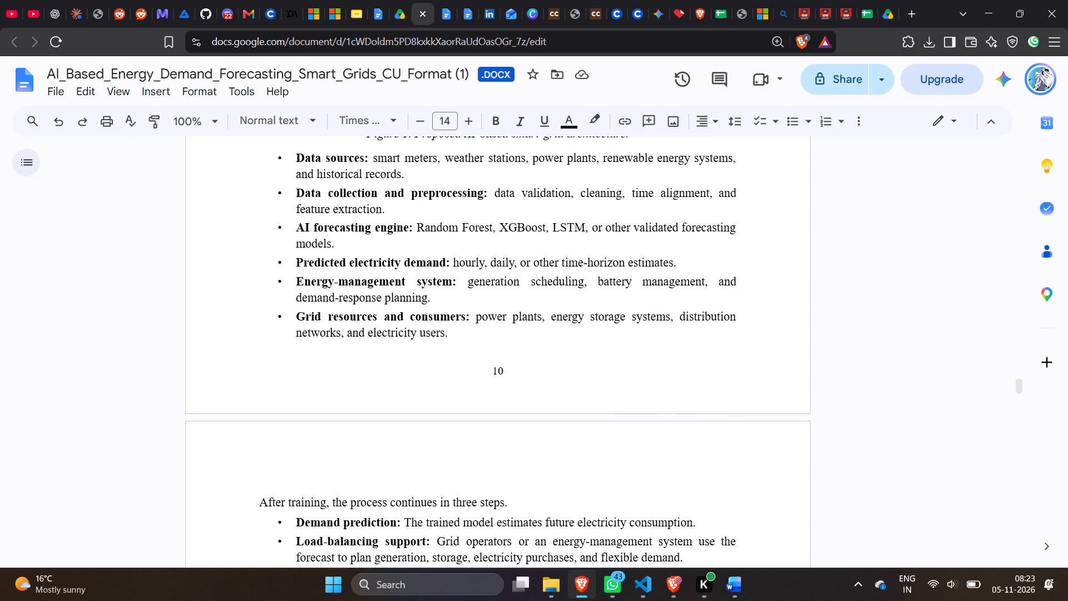
pyautogui.scroll(-6, 578, 492)
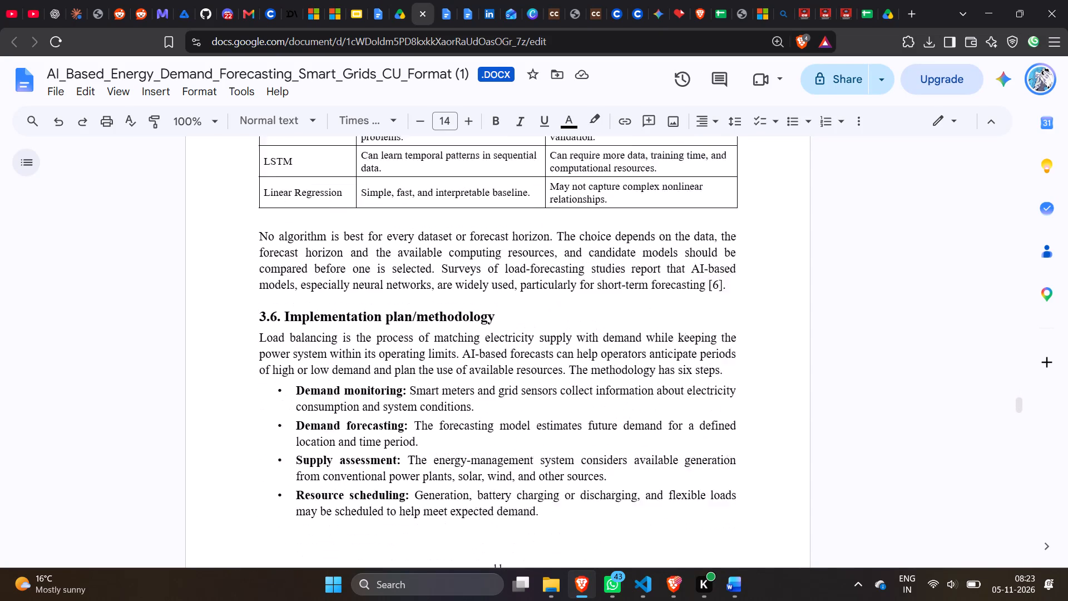
pyautogui.scroll(-8, 578, 492)
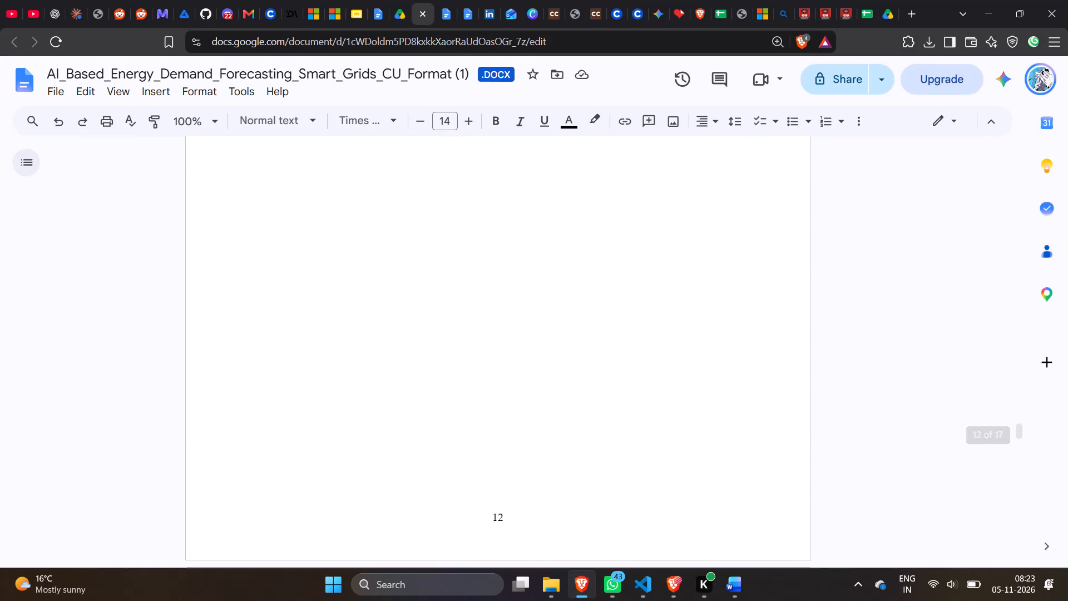
pyautogui.scroll(-5, 578, 492)
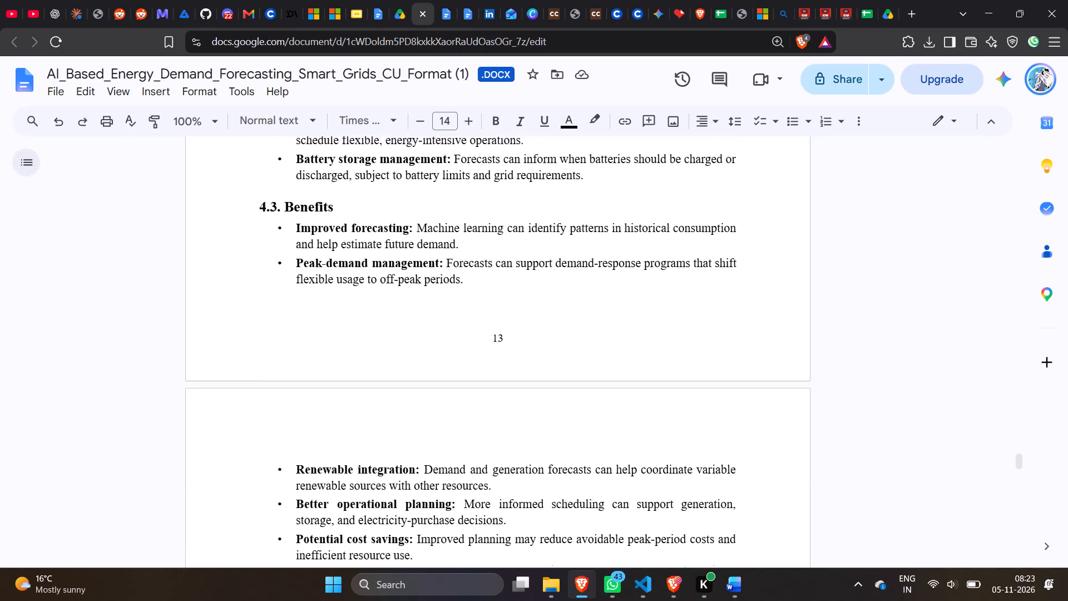
pyautogui.scroll(-7, 578, 492)
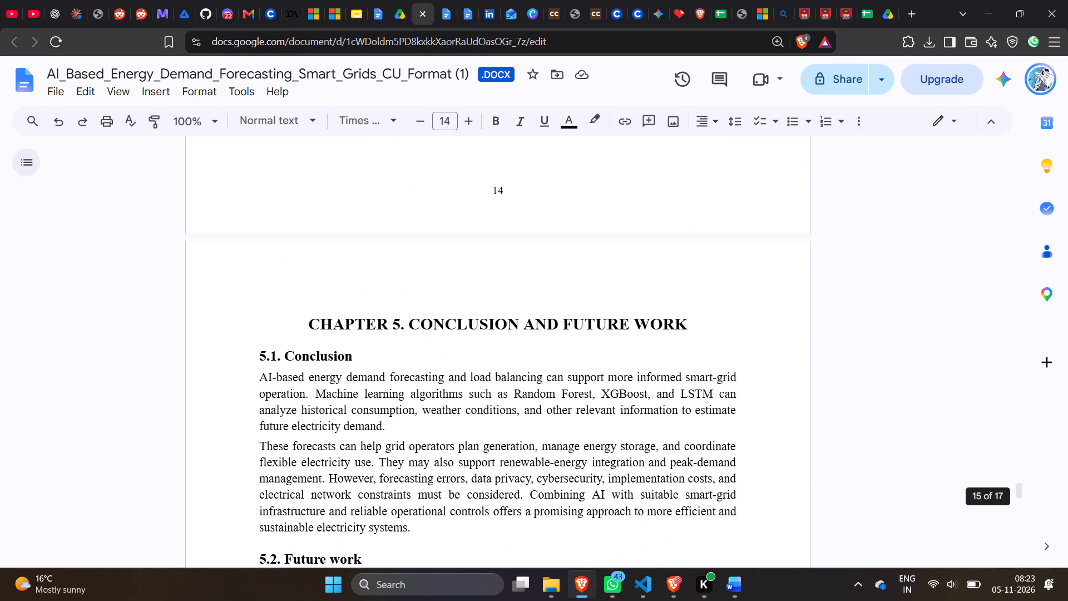
# Re-read Chapter 4 from the load-balancing example, and continue through Chapter 5 and the references to the document's end.
pyautogui.scroll(2, 578, 492)
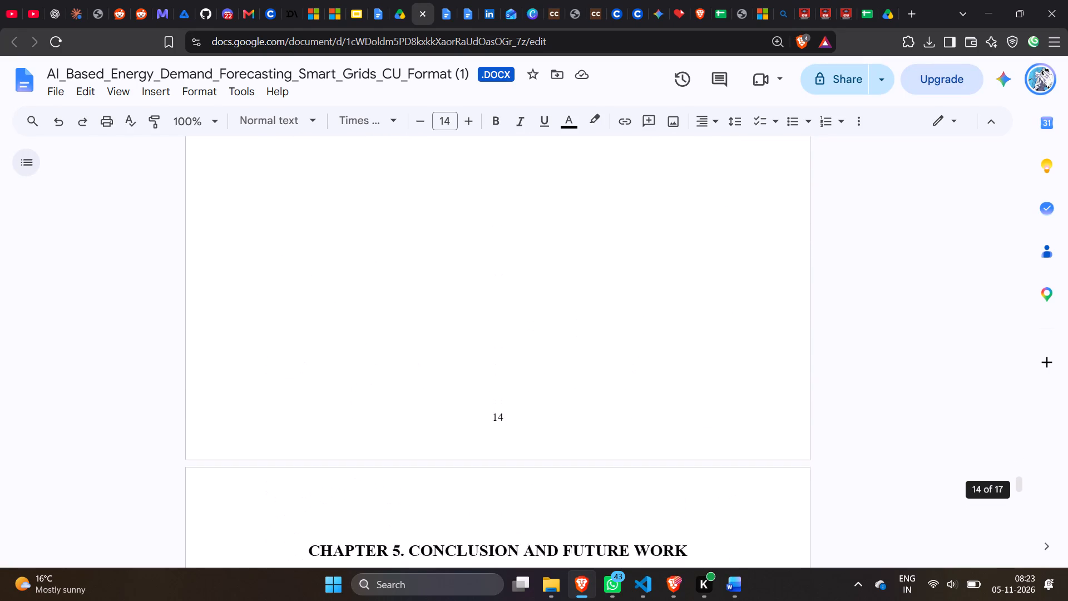
pyautogui.scroll(9, 578, 492)
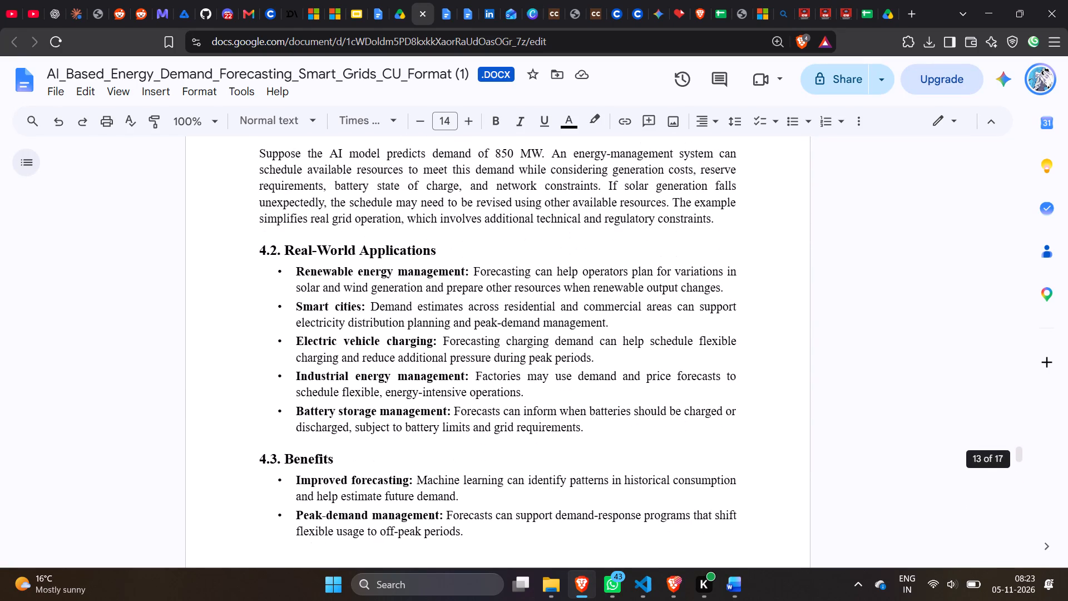
pyautogui.scroll(3, 578, 492)
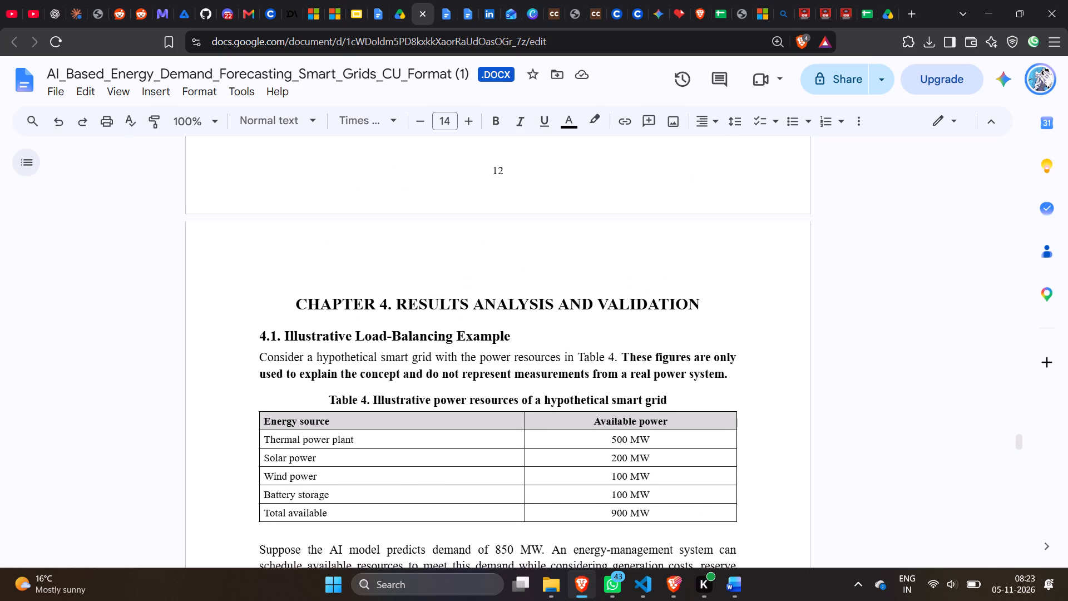
pyautogui.scroll(1, 578, 492)
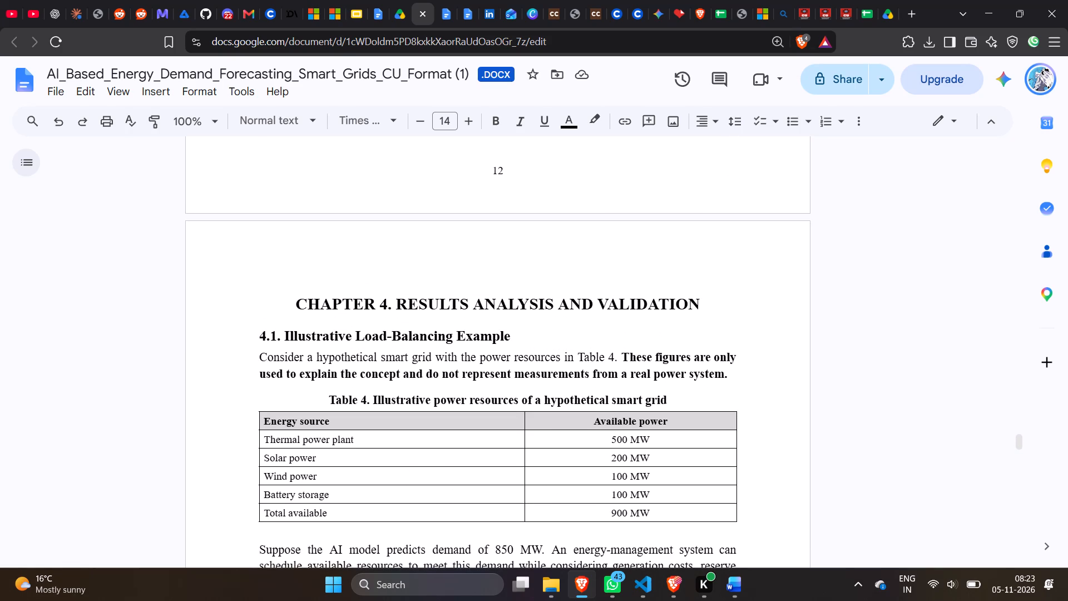
pyautogui.scroll(-1, 578, 492)
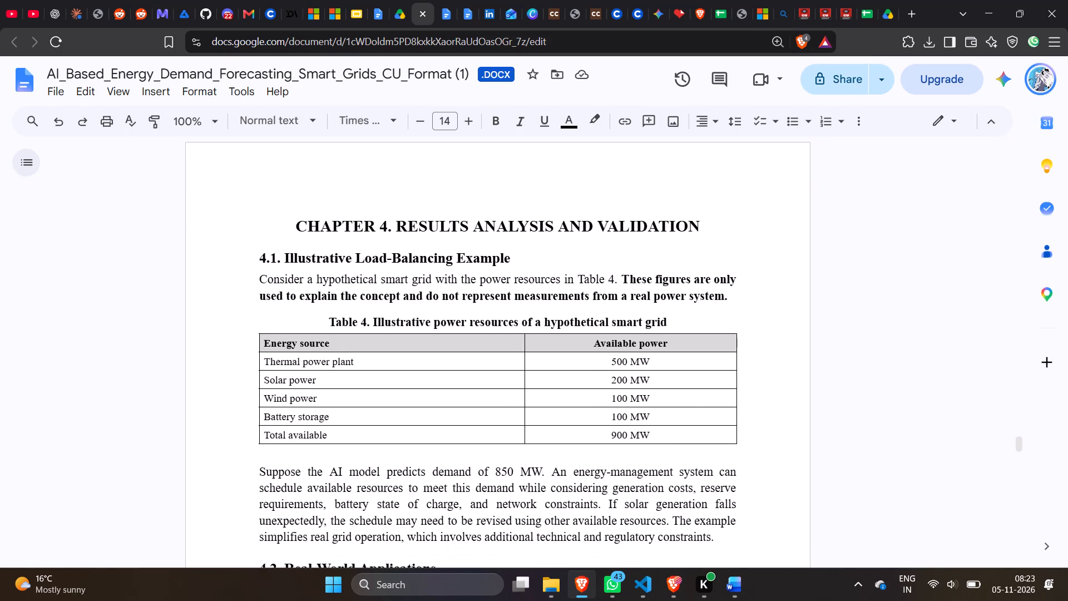
pyautogui.scroll(-1, 578, 492)
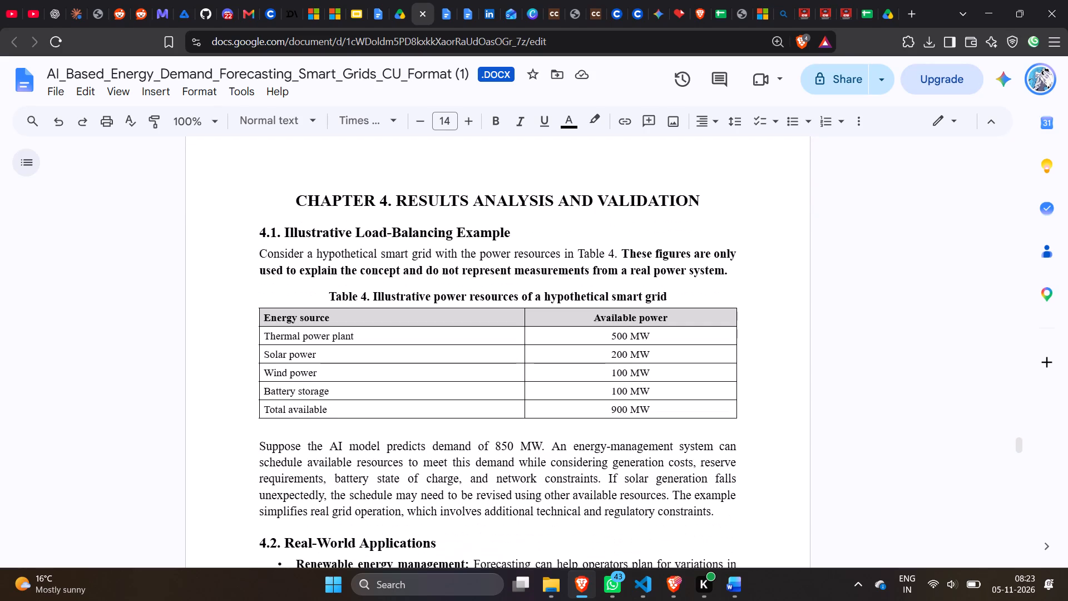
pyautogui.scroll(-3, 578, 492)
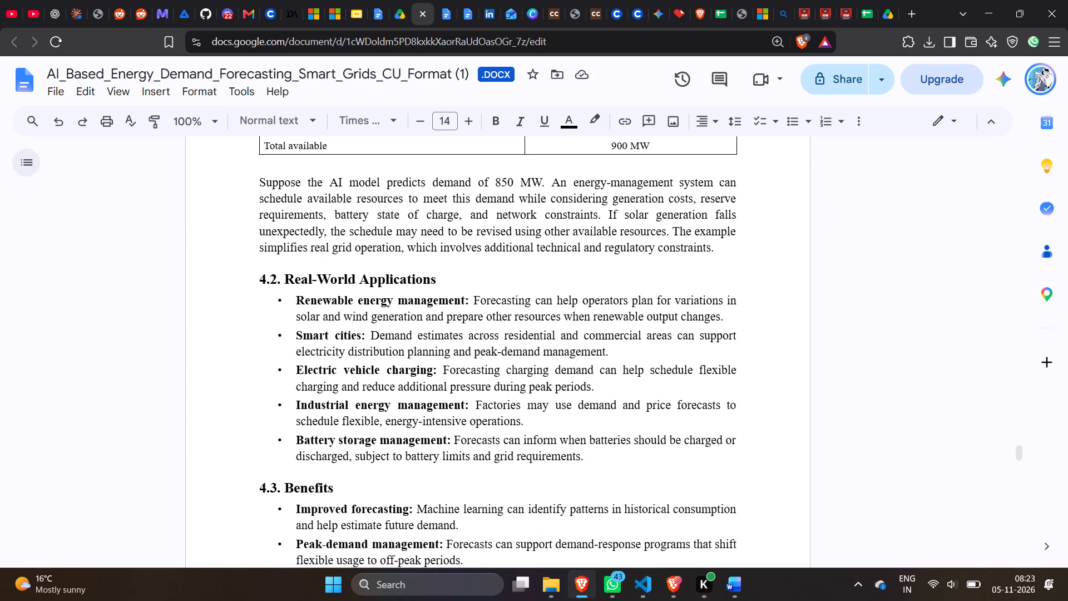
pyautogui.scroll(-6, 578, 492)
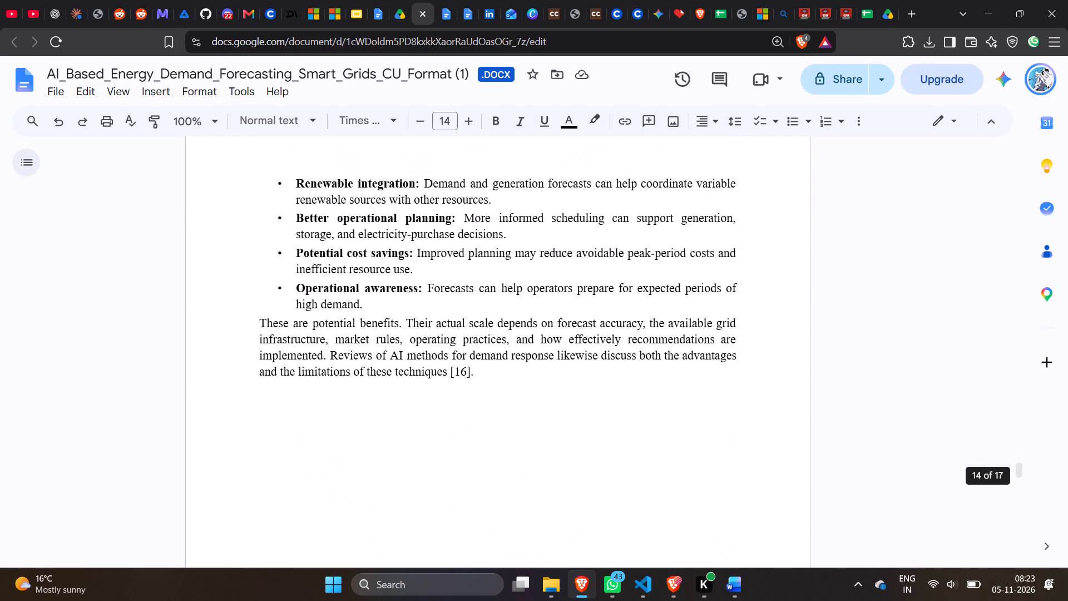
pyautogui.scroll(-6, 578, 492)
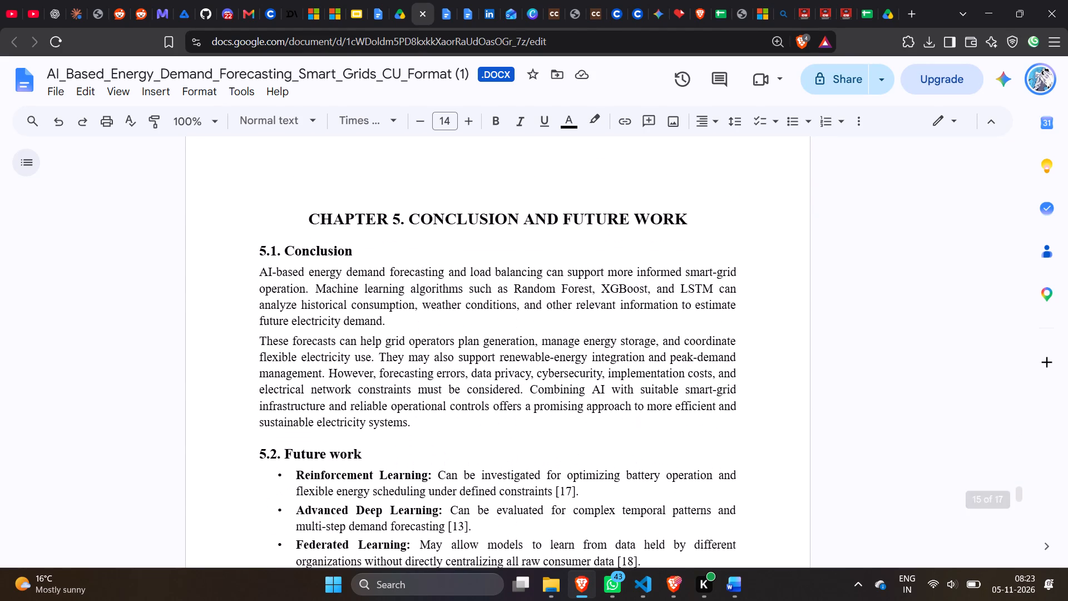
pyautogui.scroll(-8, 578, 492)
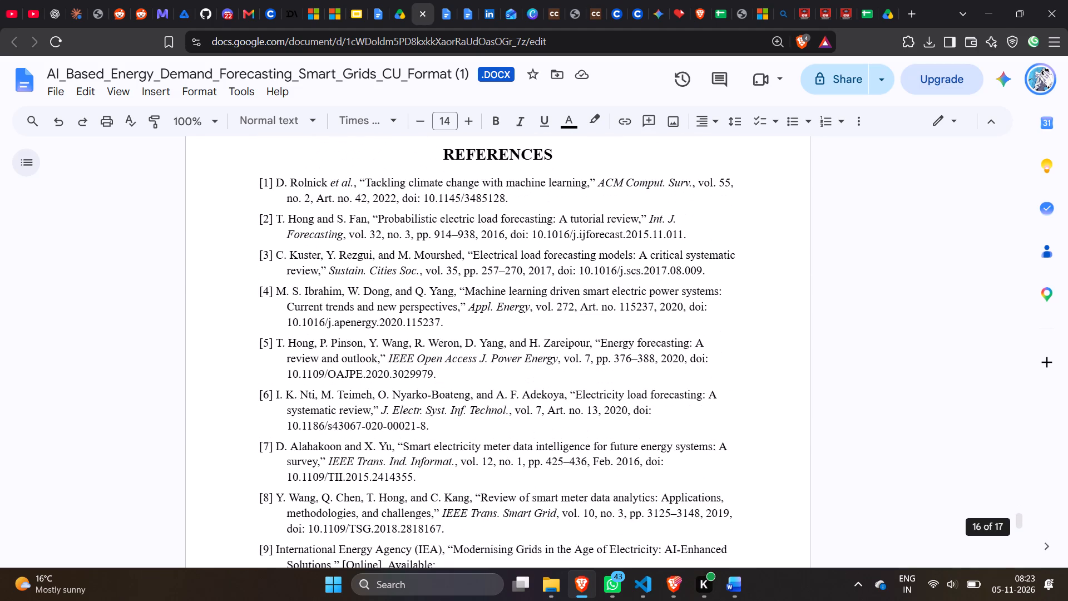
pyautogui.scroll(-9, 578, 492)
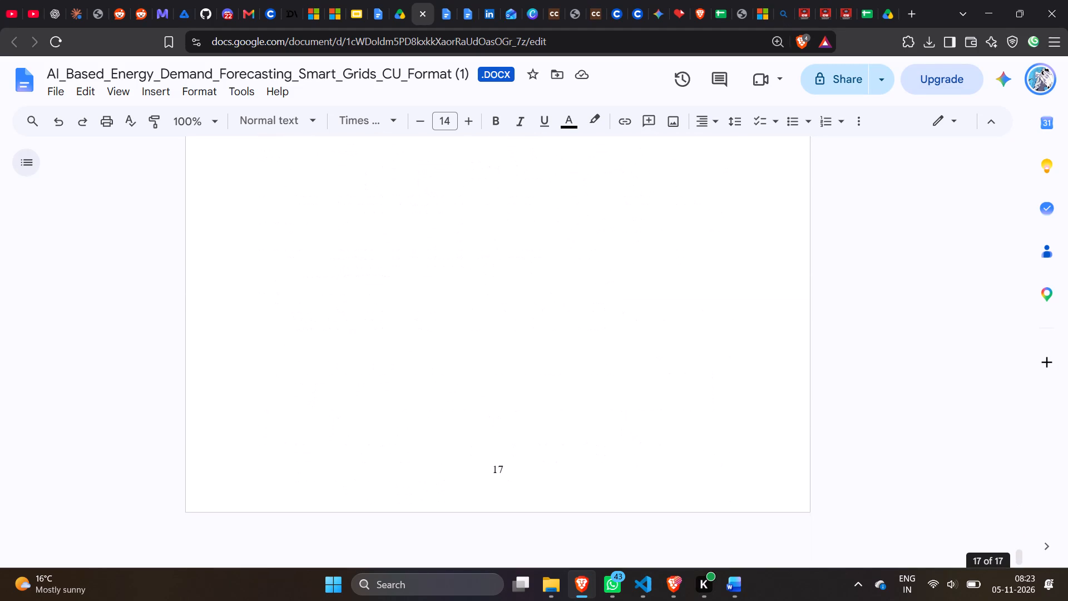